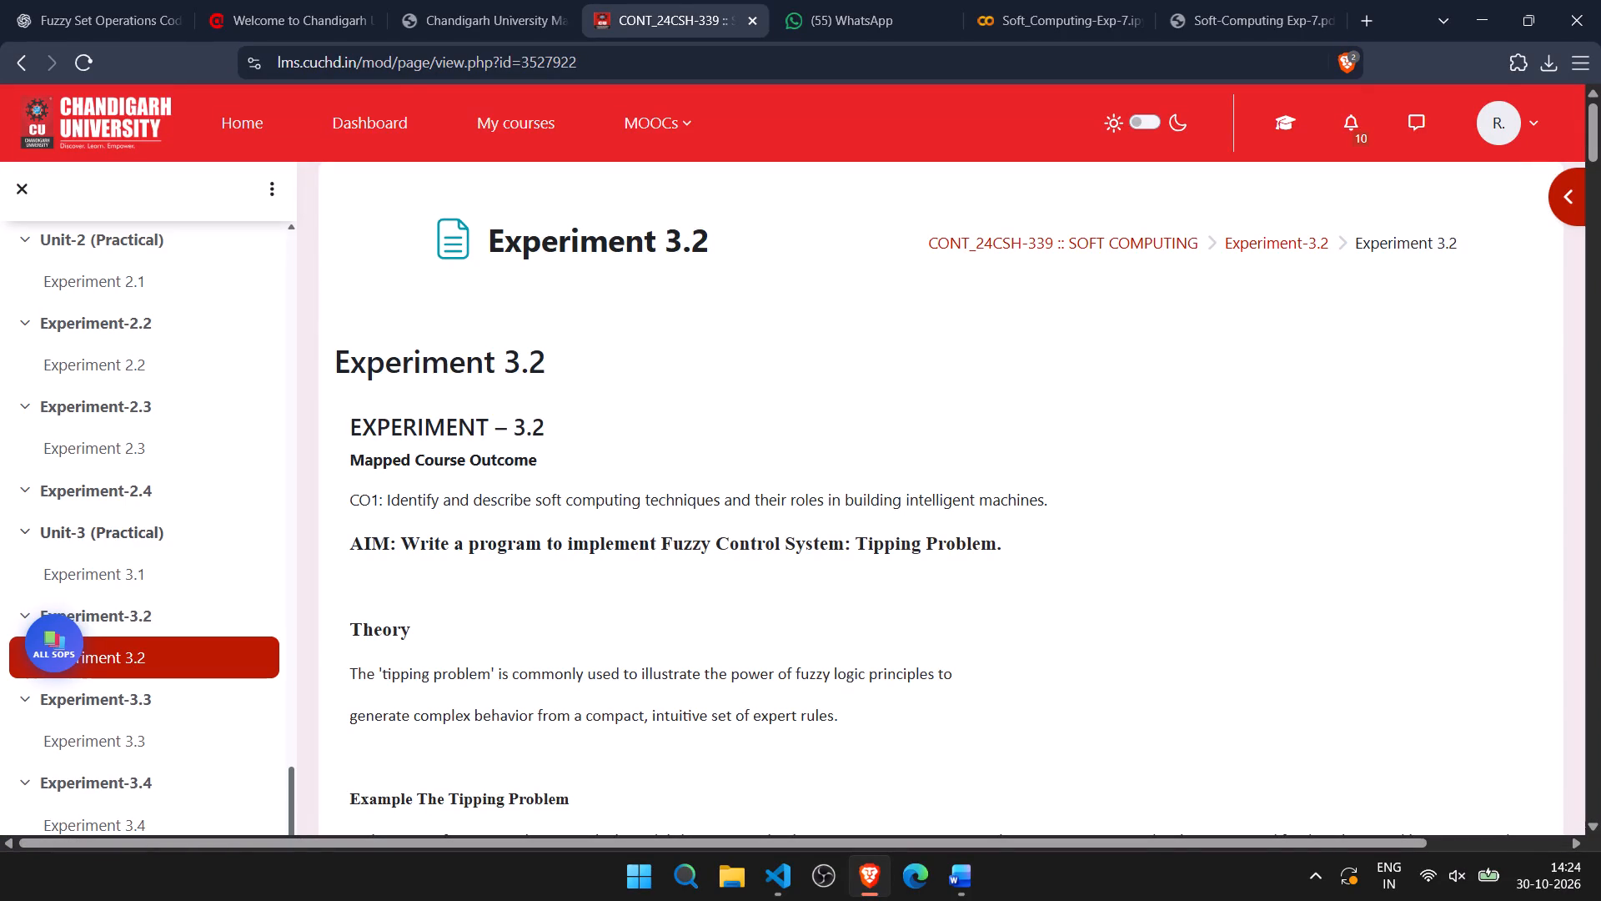
pyautogui.moveTo(349, 537); pyautogui.dragTo(714, 763)
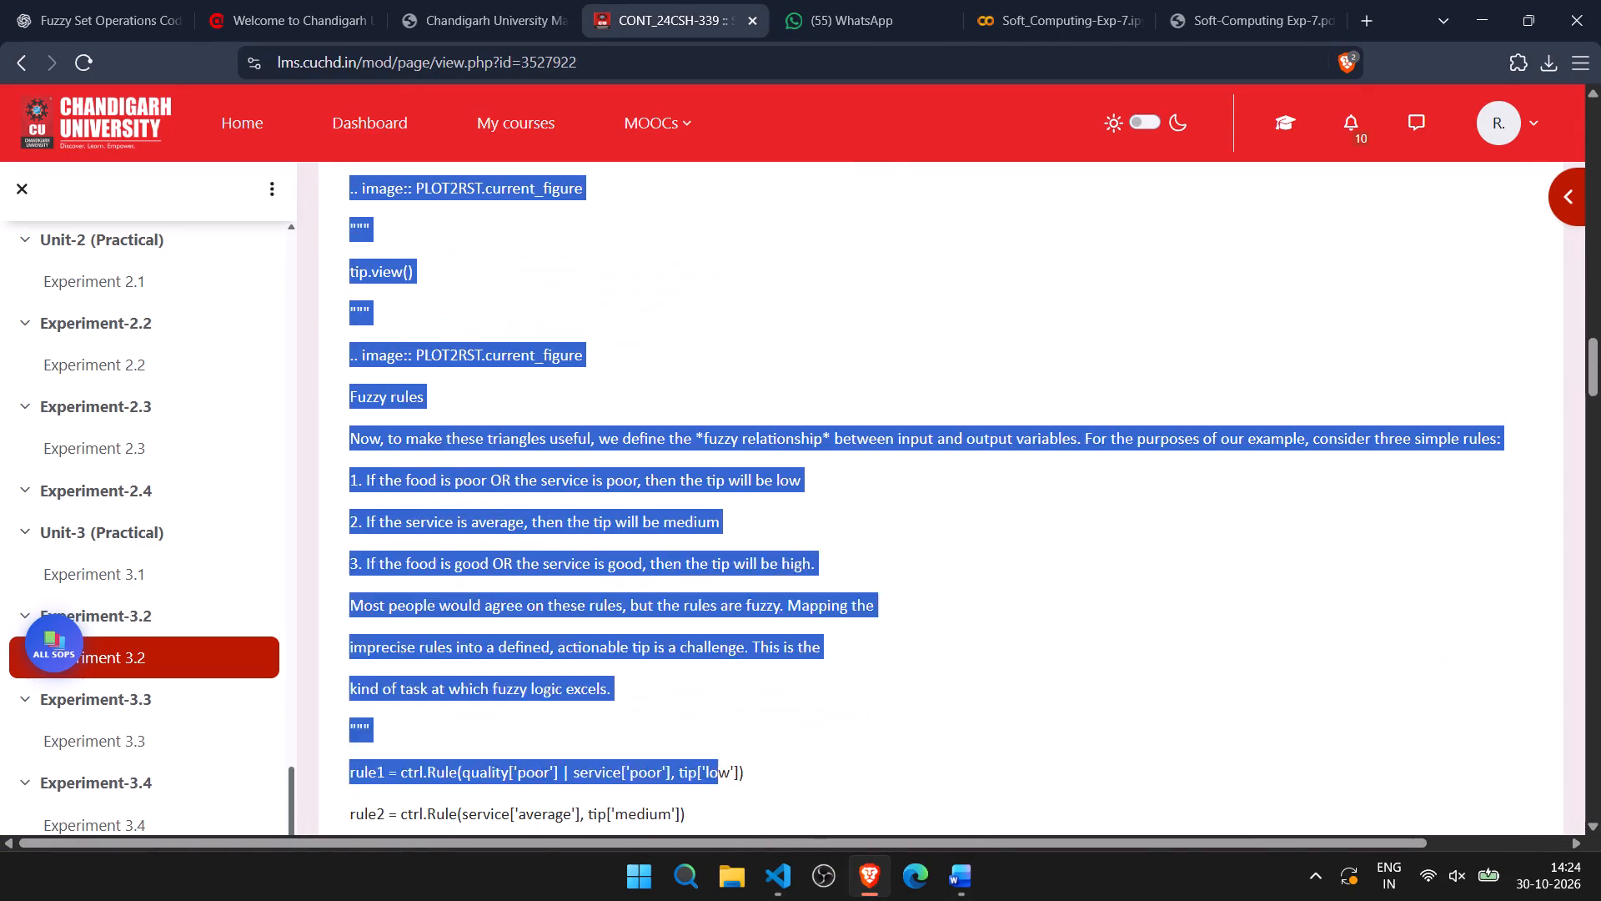
pyautogui.moveTo(714, 763); pyautogui.dragTo(695, 291)
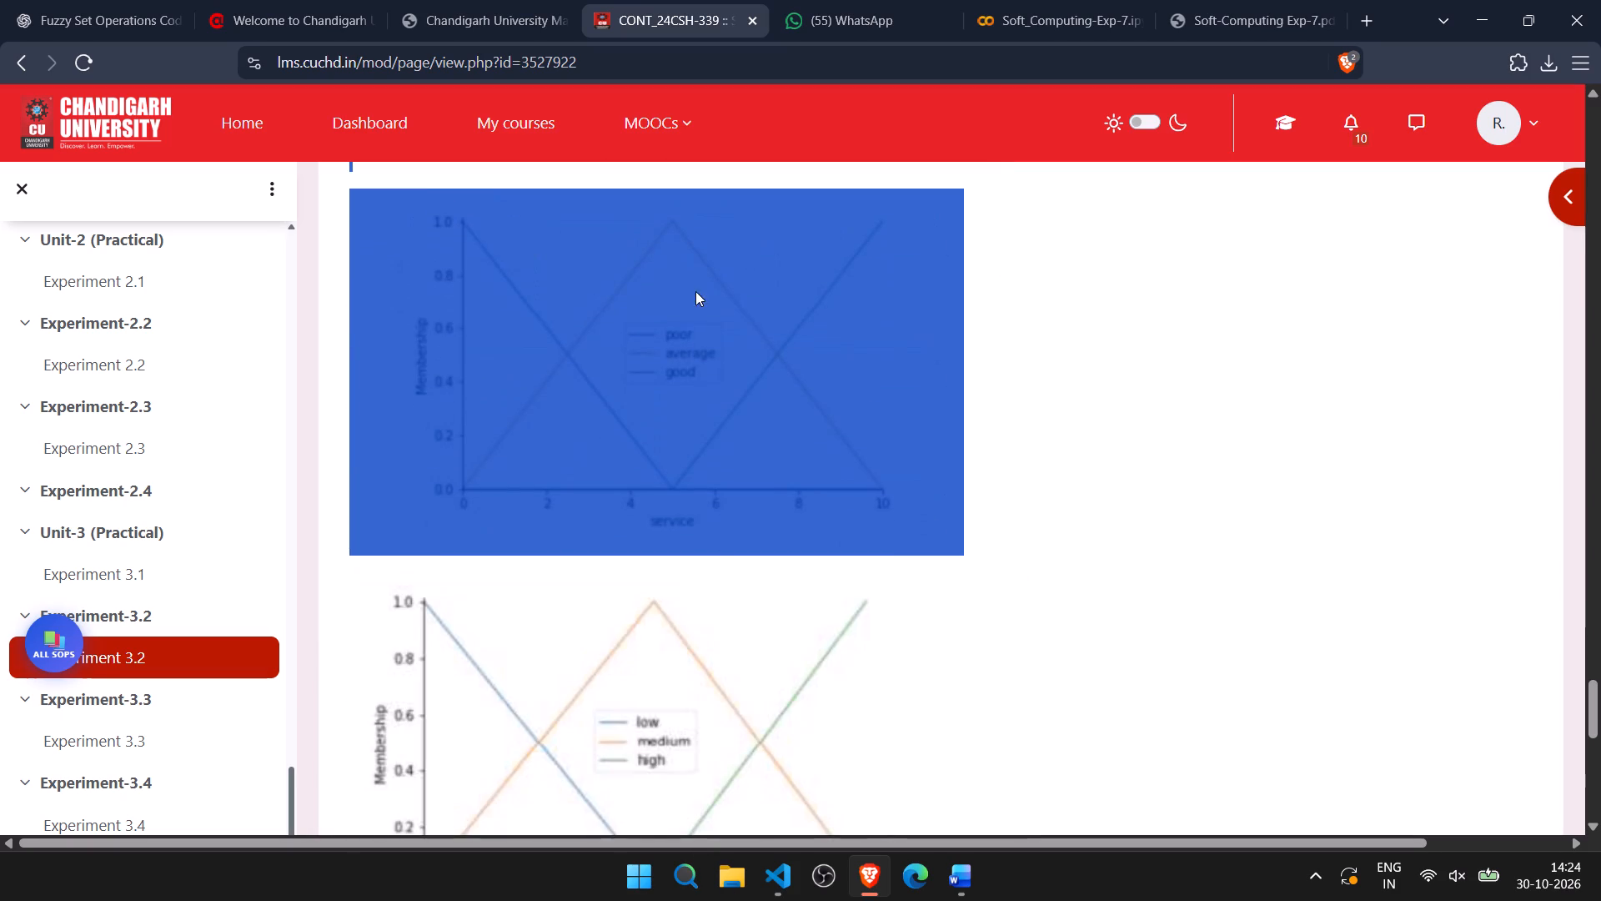
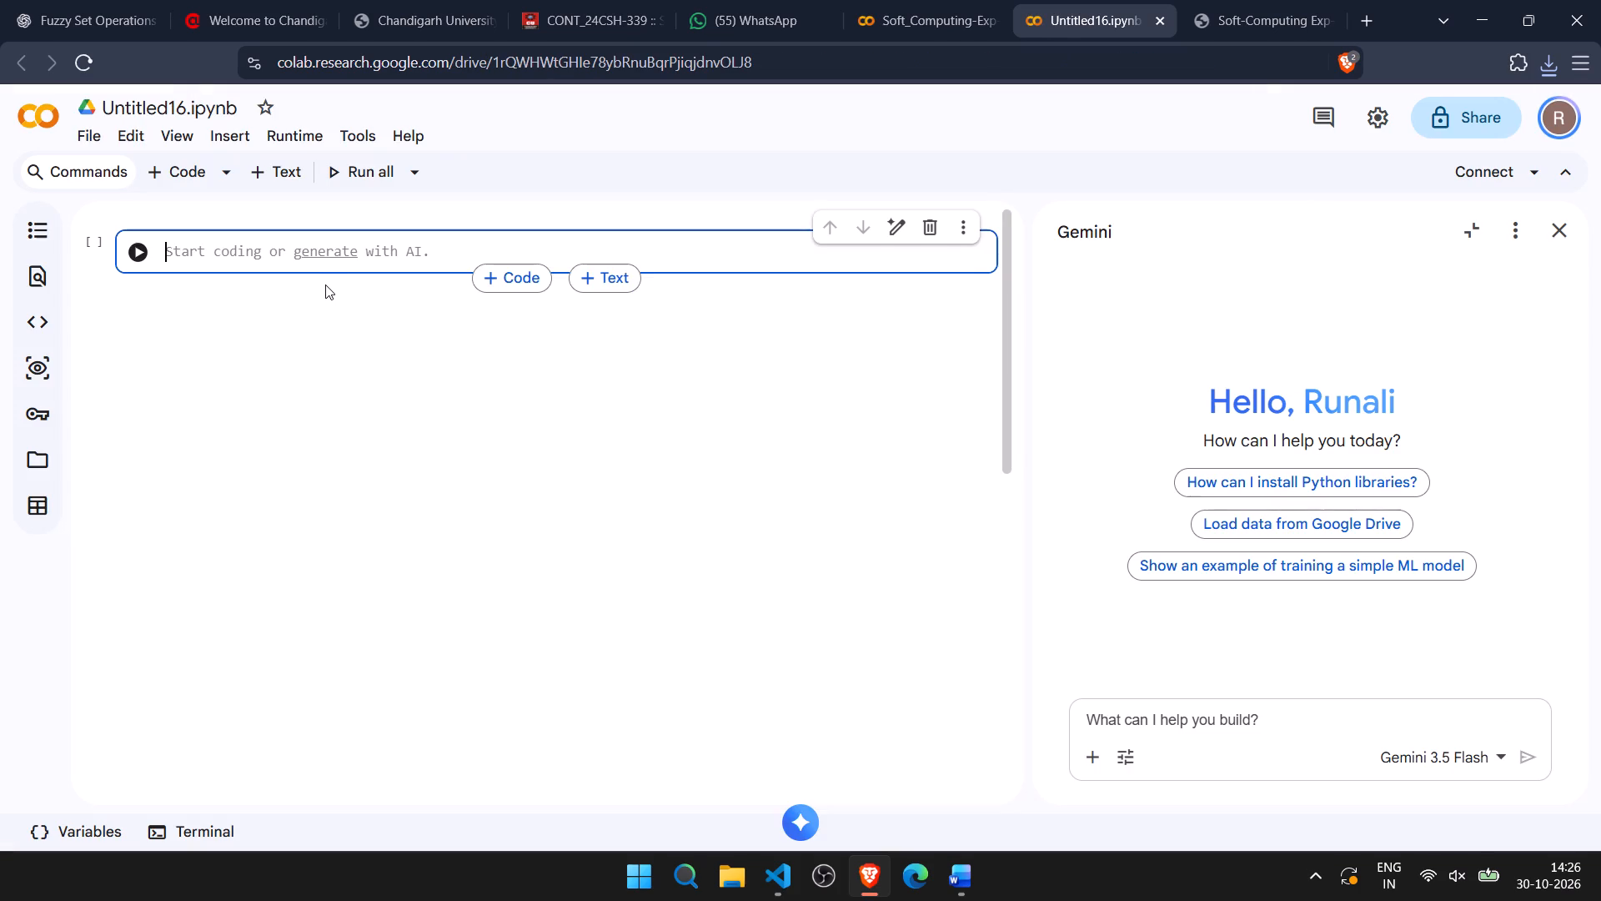
pyautogui.hotkey('ctrl', 'v')
pyautogui.scroll(11, 320, 284)
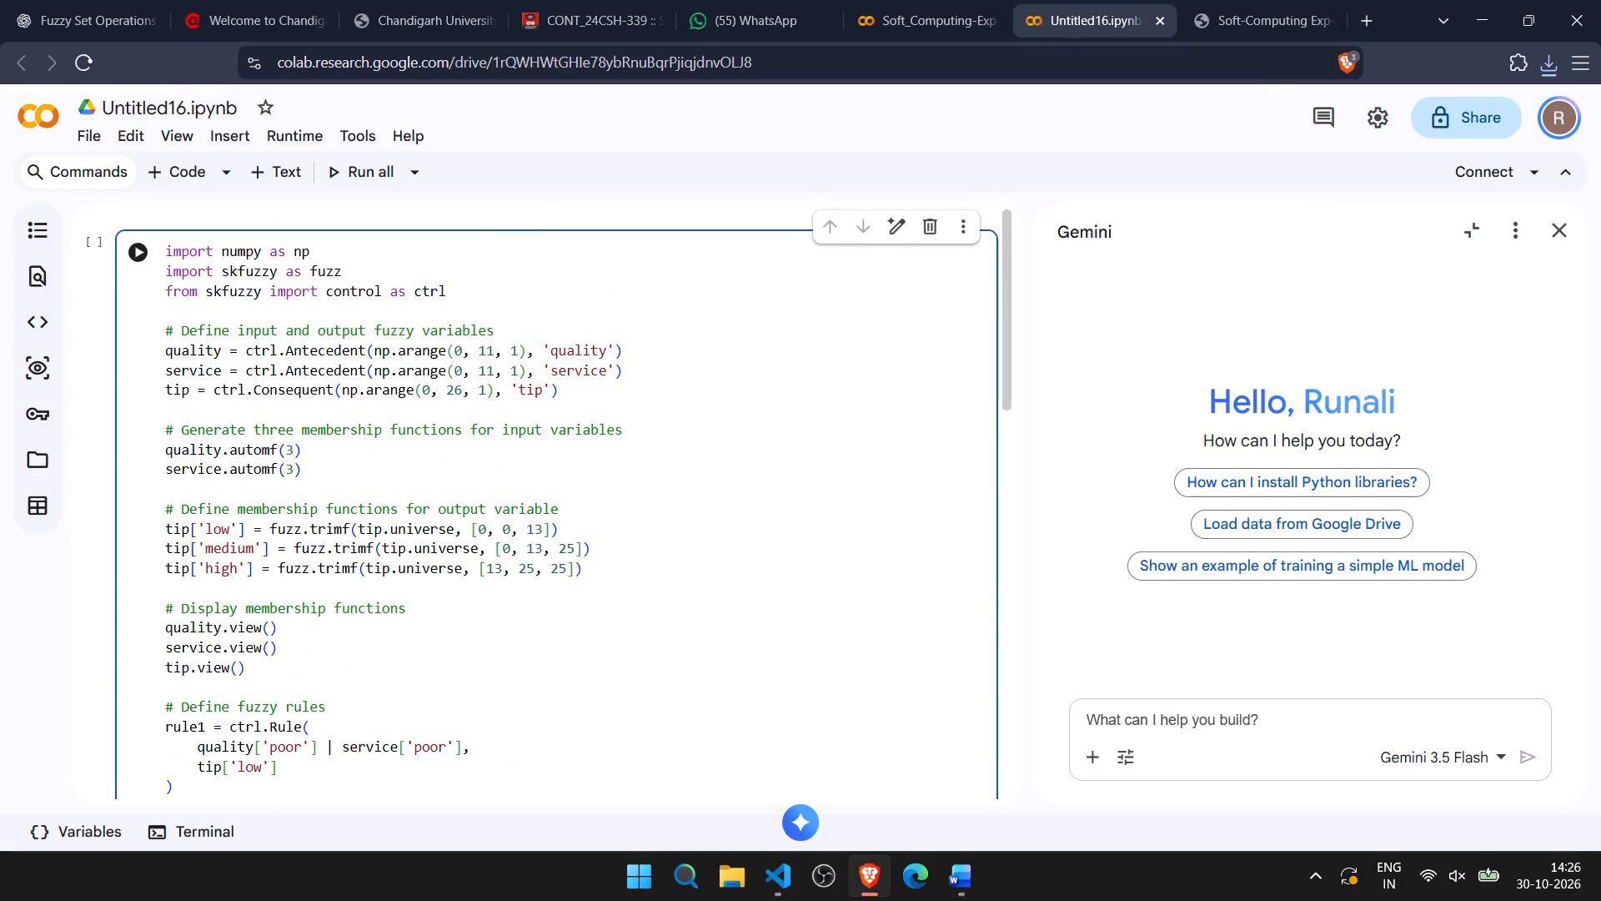
# Delete the five comments from "# Define input and output fuzzy variables" through "# Define fuzzy rules", along with the blank lines above them.
pyautogui.moveTo(502, 335); pyautogui.dragTo(137, 311)
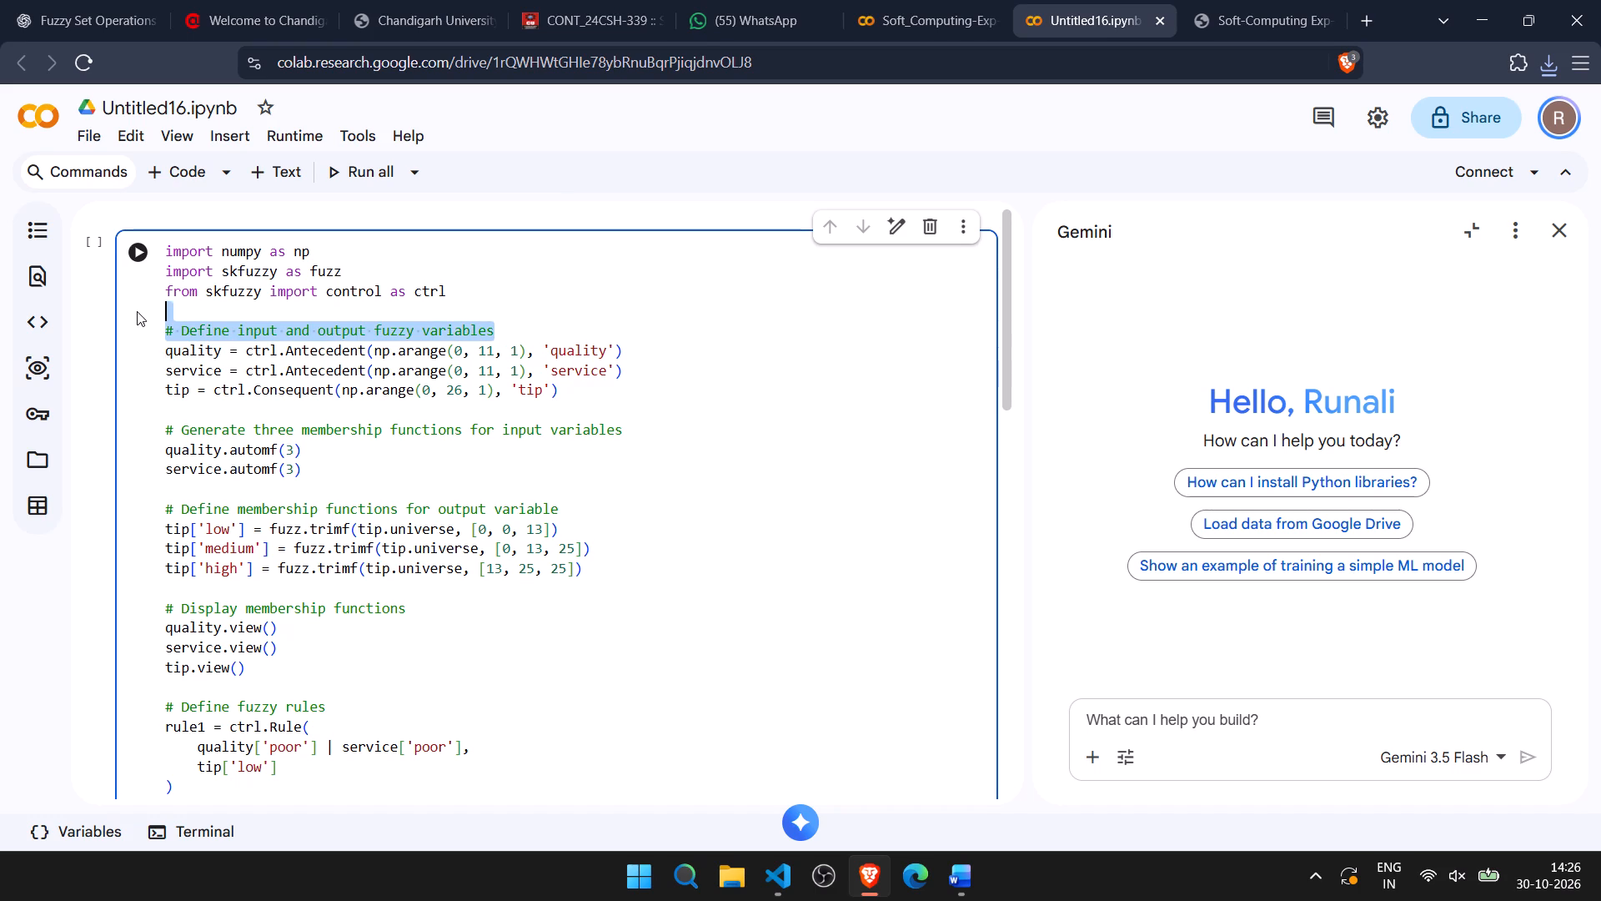
pyautogui.press('BackSpace')
pyautogui.press('BackSpace')
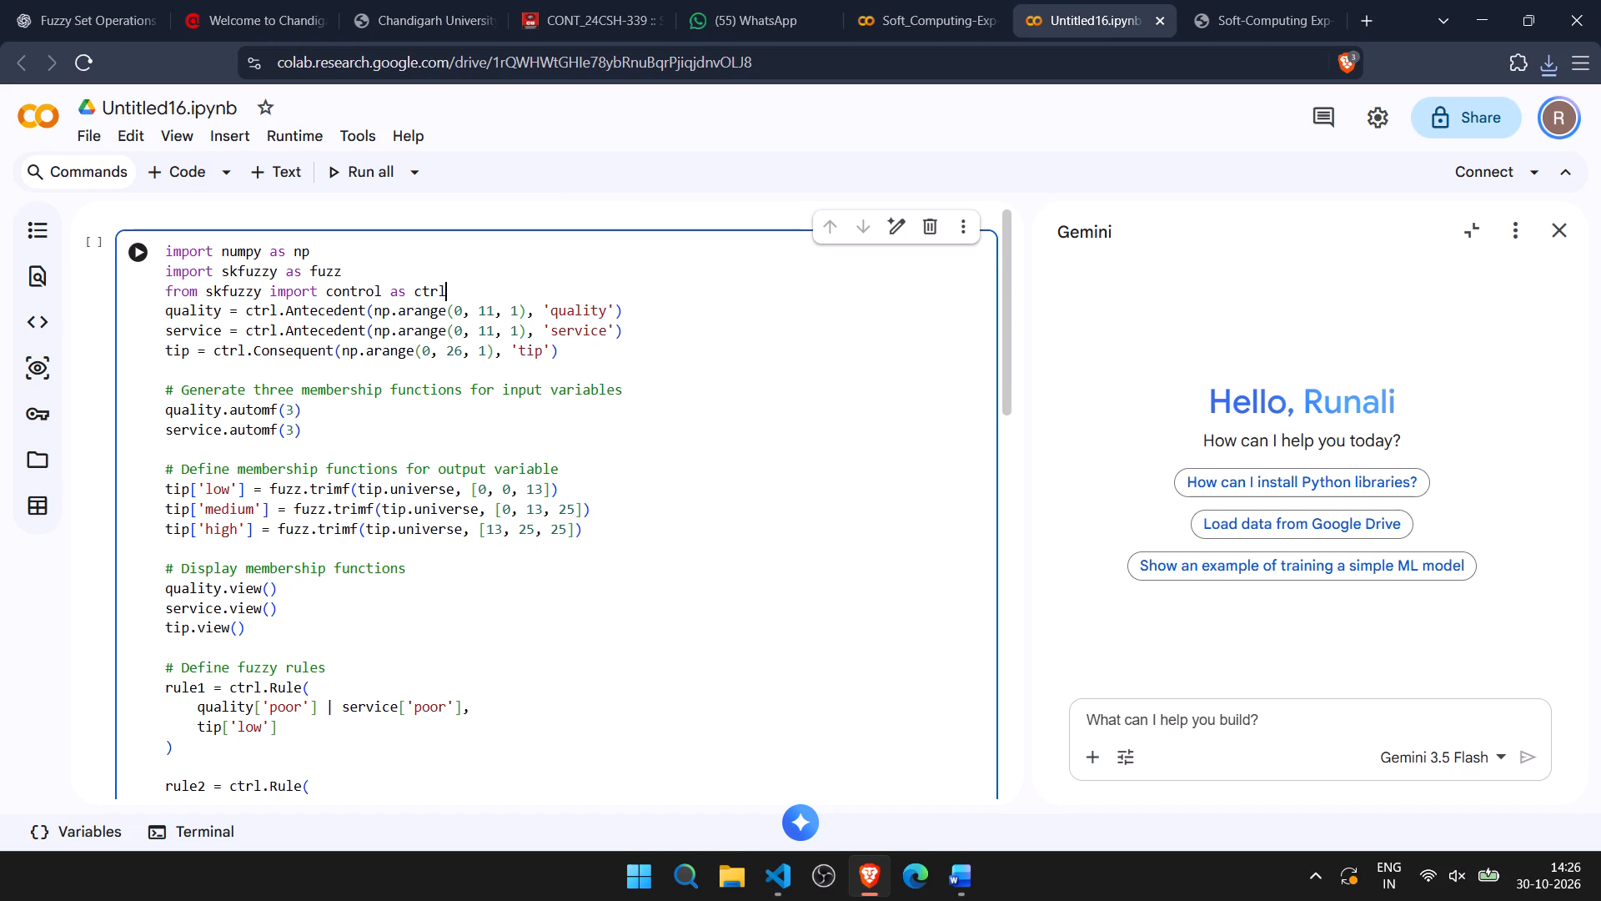
pyautogui.moveTo(628, 388); pyautogui.dragTo(565, 353)
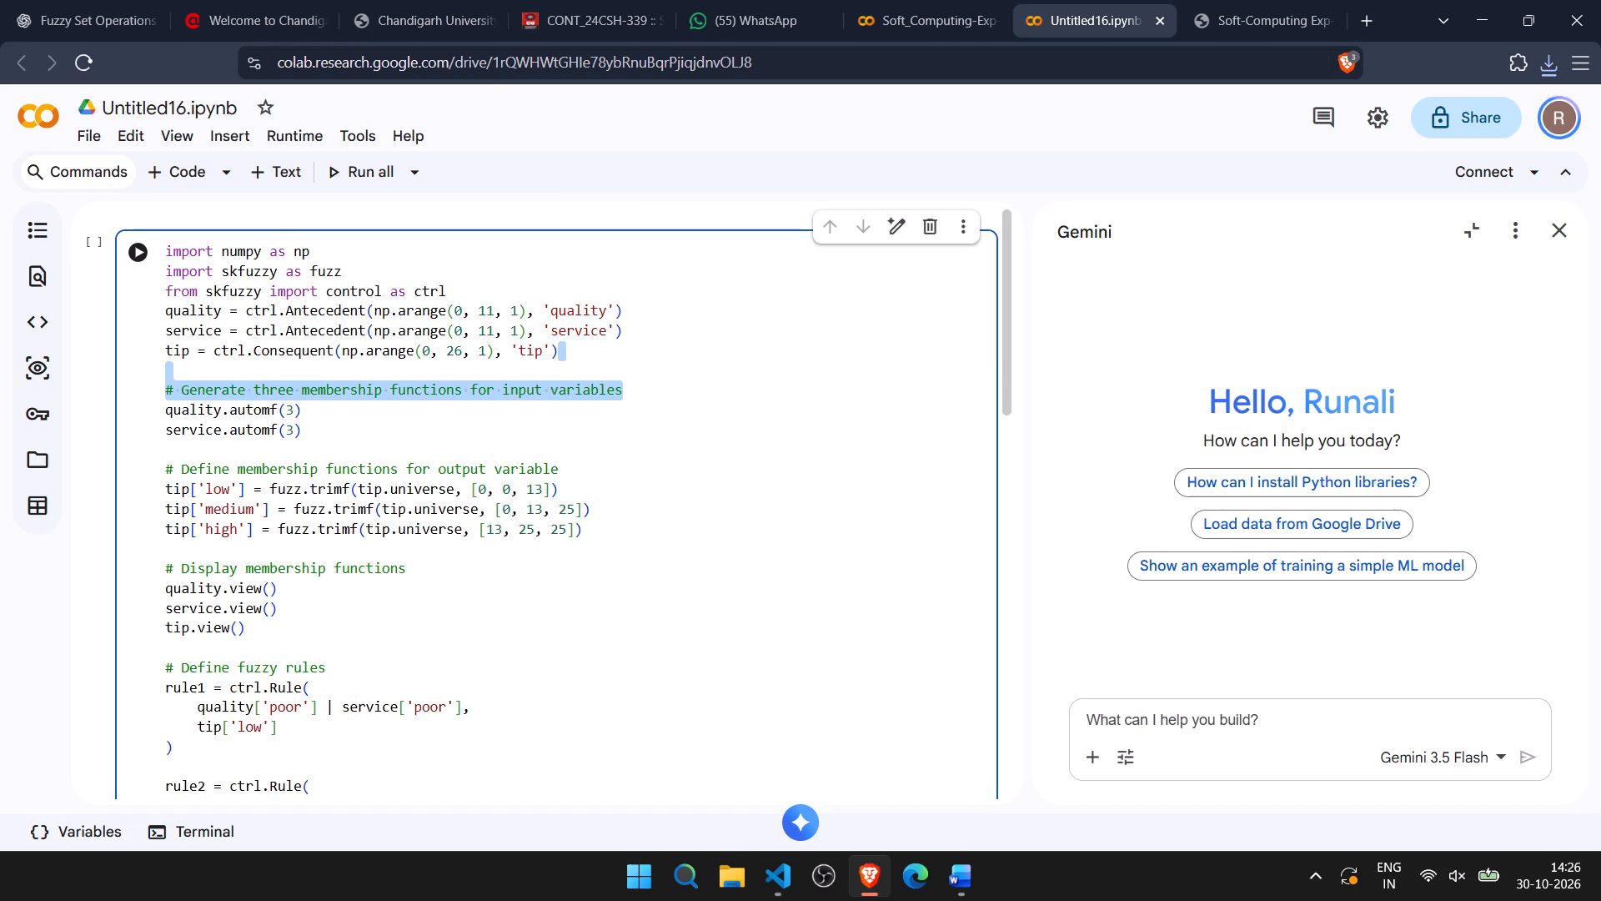
pyautogui.press('BackSpace')
pyautogui.moveTo(565, 432); pyautogui.dragTo(480, 407)
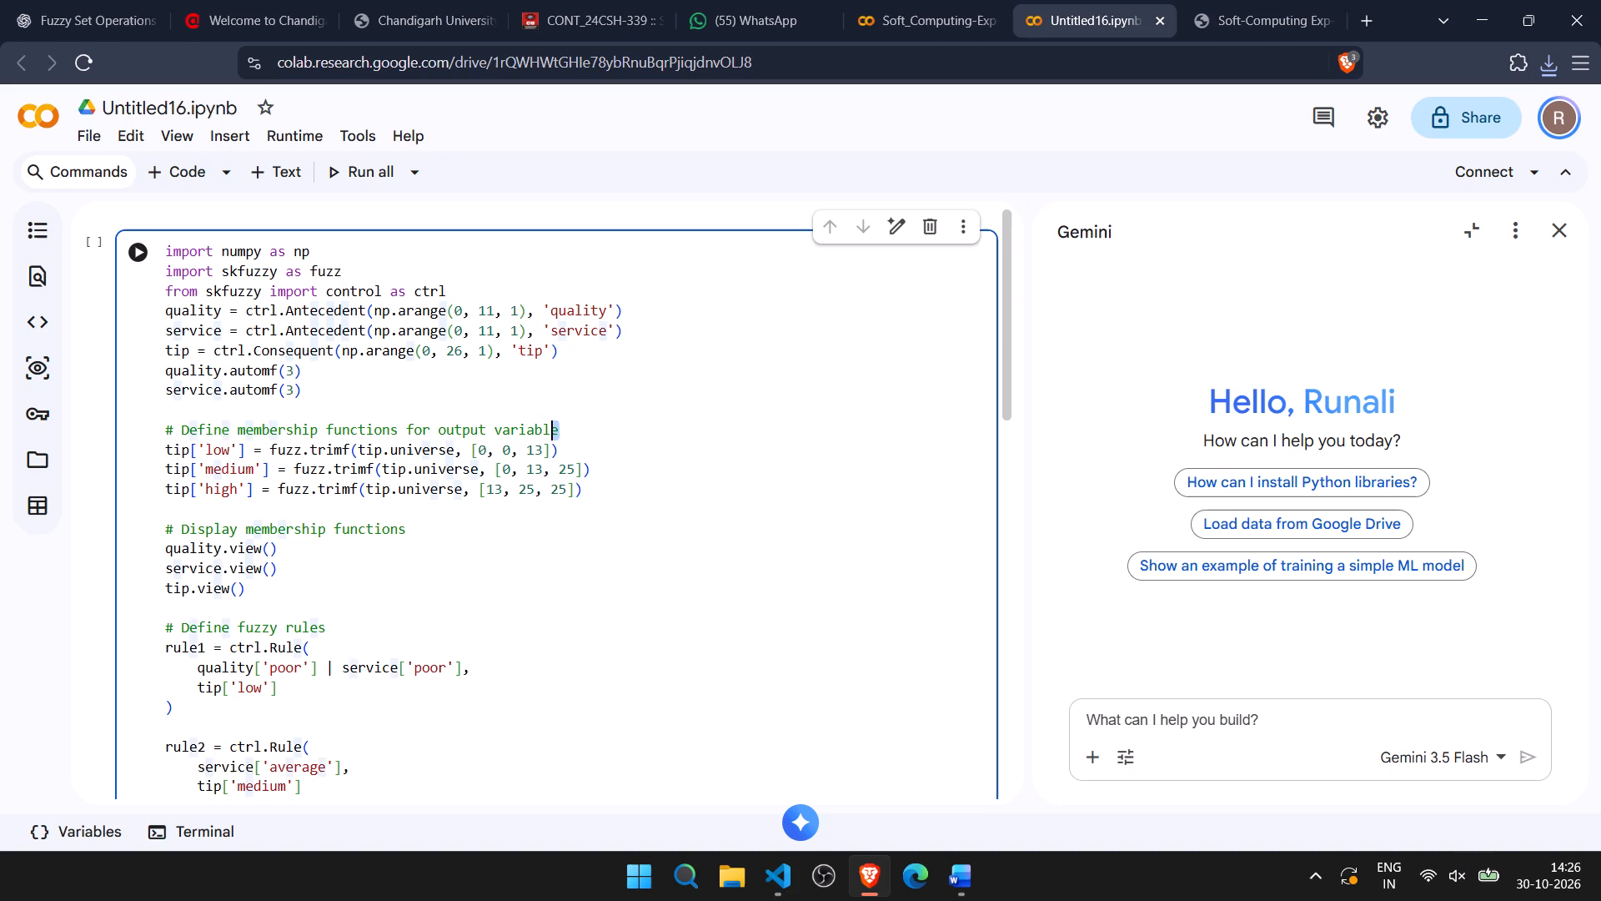
pyautogui.moveTo(480, 407); pyautogui.dragTo(424, 385)
pyautogui.press('BackSpace')
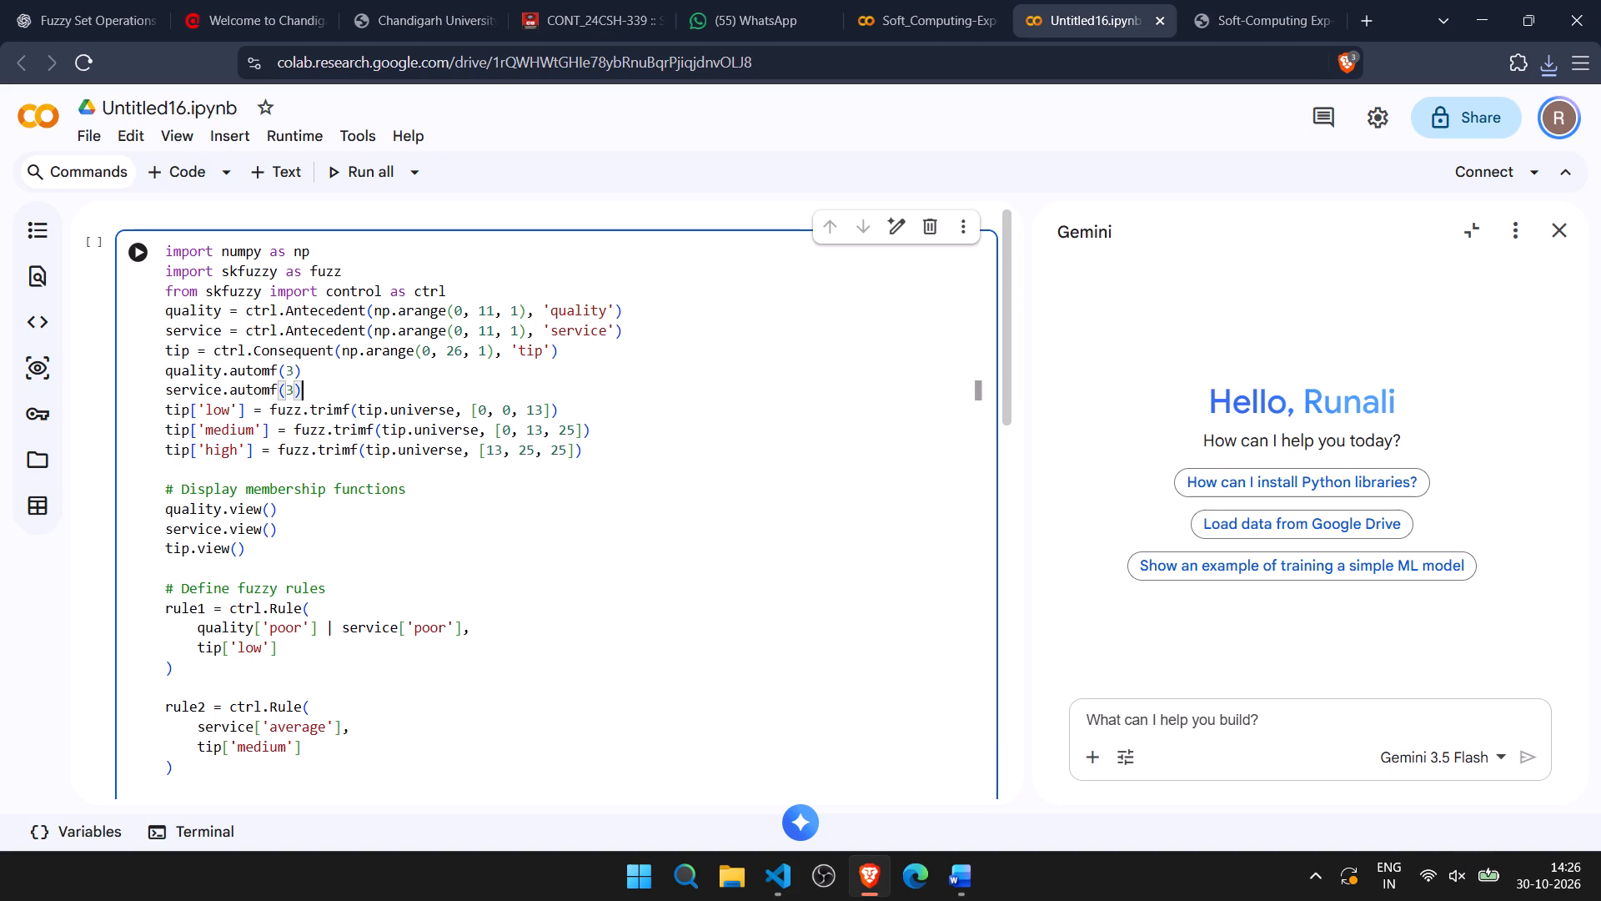
pyautogui.moveTo(412, 488); pyautogui.dragTo(621, 445)
pyautogui.press('BackSpace')
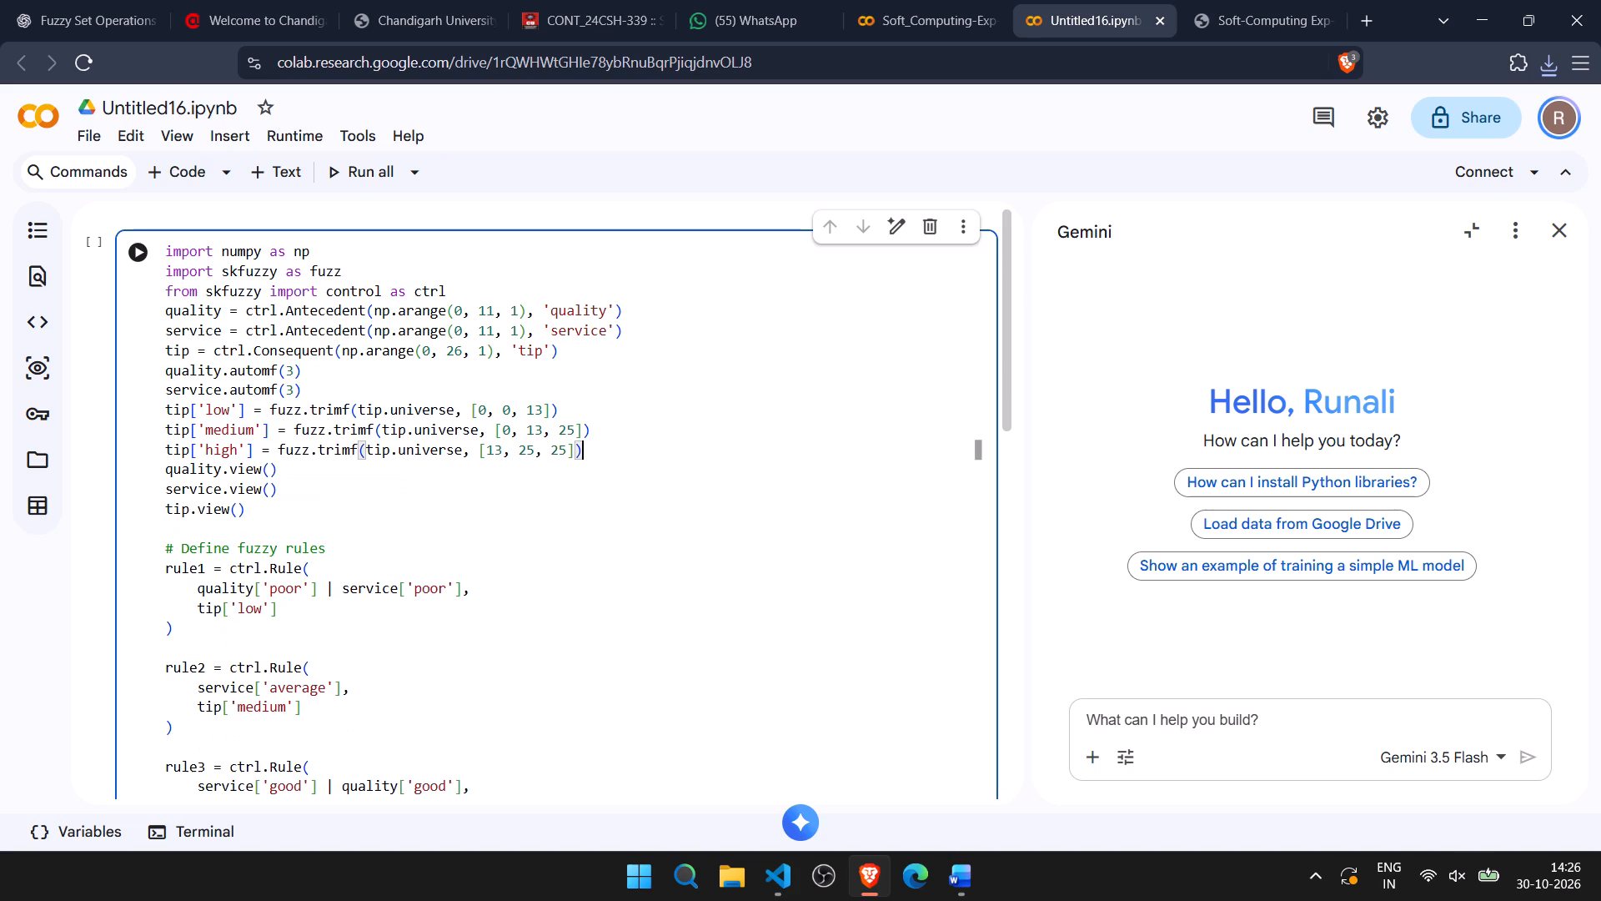
pyautogui.moveTo(331, 546); pyautogui.dragTo(281, 516)
pyautogui.press('BackSpace')
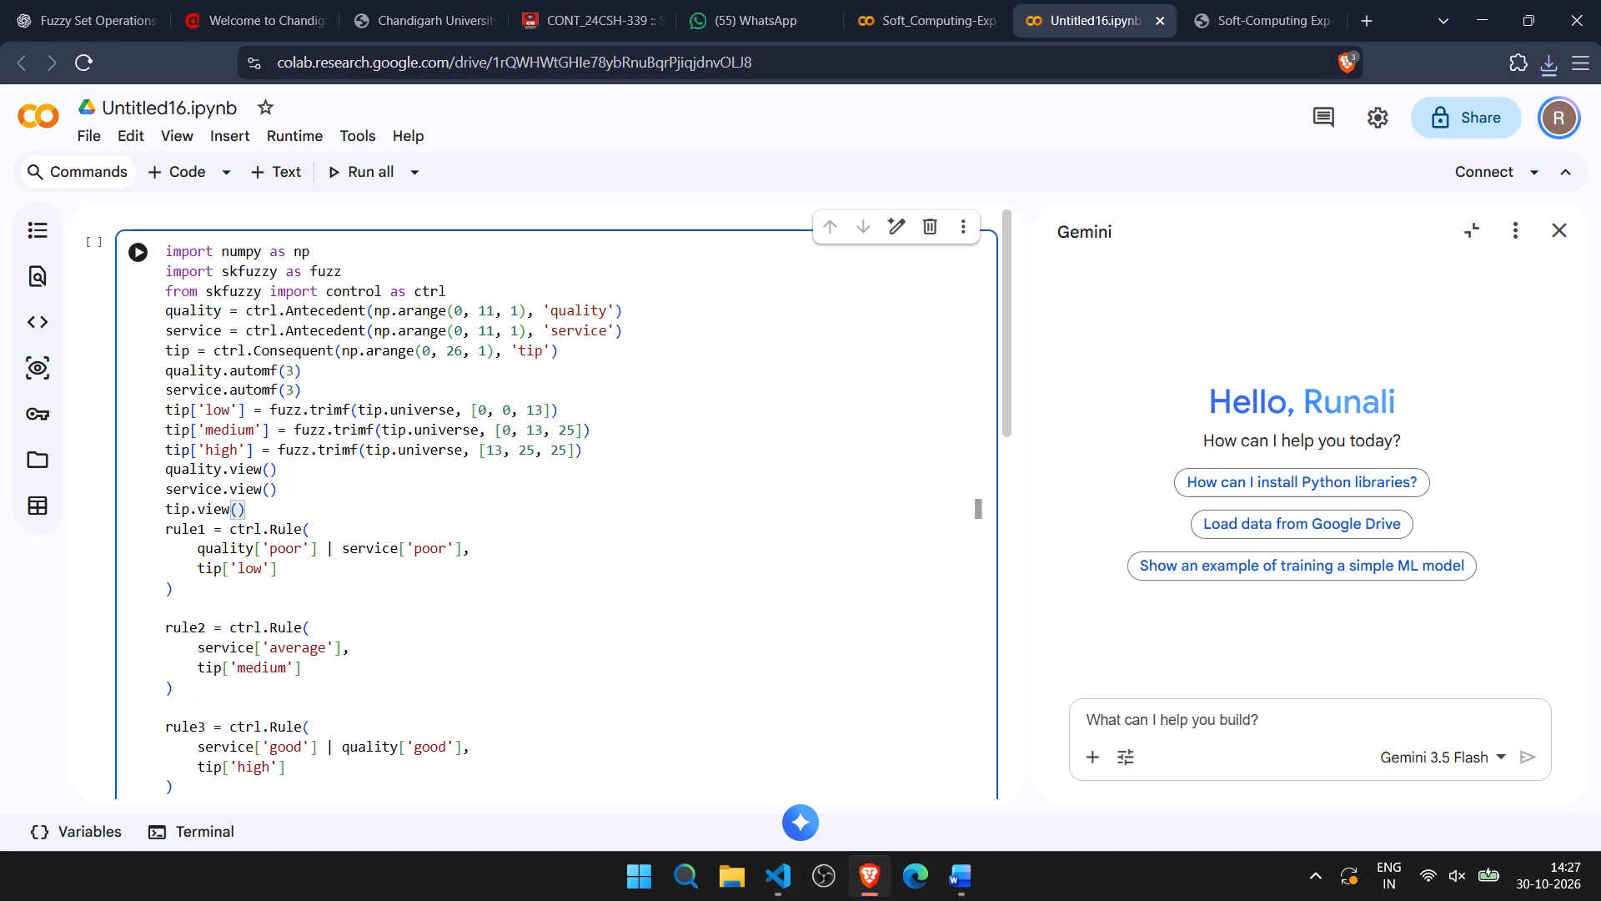
# Remove the blank lines separating the rule1, rule2 and rule3 definitions in the code cell.
pyautogui.click(188, 612)
pyautogui.press('BackSpace')
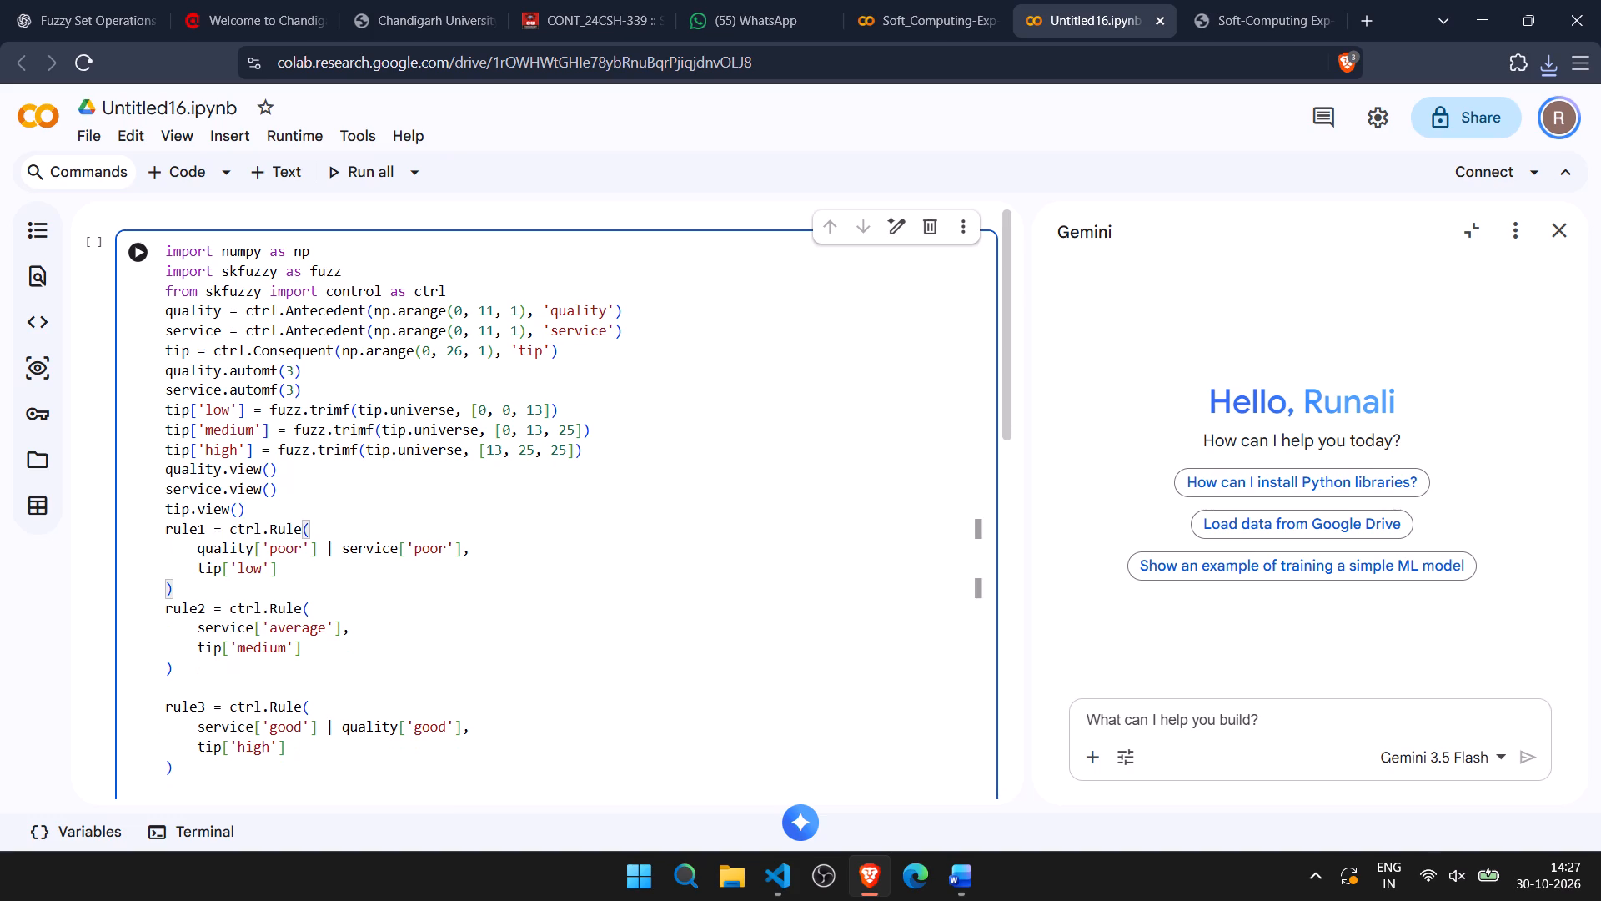
pyautogui.press('Down')
pyautogui.press('Down')
pyautogui.press('Down')
pyautogui.press('Down')
pyautogui.press('Down')
pyautogui.press('BackSpace')
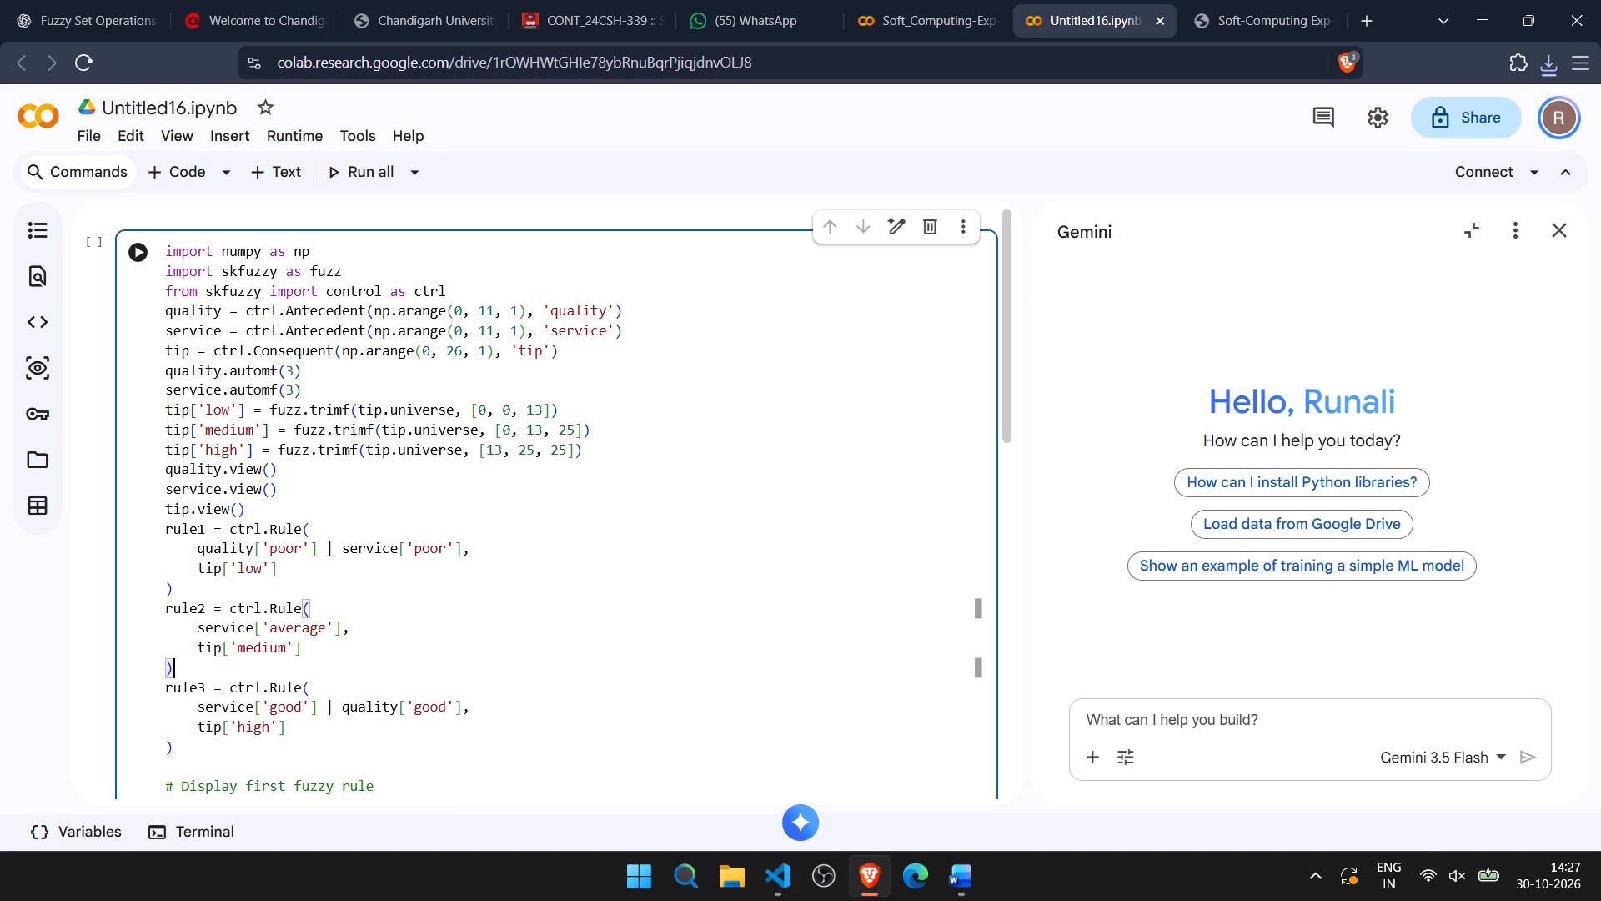
# Delete the comments "# Display first fuzzy rule" and "# Create fuzzy control system" together with the blank lines above them.
pyautogui.press('Down')
pyautogui.press('Down')
pyautogui.press('Down')
pyautogui.press('Down')
pyautogui.scroll(-1, 188, 612)
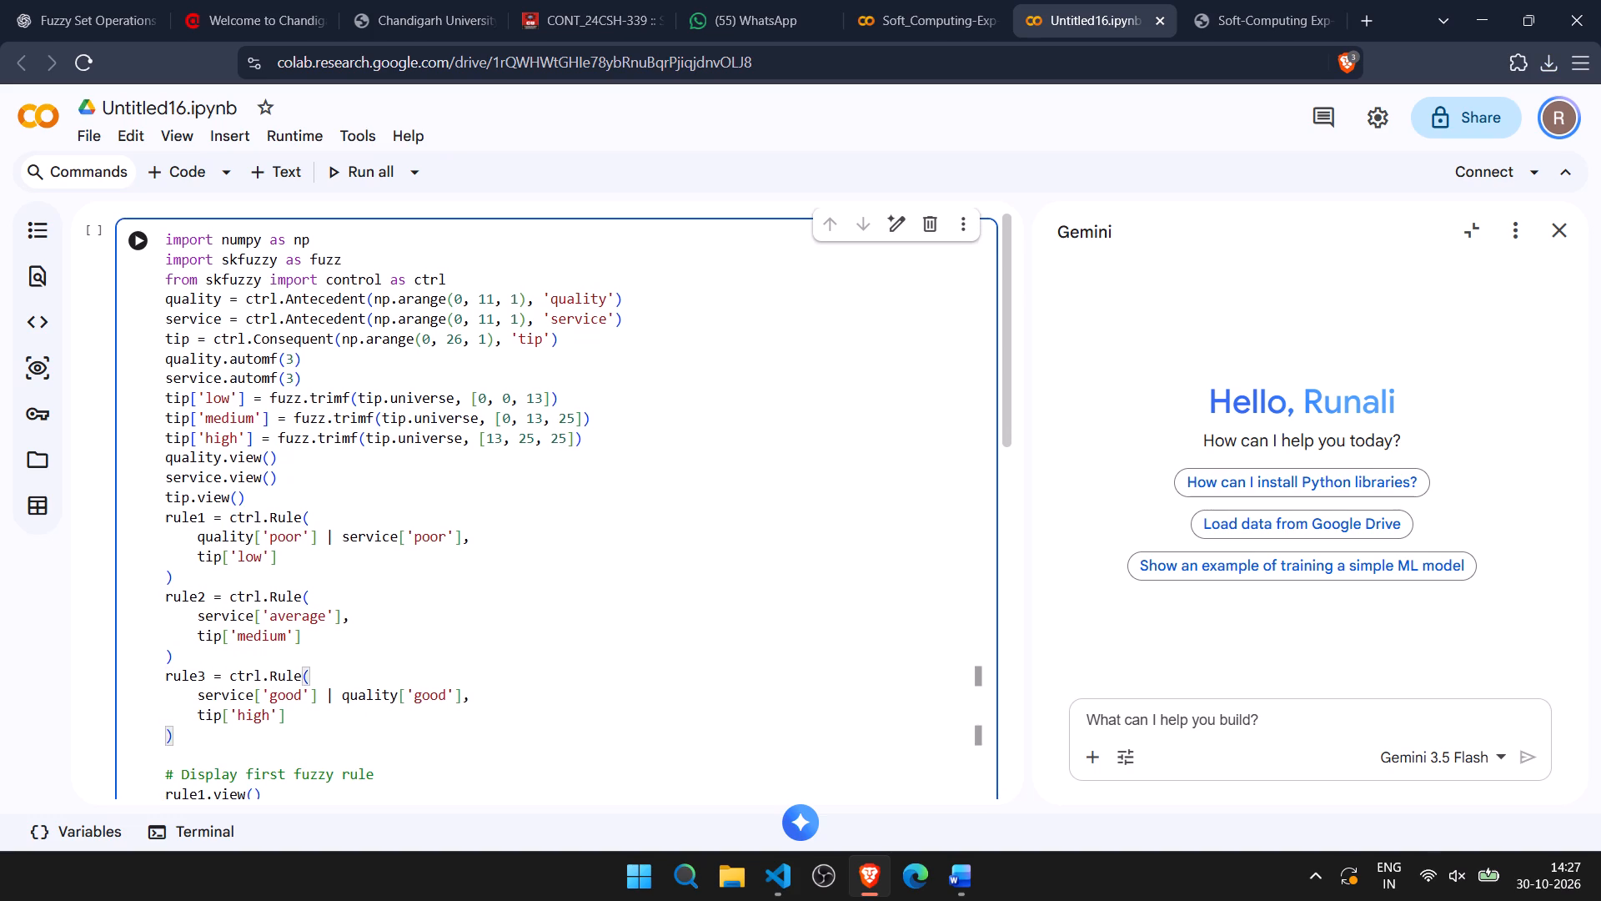
pyautogui.scroll(-2, 166, 426)
pyautogui.moveTo(409, 544); pyautogui.dragTo(308, 531)
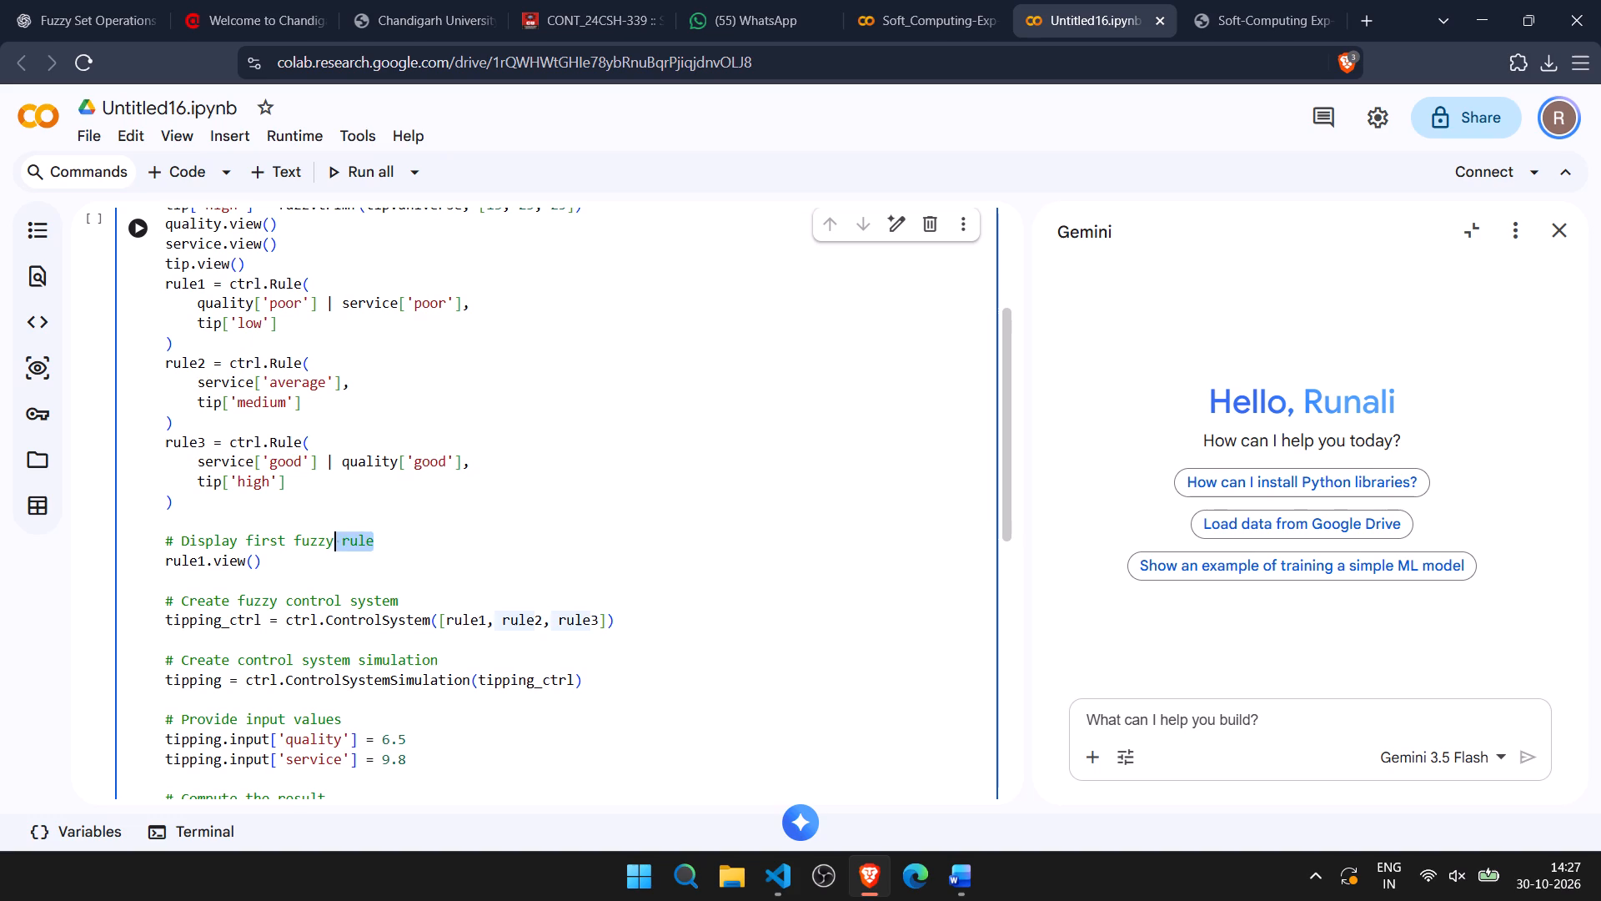
pyautogui.moveTo(308, 531); pyautogui.dragTo(218, 506)
pyautogui.press('BackSpace')
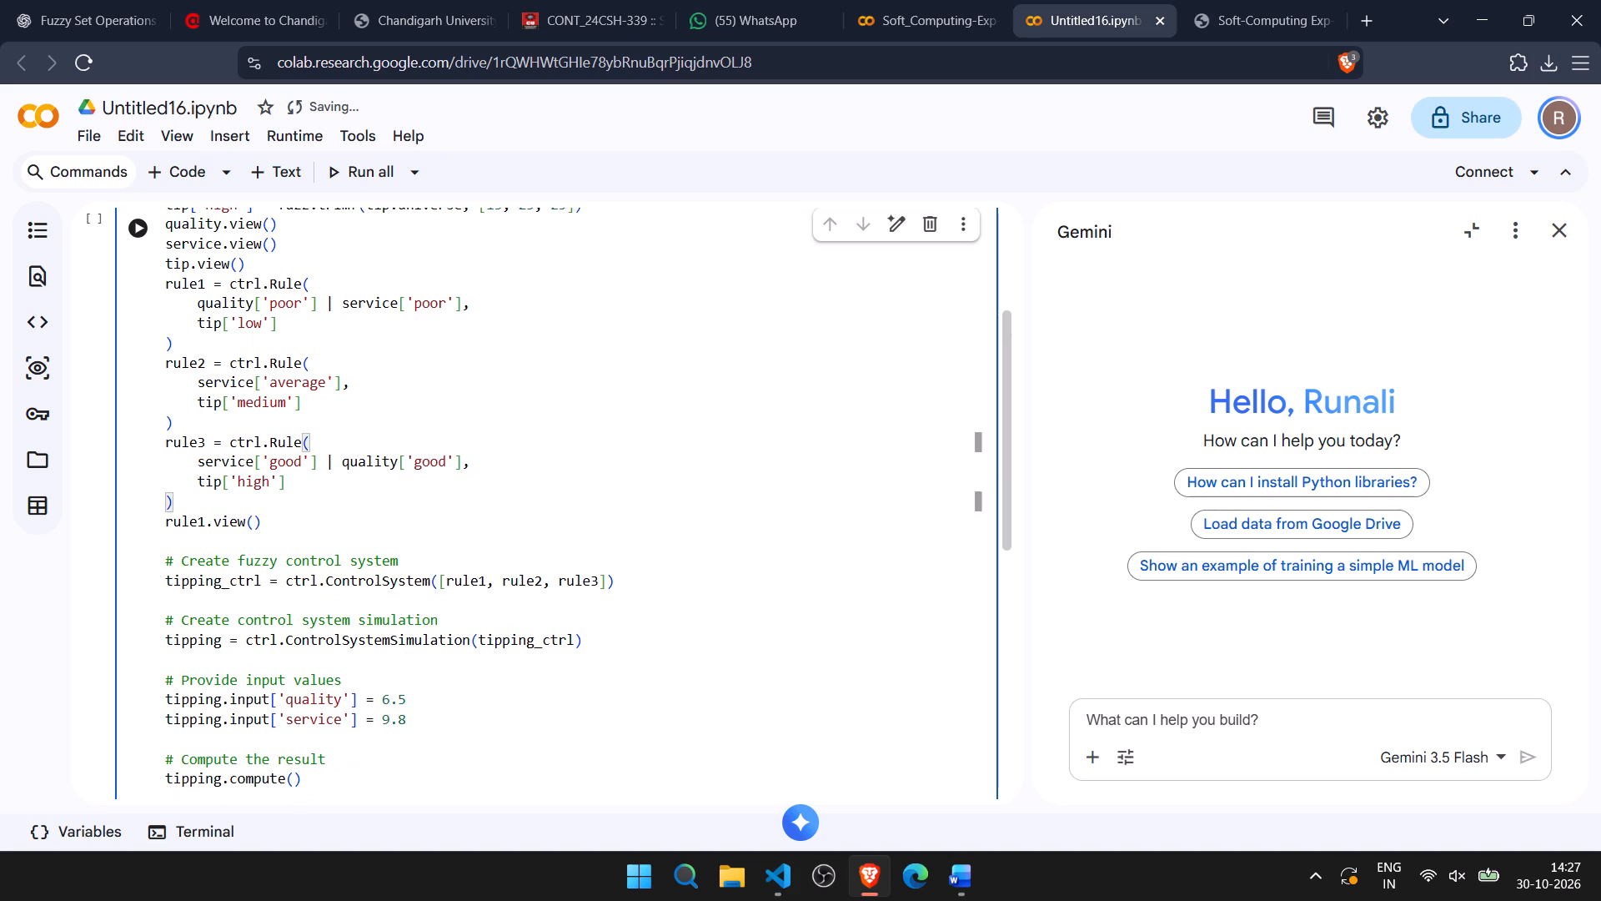
pyautogui.moveTo(406, 558); pyautogui.dragTo(314, 520)
pyautogui.press('BackSpace')
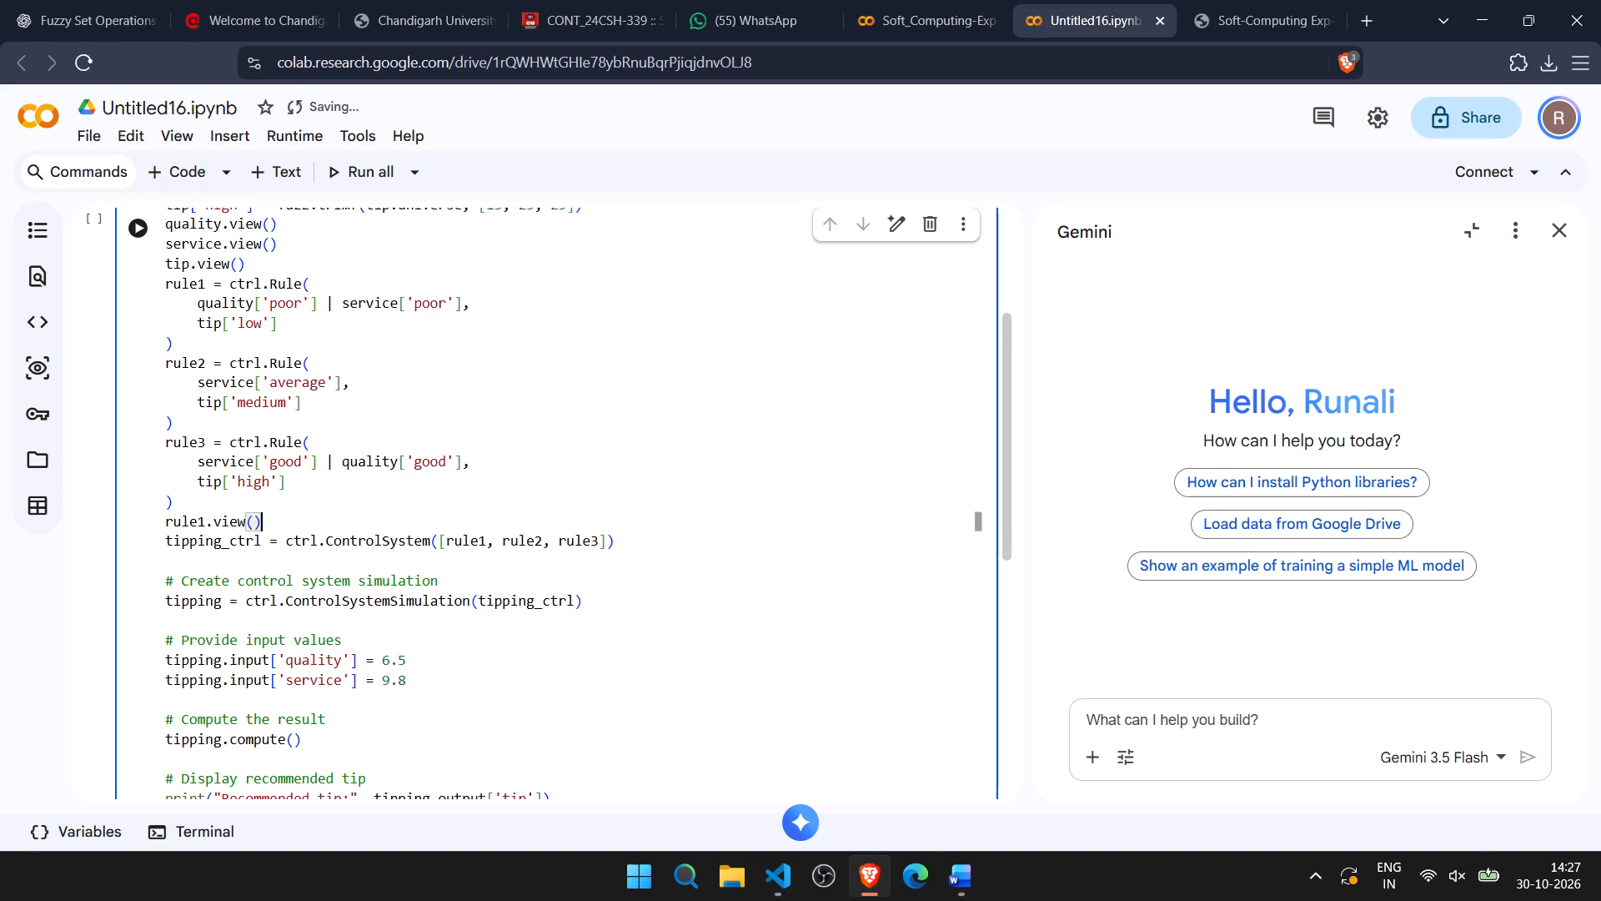
# Delete the five comments from "# Create control system simulation" through "# Visualize the final output", along with the blank lines above them.
pyautogui.moveTo(444, 584); pyautogui.dragTo(627, 545)
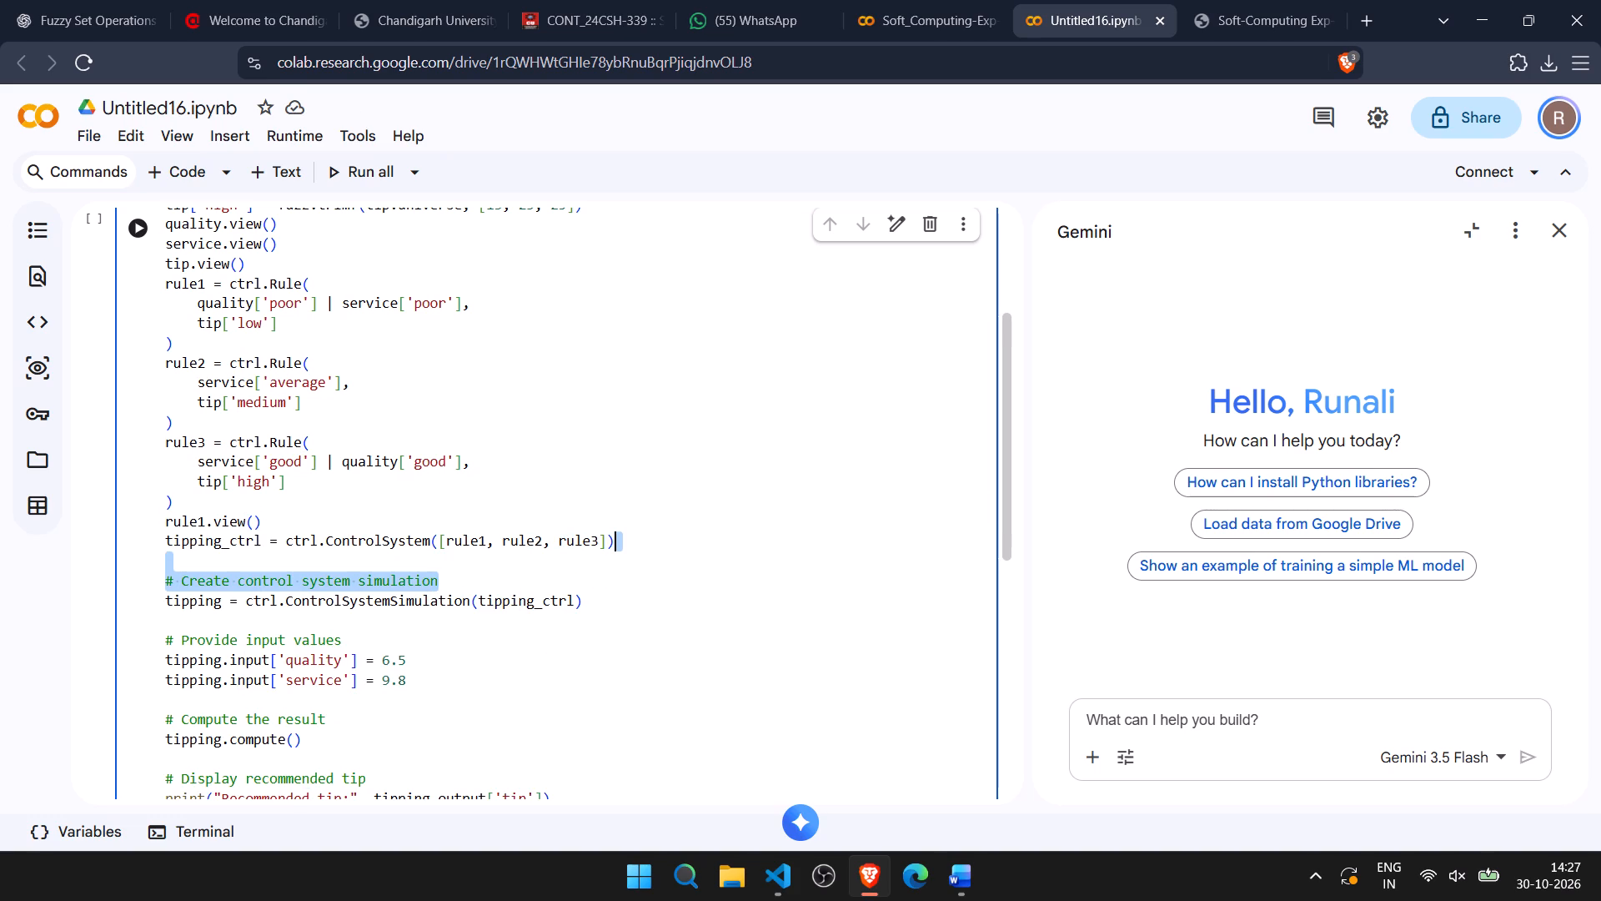
pyautogui.moveTo(627, 545); pyautogui.dragTo(629, 544)
pyautogui.press('BackSpace')
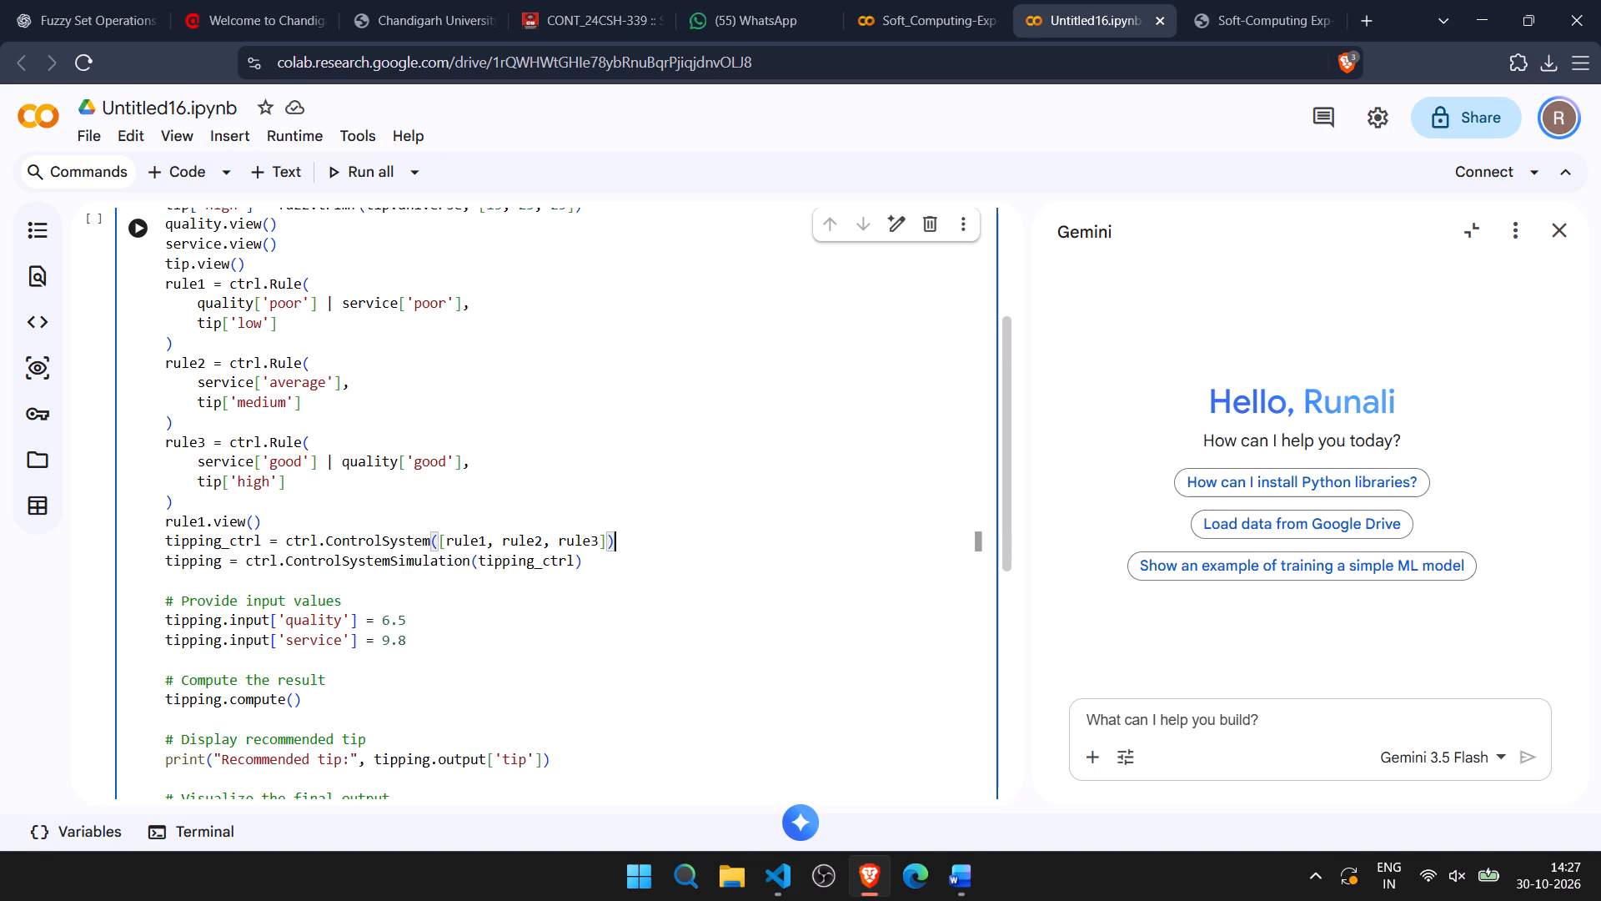
pyautogui.moveTo(349, 602); pyautogui.dragTo(584, 565)
pyautogui.press('BackSpace')
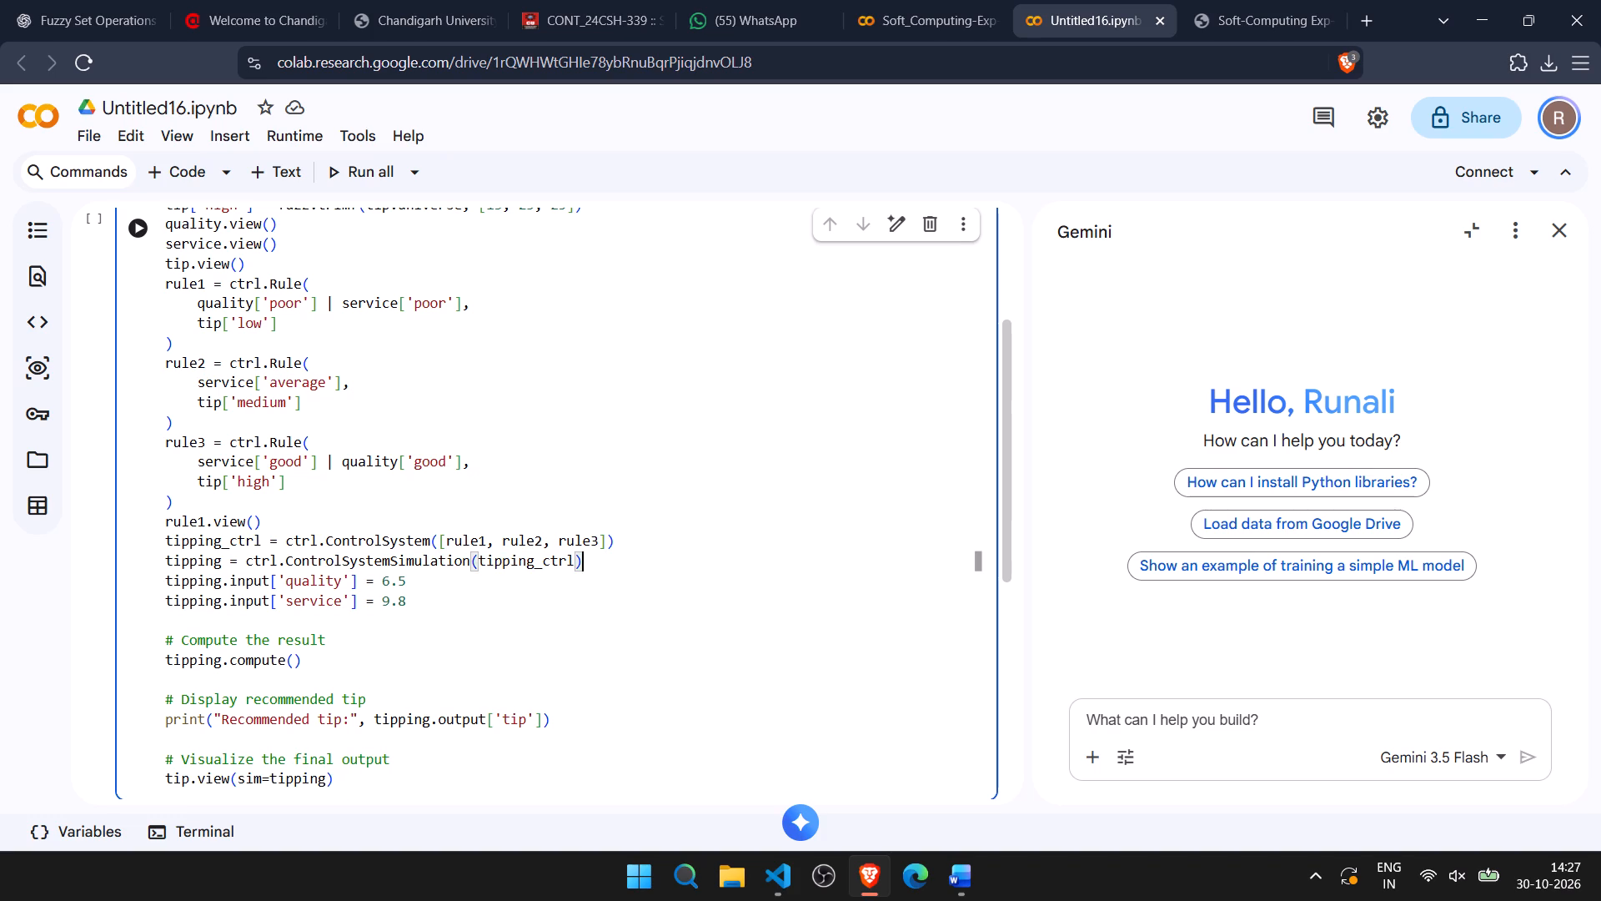
pyautogui.moveTo(333, 641); pyautogui.dragTo(423, 603)
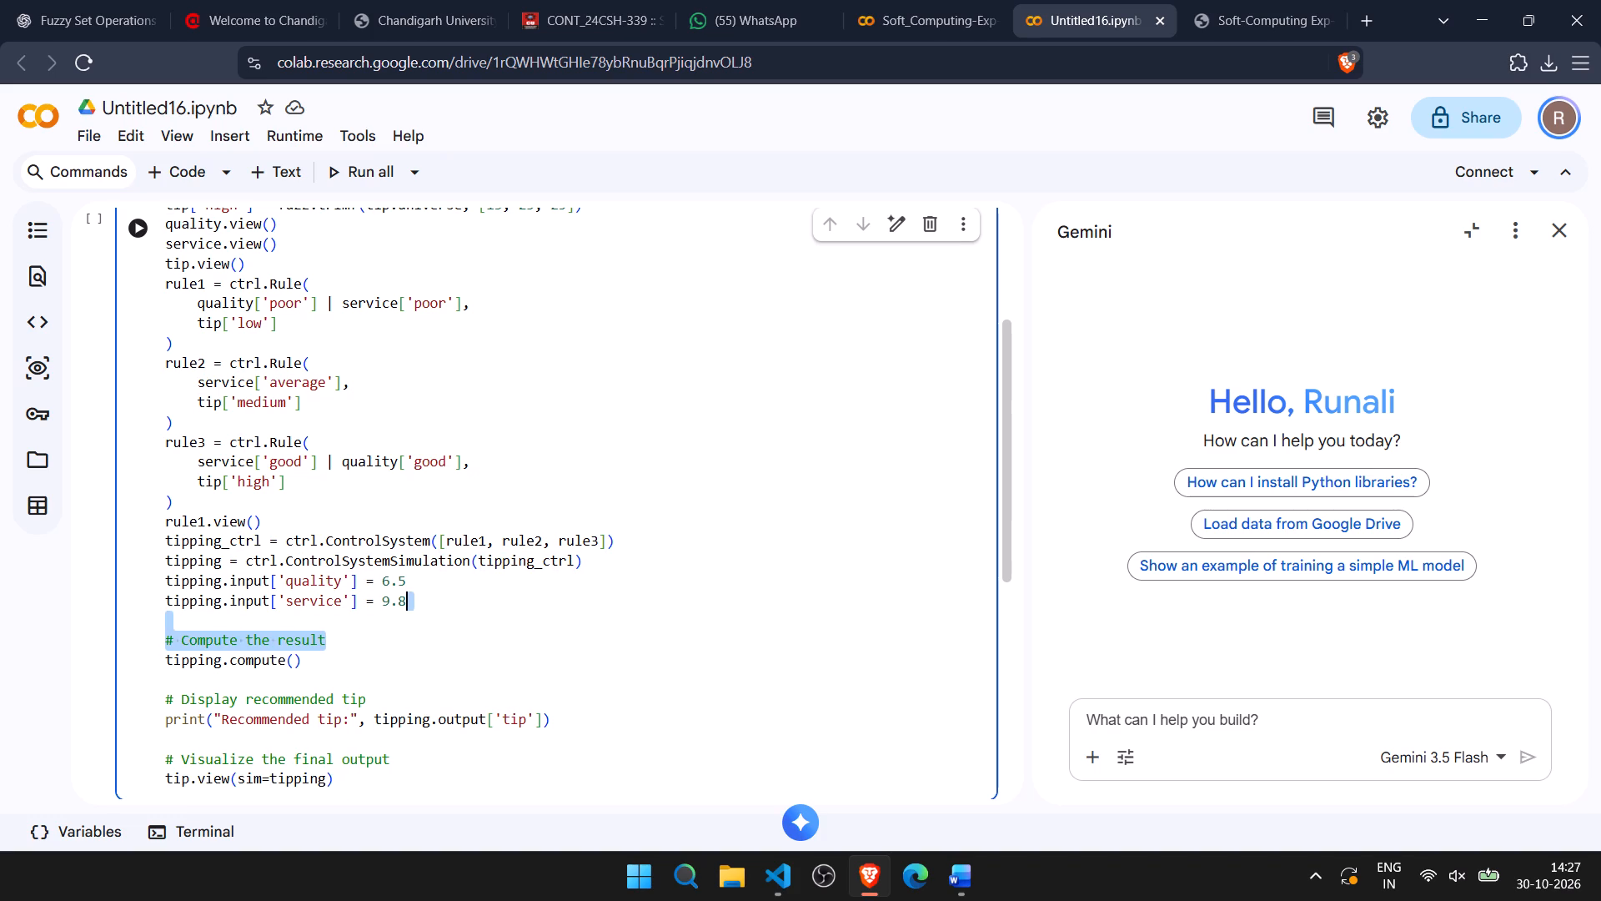
pyautogui.moveTo(423, 603); pyautogui.dragTo(424, 604)
pyautogui.press('BackSpace')
pyautogui.moveTo(383, 667); pyautogui.dragTo(332, 625)
pyautogui.press('BackSpace')
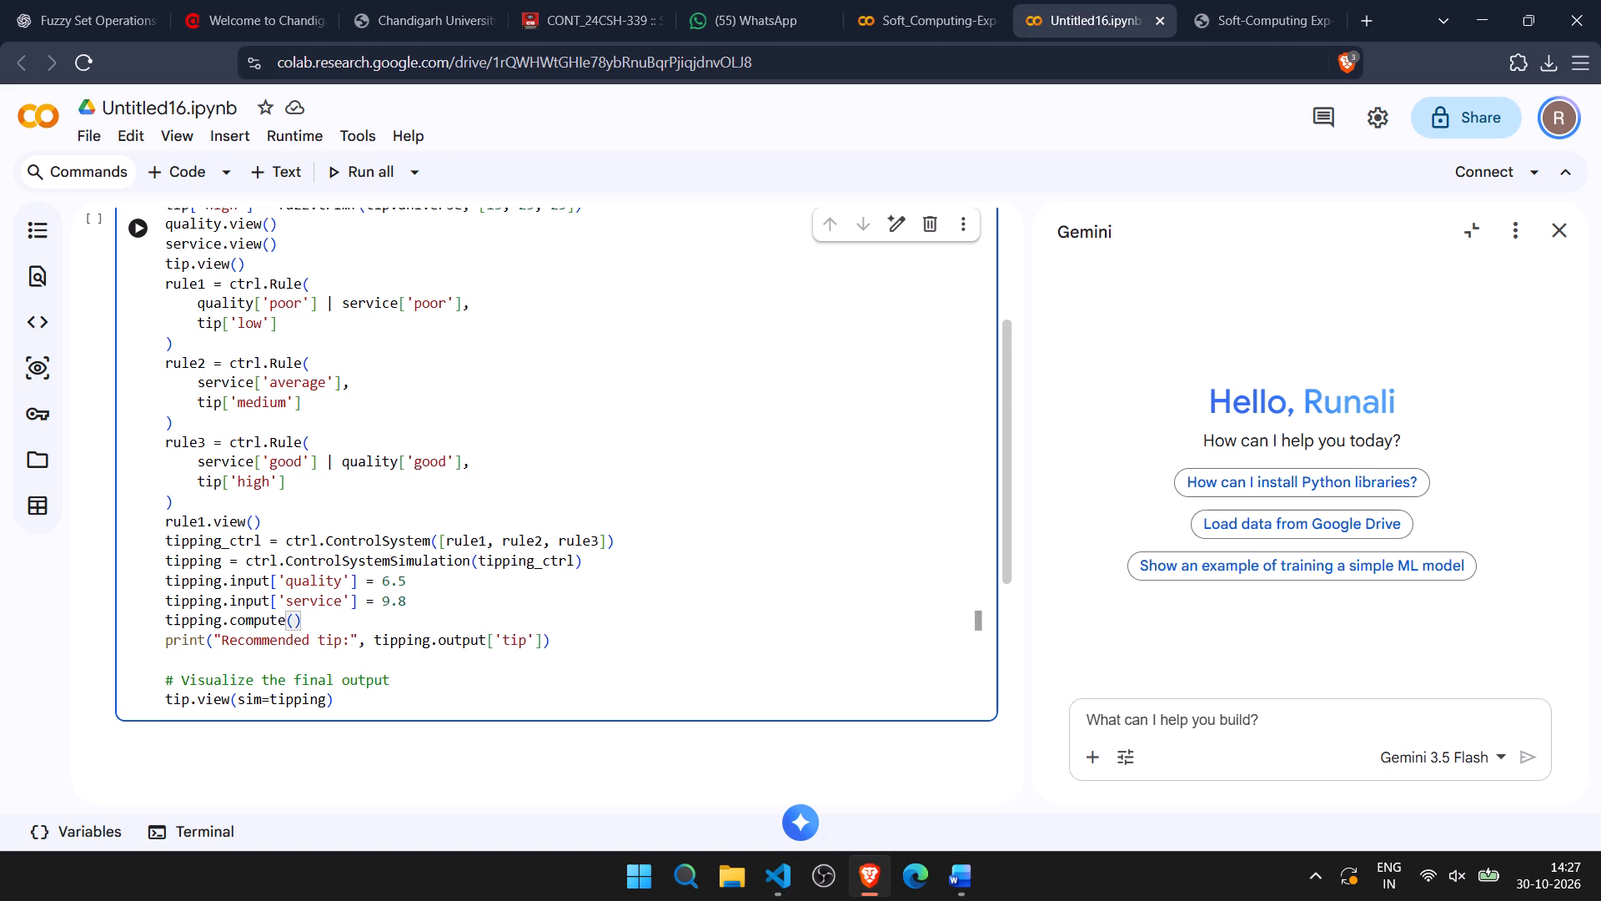
pyautogui.moveTo(418, 676); pyautogui.dragTo(557, 647)
pyautogui.press('BackSpace')
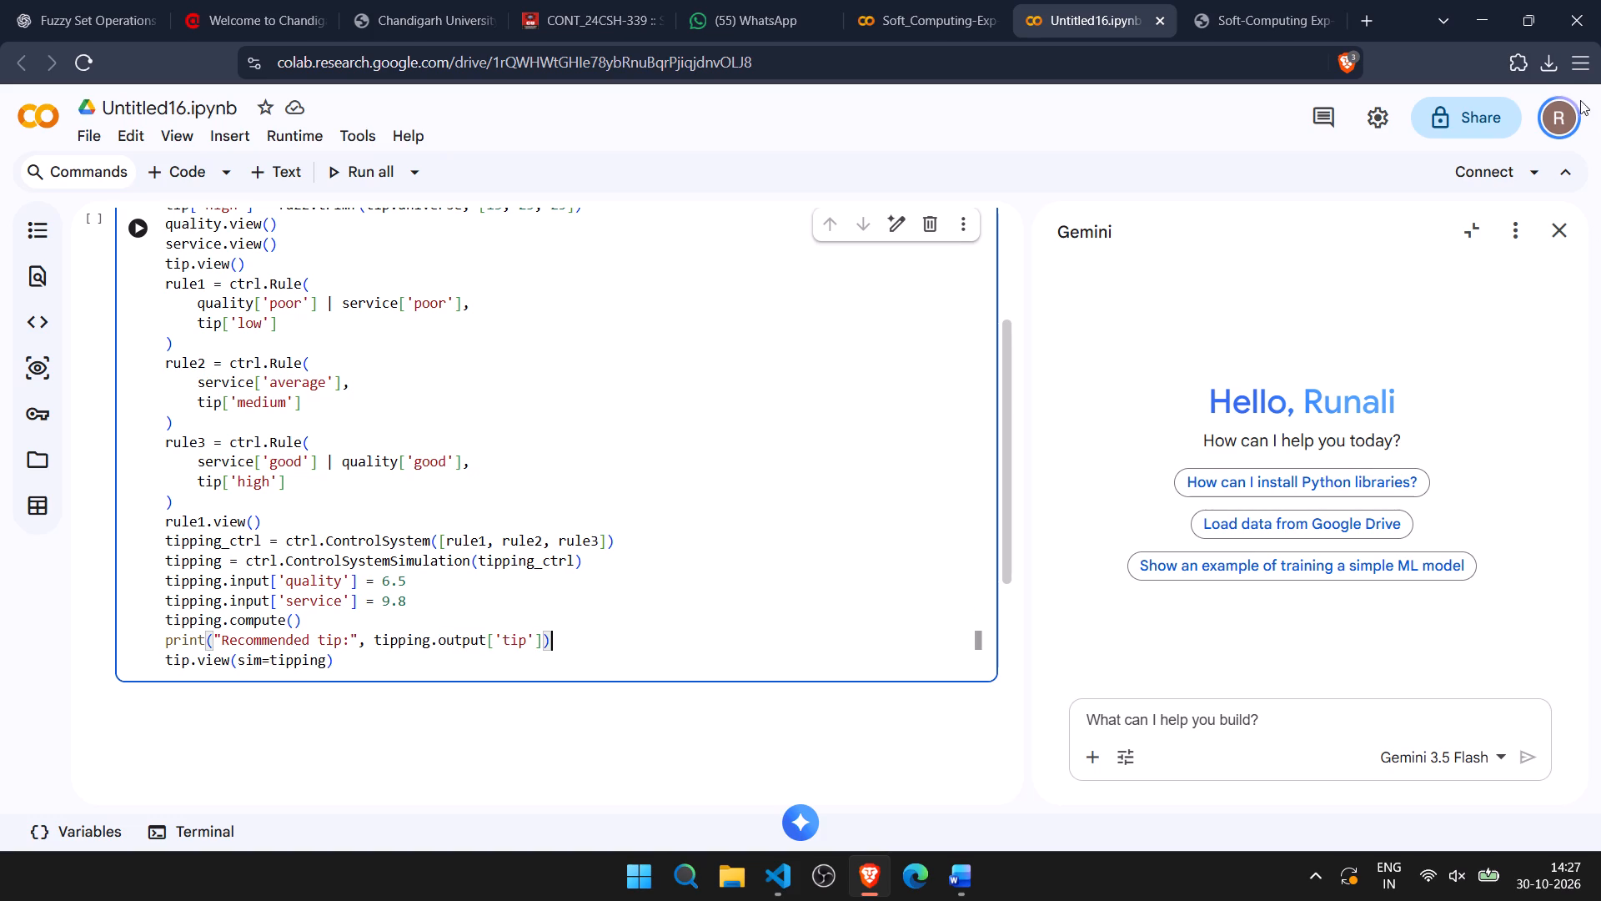
# Close the Gemini pane and run the cleaned fuzzy tipping code cell.
pyautogui.click(1560, 227)
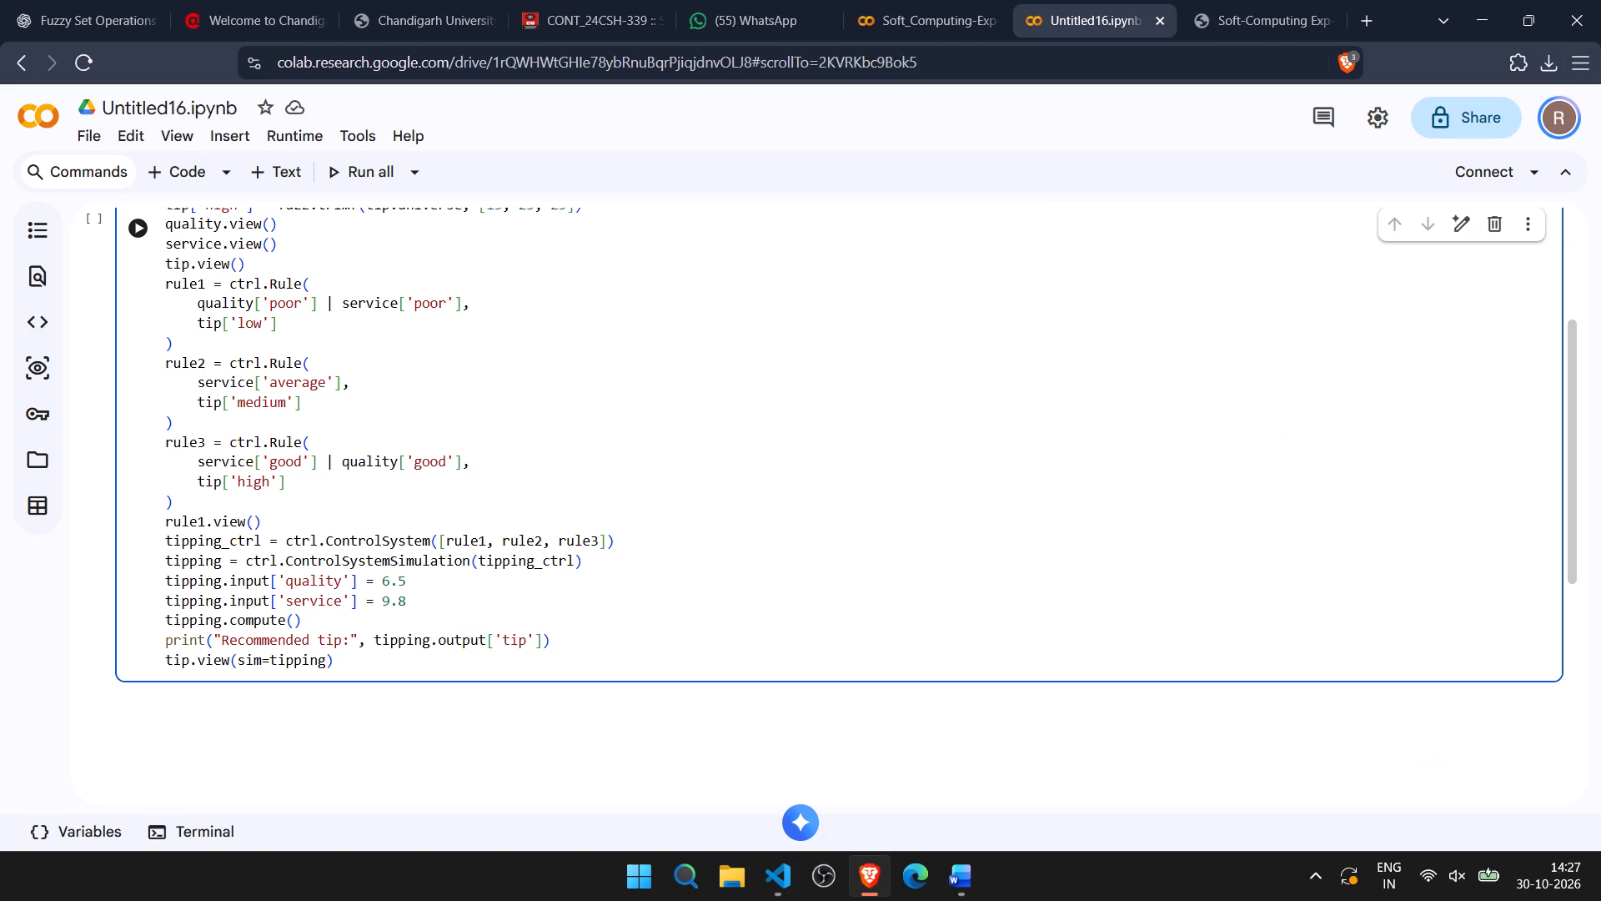
pyautogui.click(142, 231)
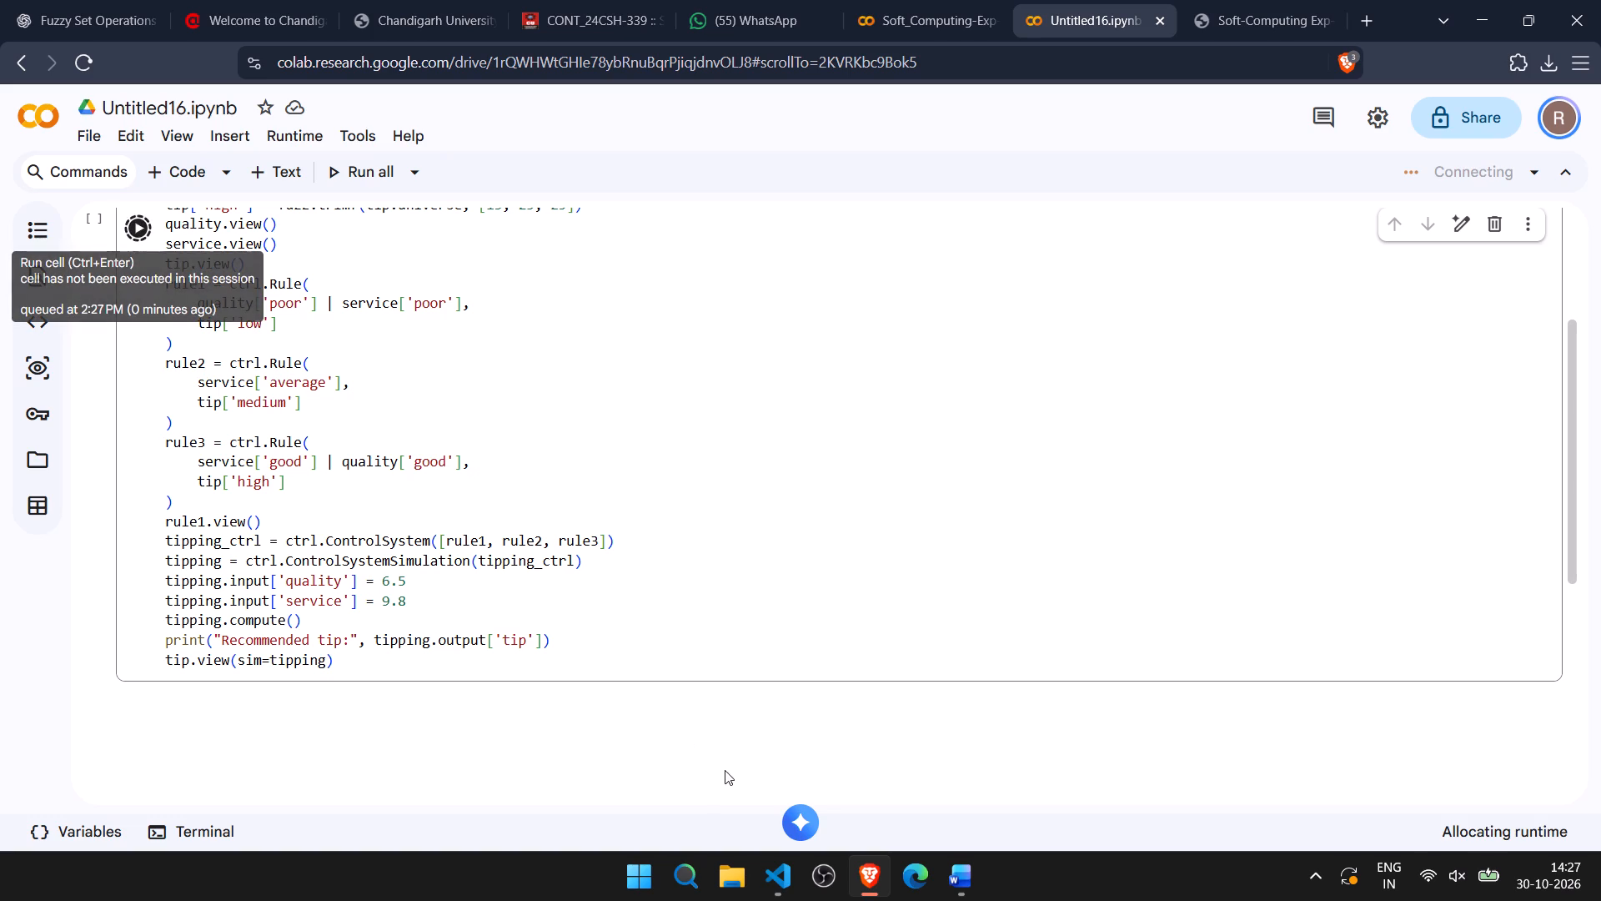
pyautogui.click(168, 105)
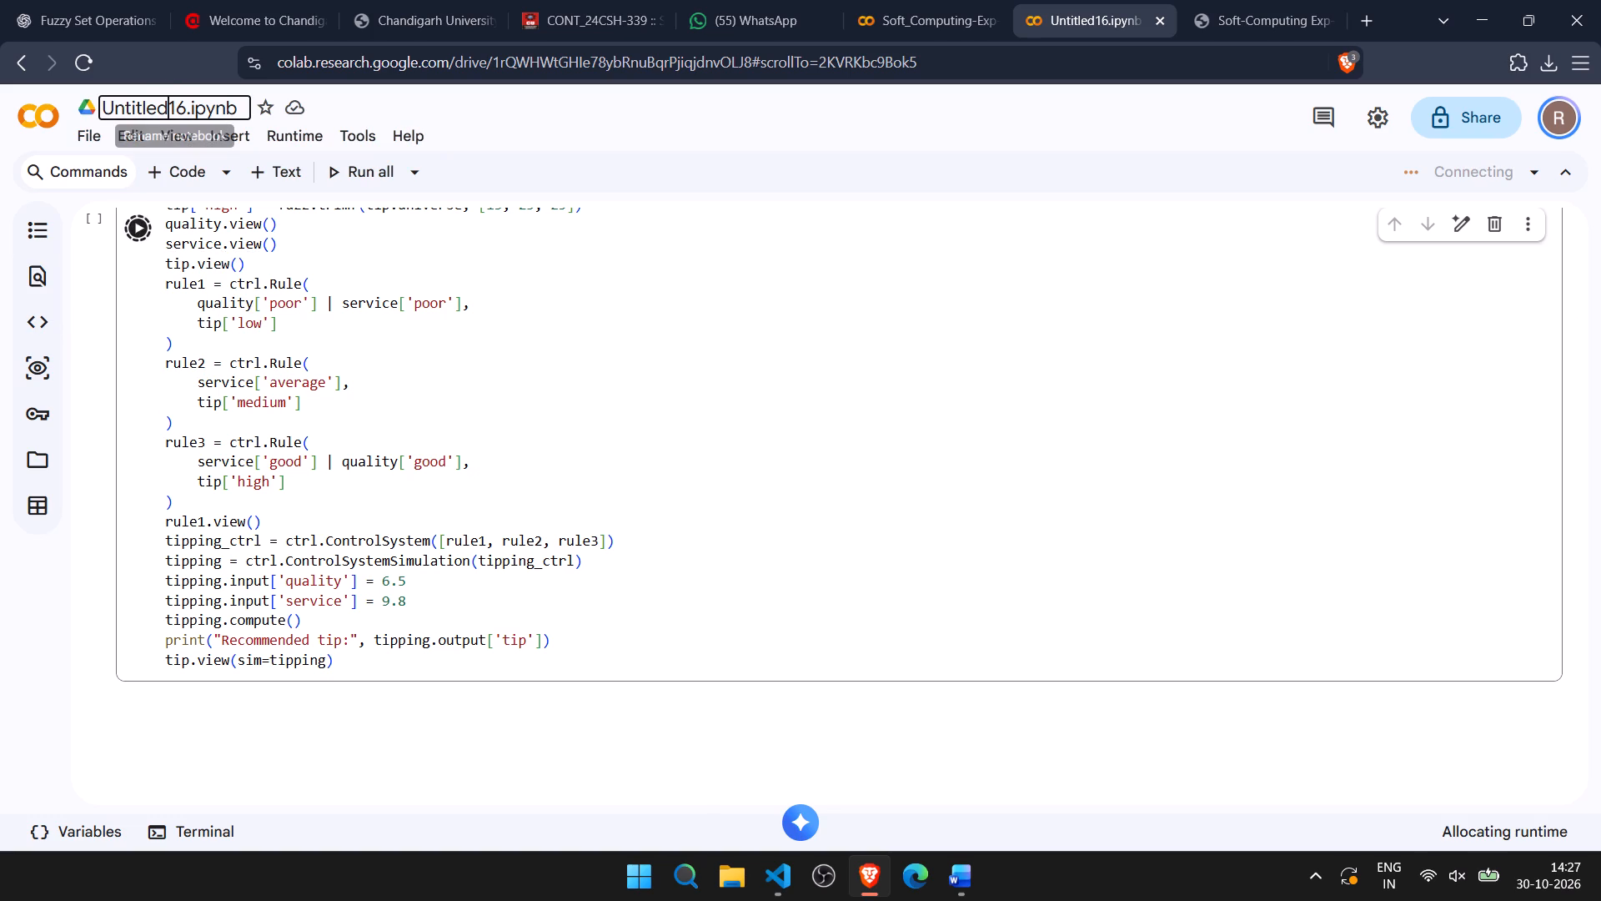
pyautogui.click(188, 108)
pyautogui.doubleClick(155, 108)
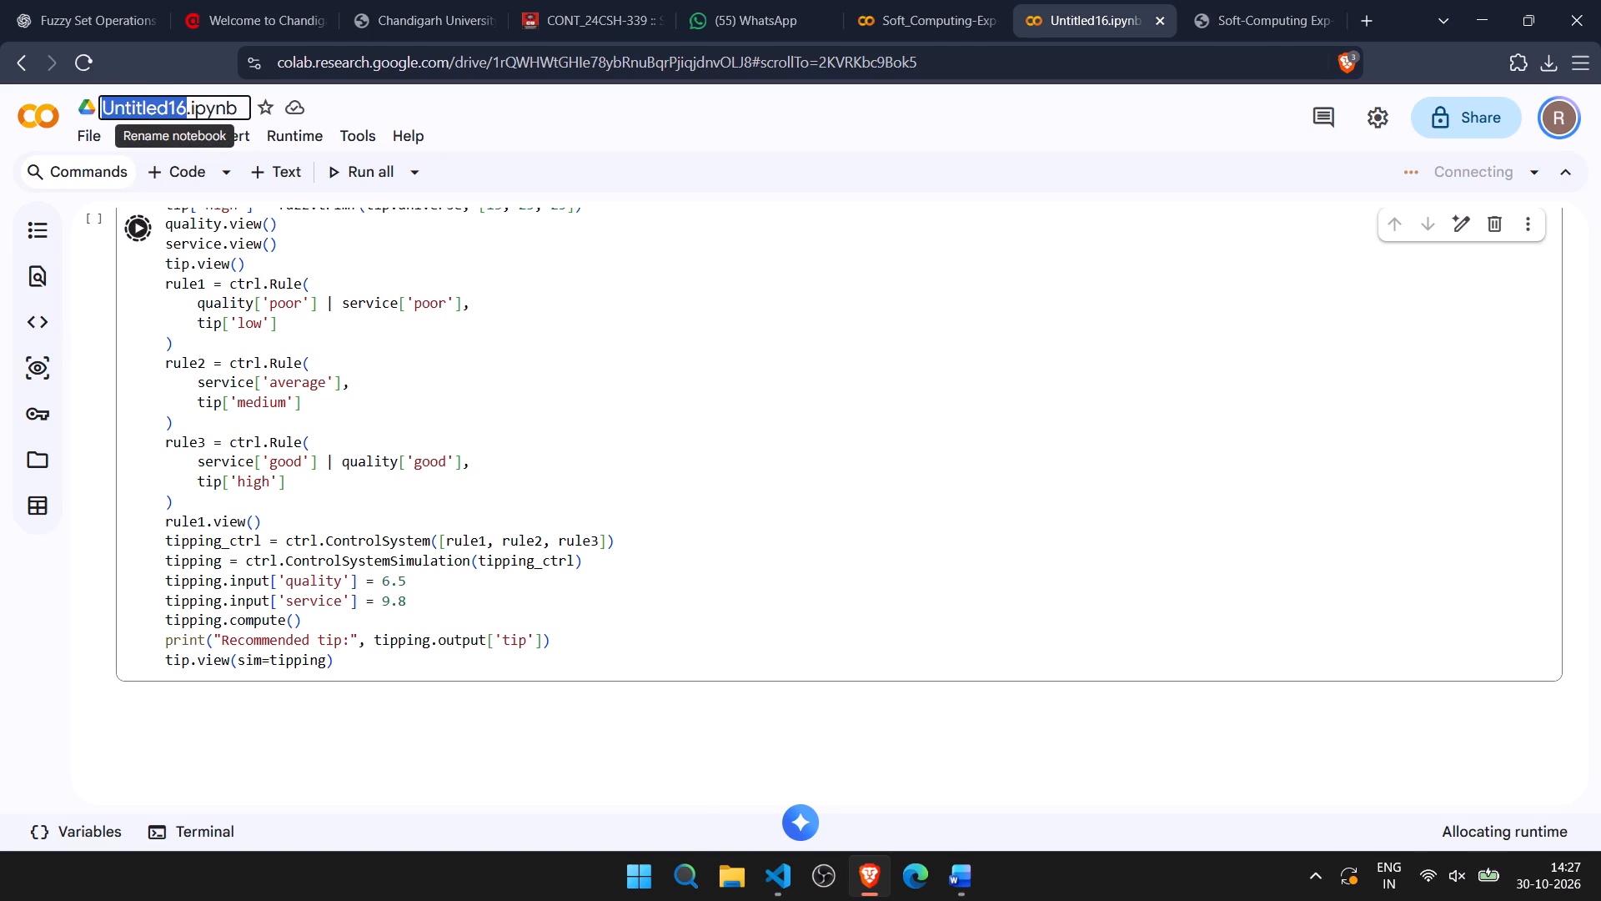
pyautogui.press('BackSpace')
pyautogui.hotkey('shift', 'e')
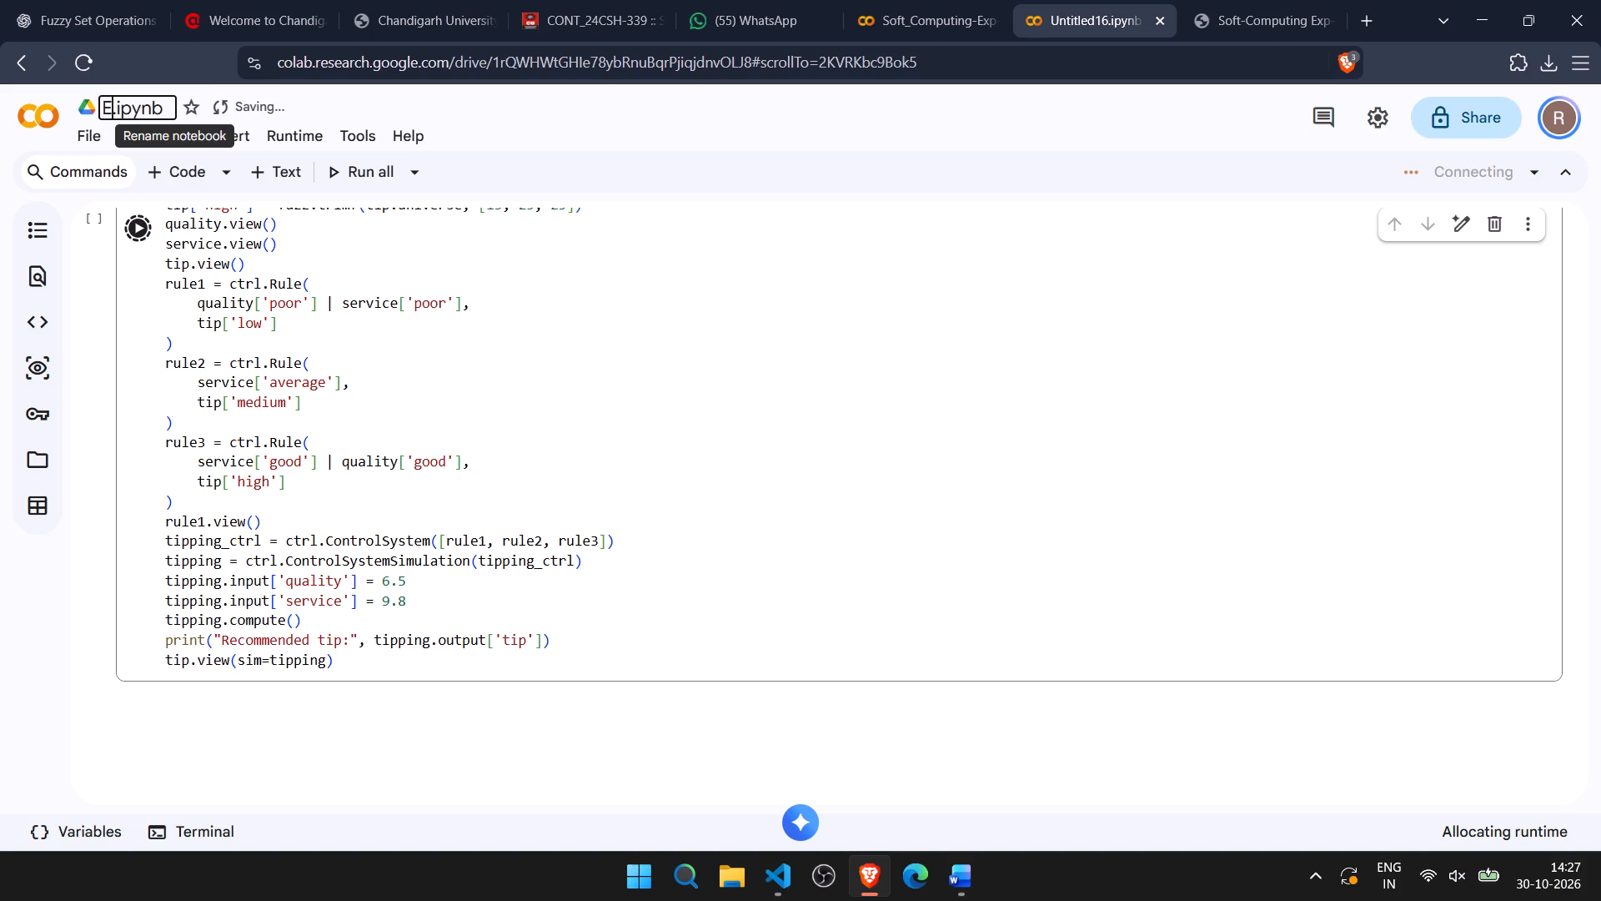
pyautogui.press('BackSpace')
pyautogui.write('Soft')
pyautogui.write('_Computing')
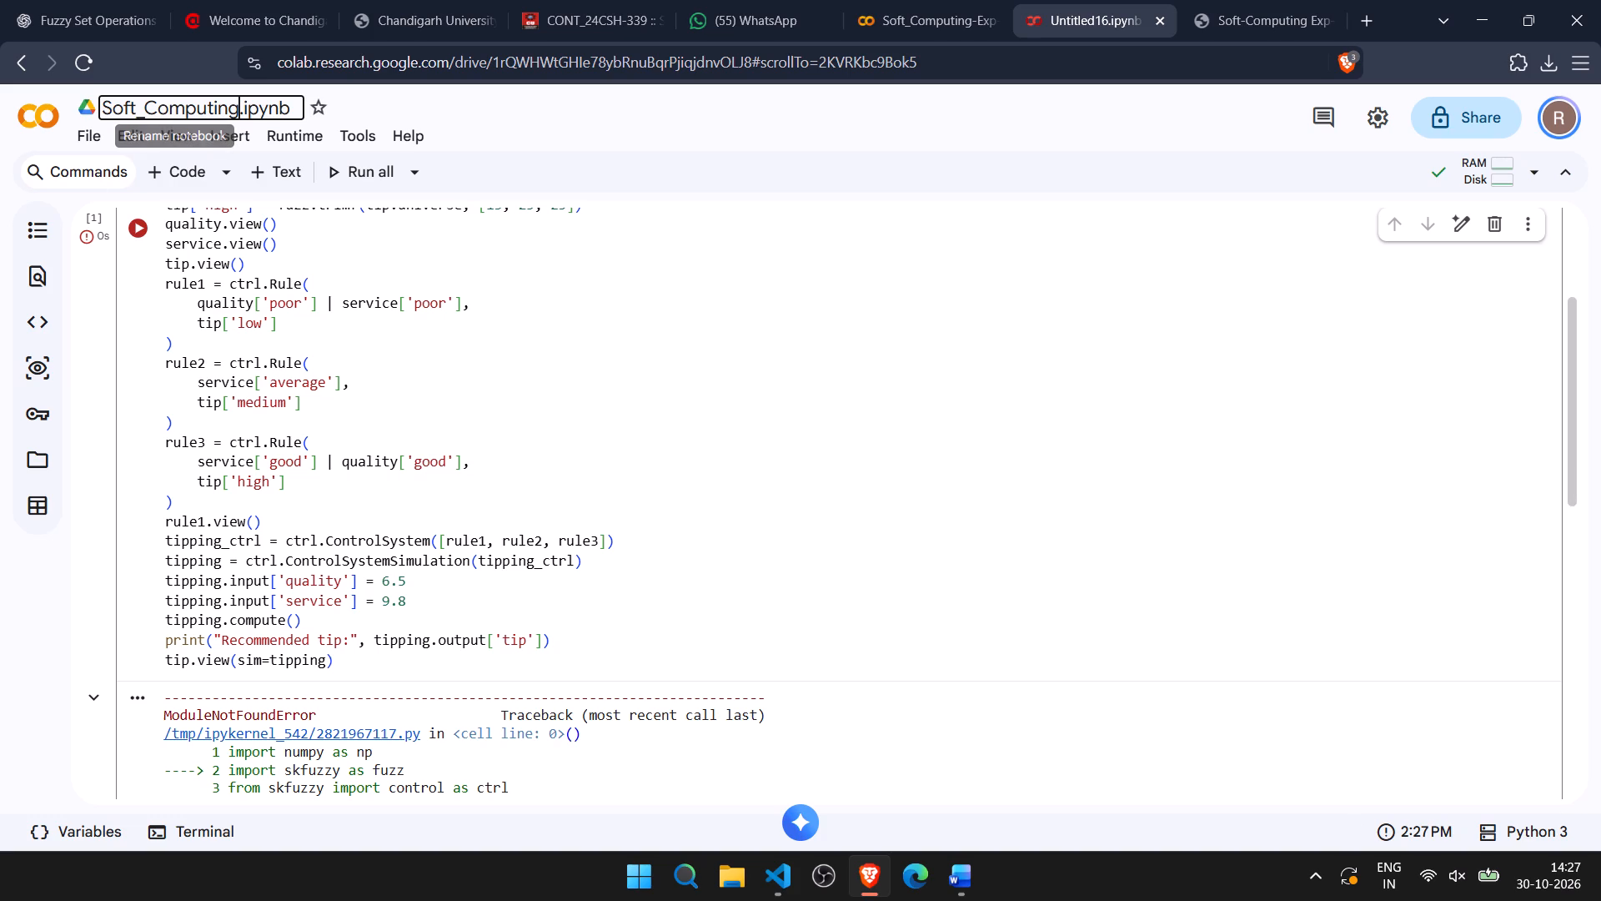
pyautogui.write('-Exp-')
pyautogui.press('8')
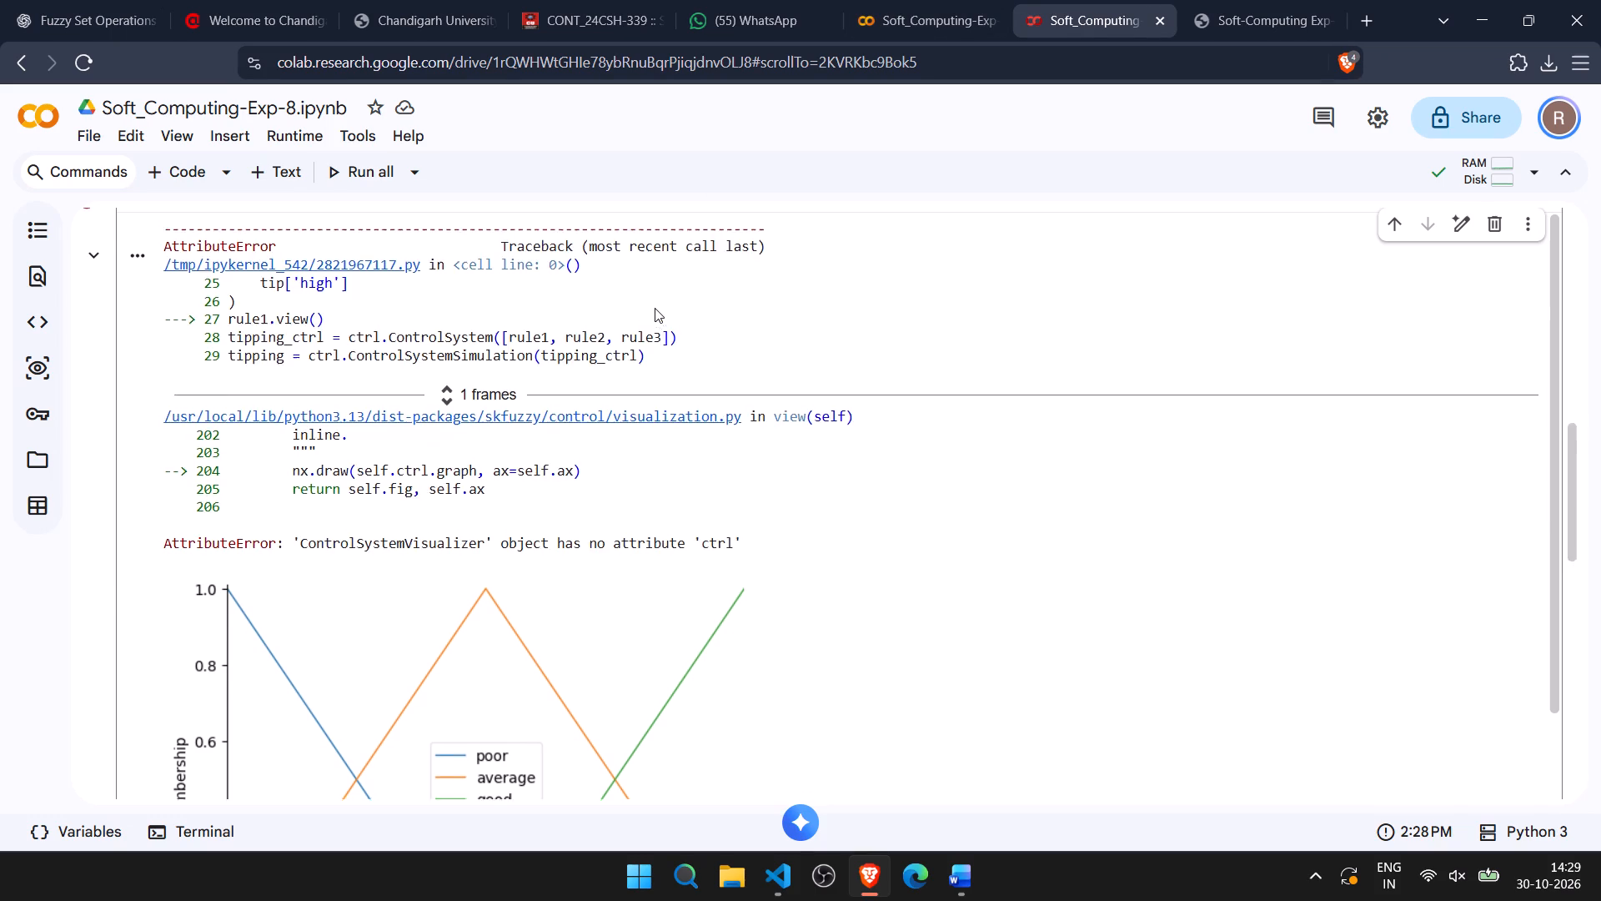
pyautogui.scroll(1, 655, 308)
pyautogui.click(651, 460)
pyautogui.hotkey('ctrl', 'a')
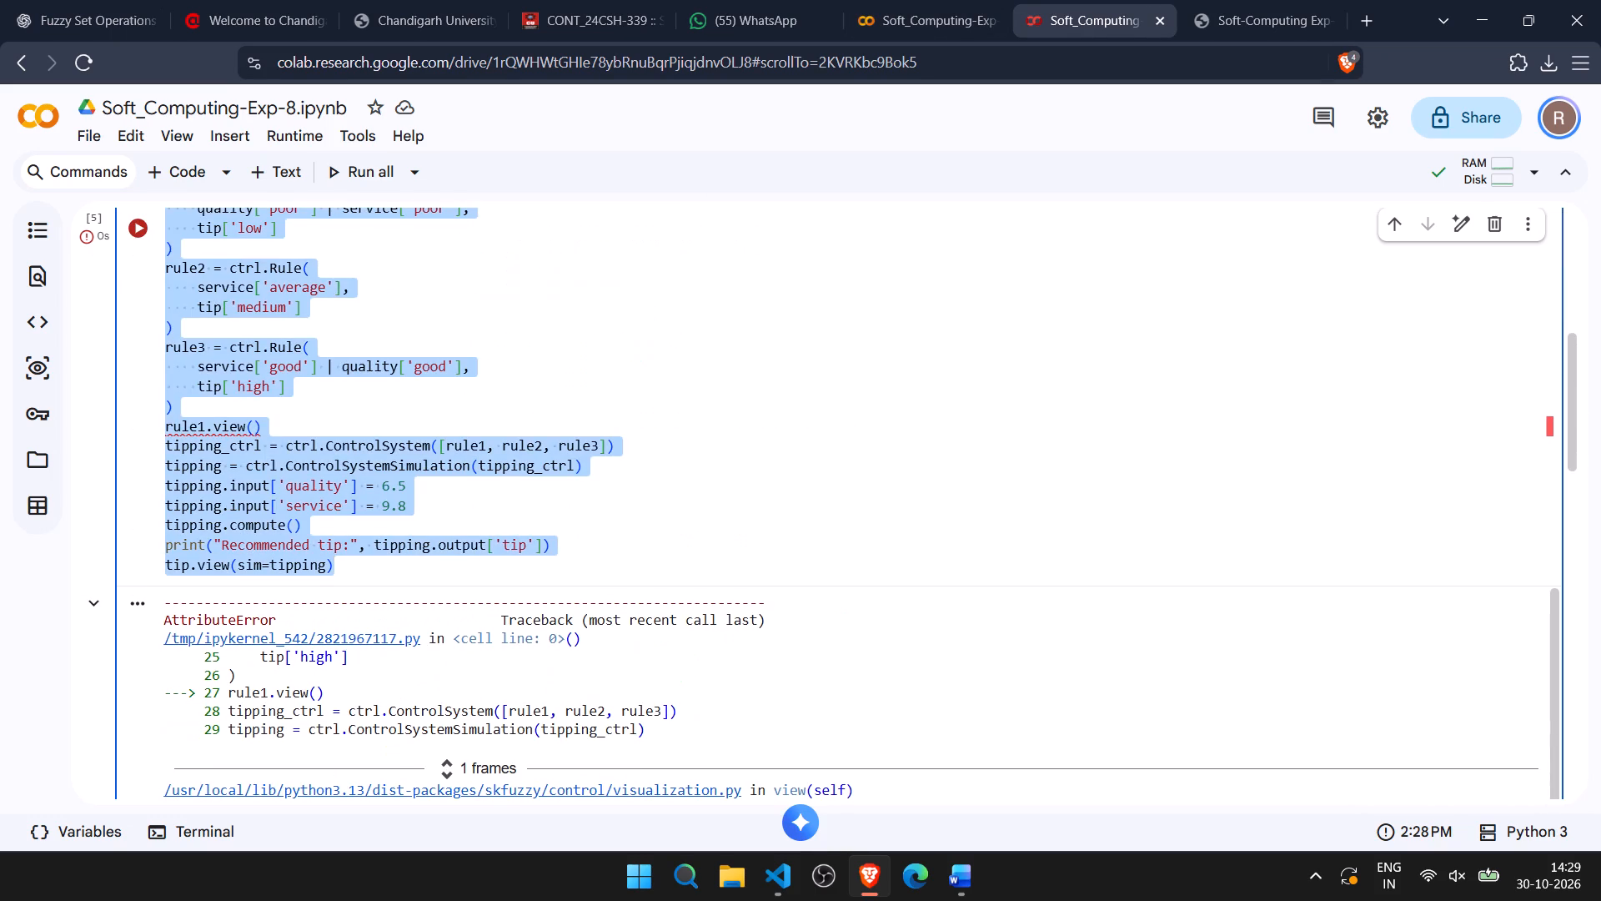
pyautogui.hotkey('ctrl', 'v')
pyautogui.click(142, 223)
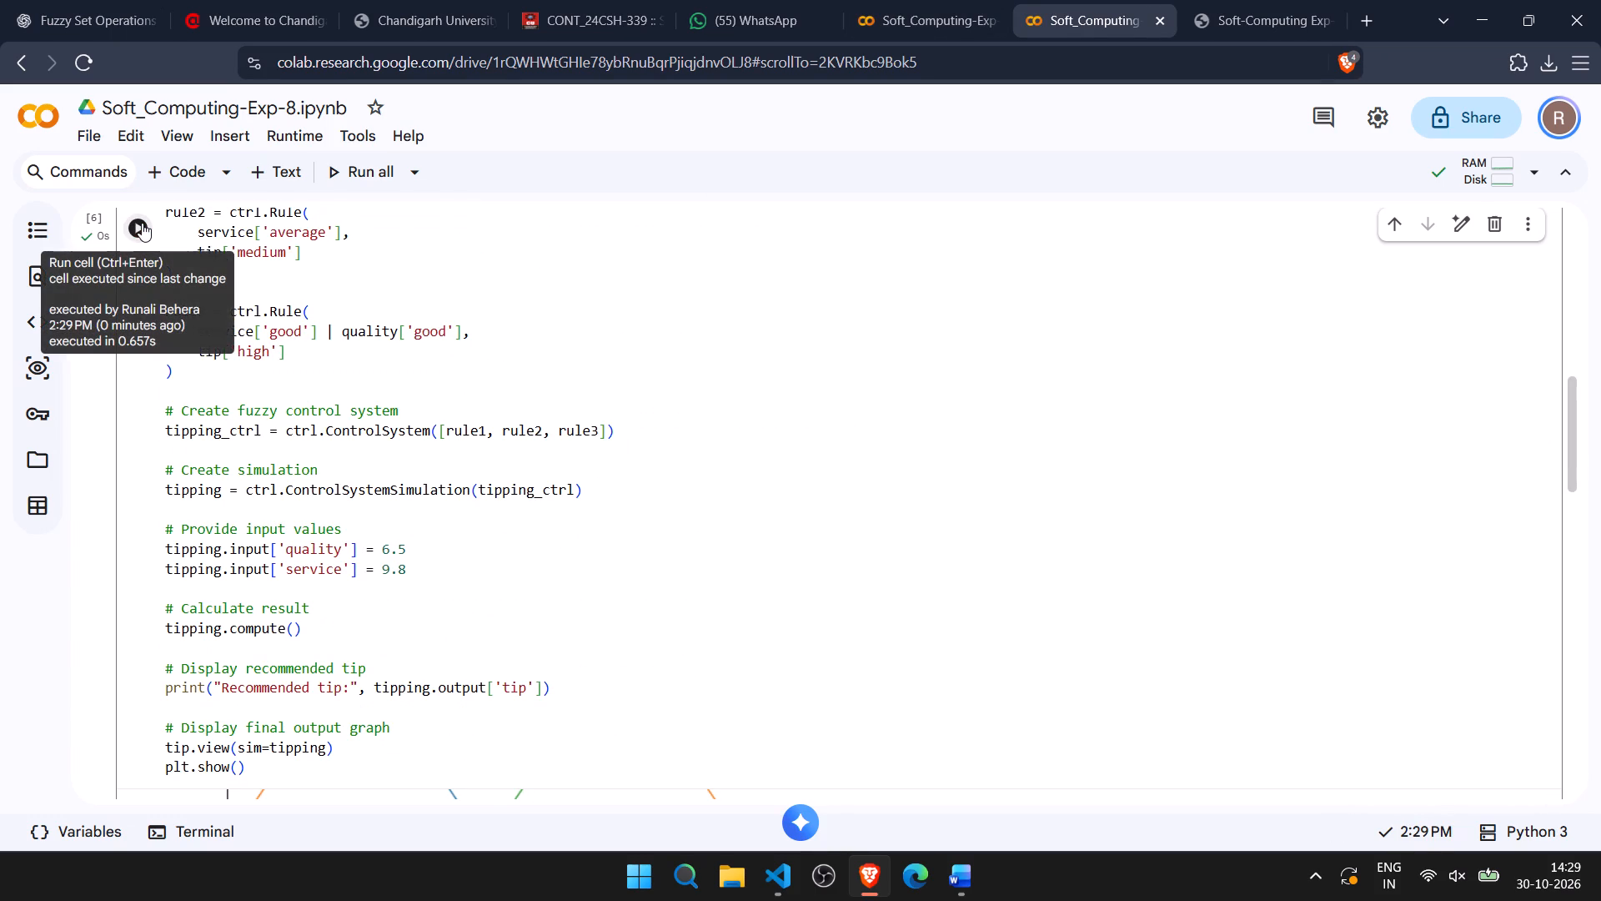
pyautogui.scroll(-3, 145, 233)
pyautogui.scroll(2, 336, 390)
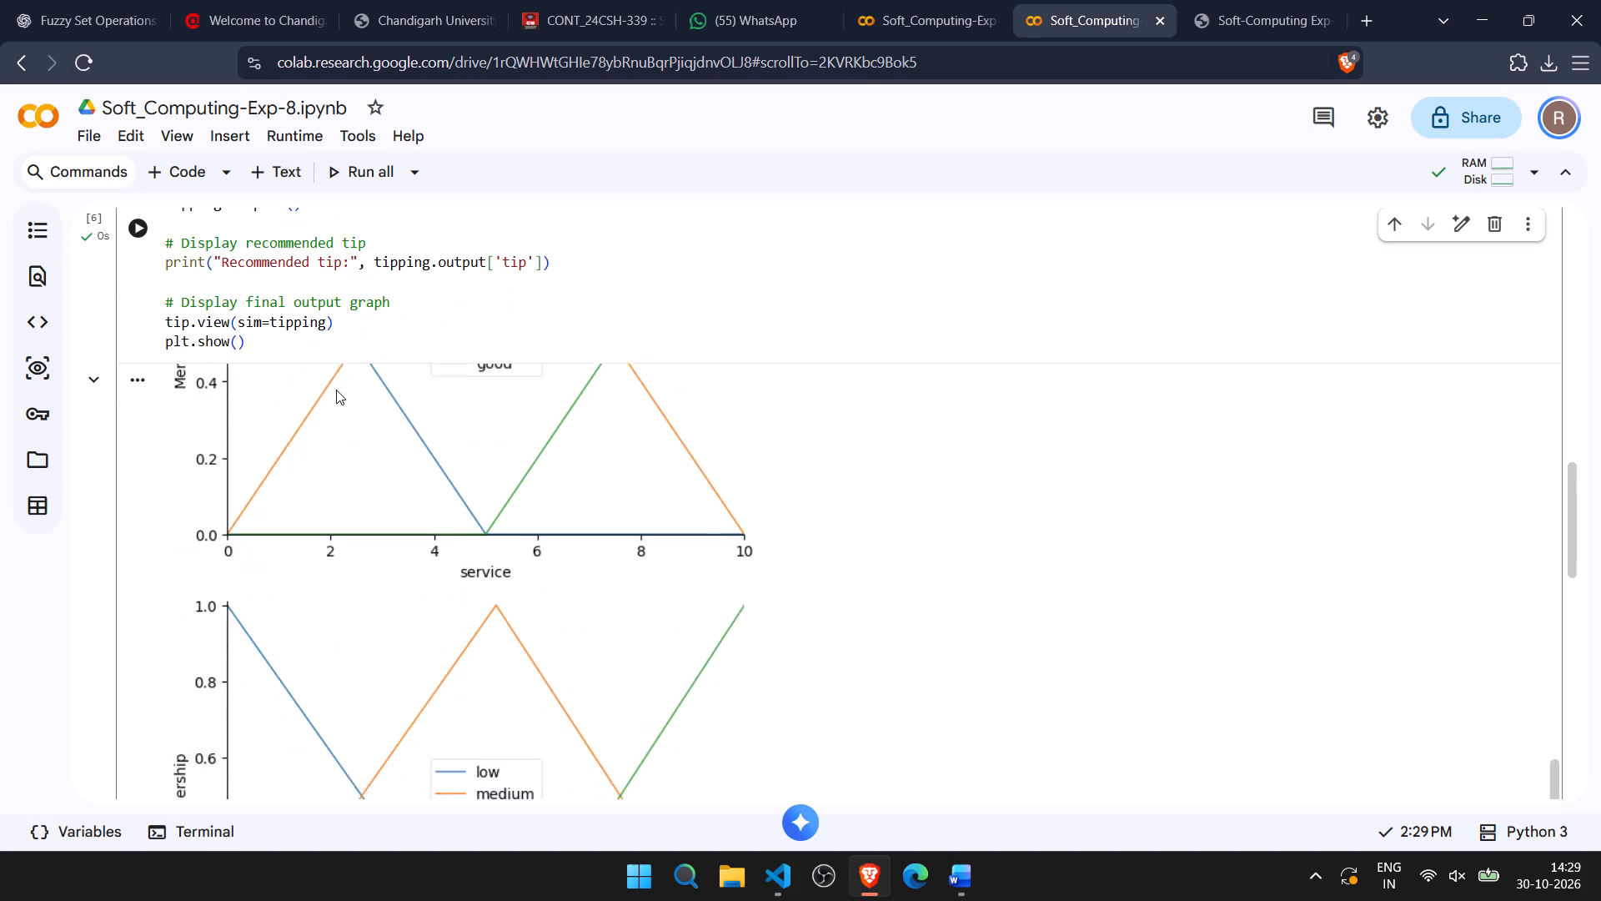
pyautogui.scroll(7, 336, 390)
pyautogui.scroll(-4, 336, 390)
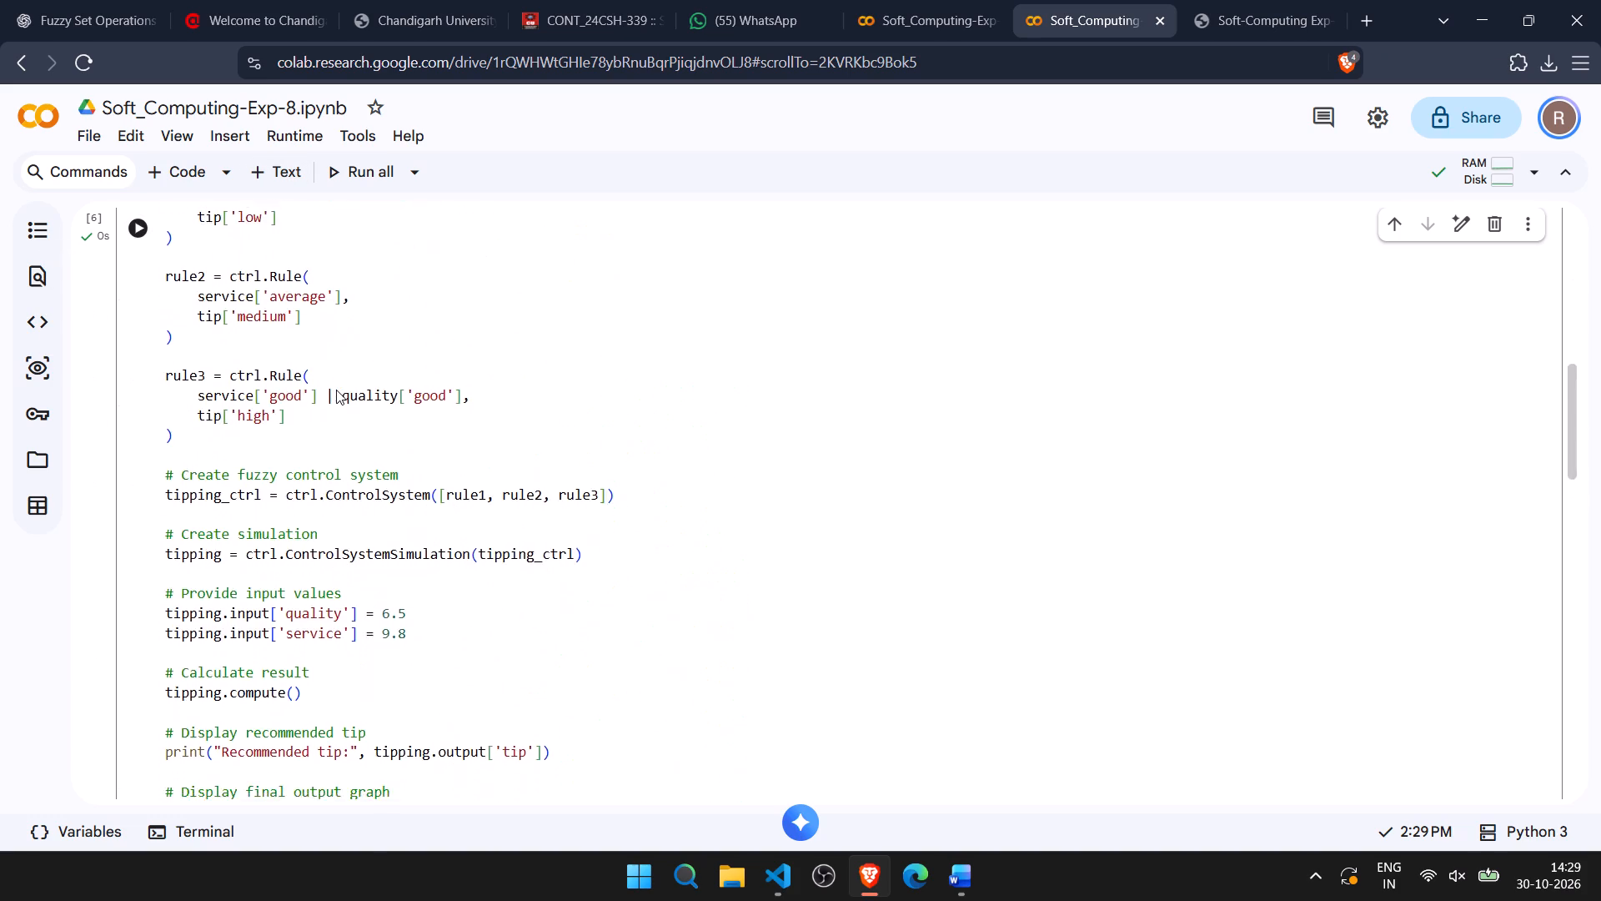
# Delete the comments on input and output fuzzy variables, generating membership functions and output membership functions, with the blank lines above them.
pyautogui.scroll(8, 336, 390)
pyautogui.moveTo(494, 526); pyautogui.dragTo(439, 491)
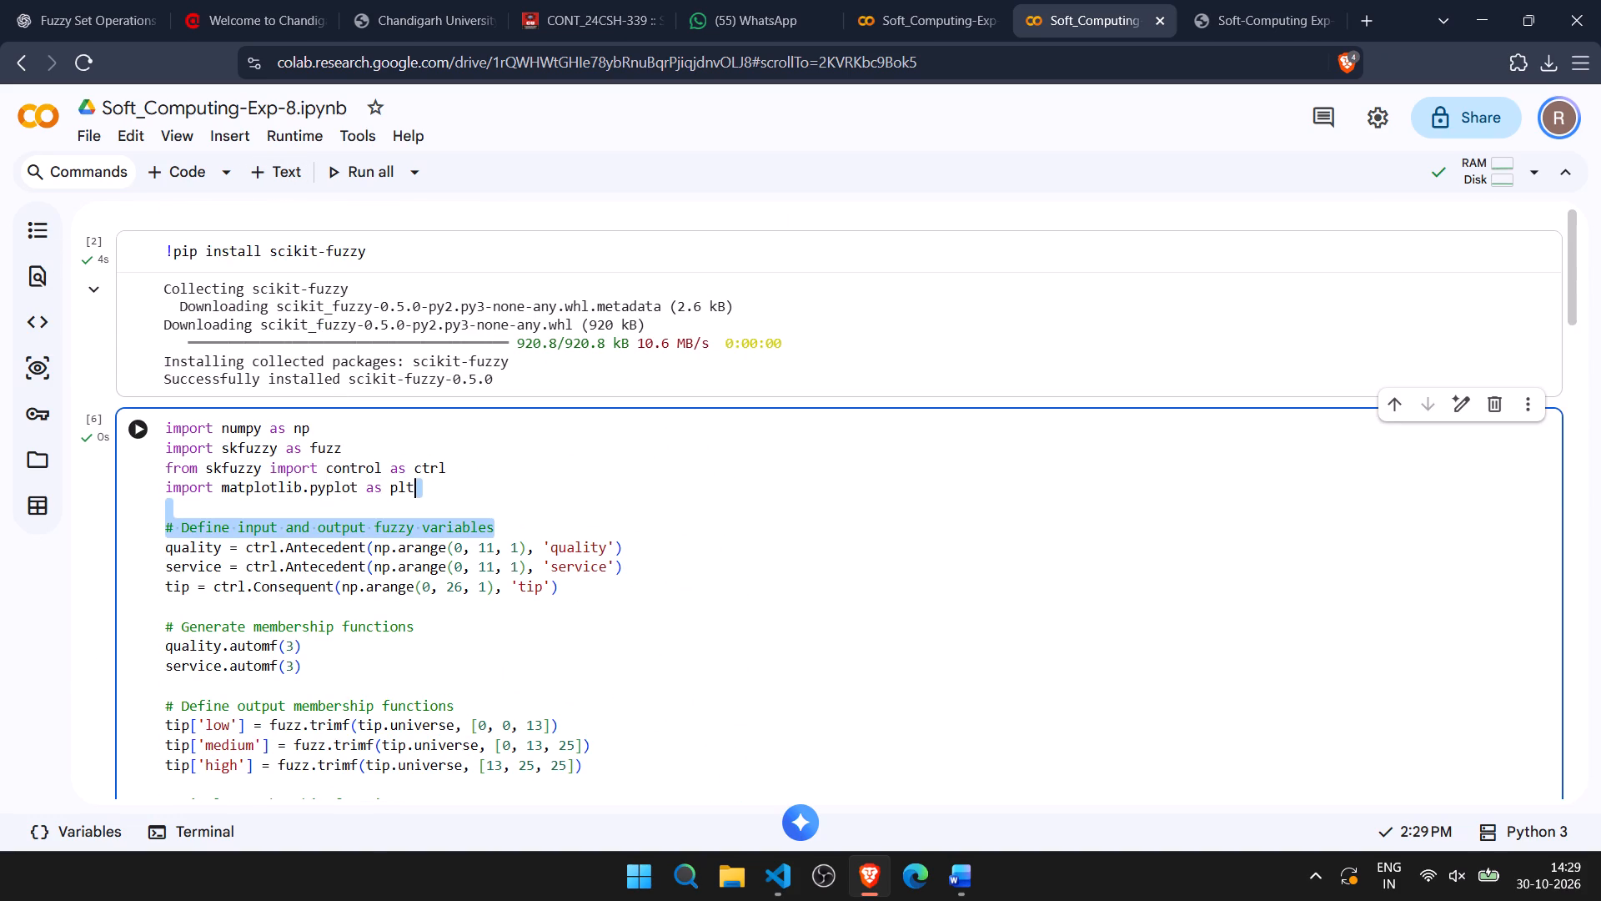
pyautogui.moveTo(439, 491); pyautogui.dragTo(439, 490)
pyautogui.press('BackSpace')
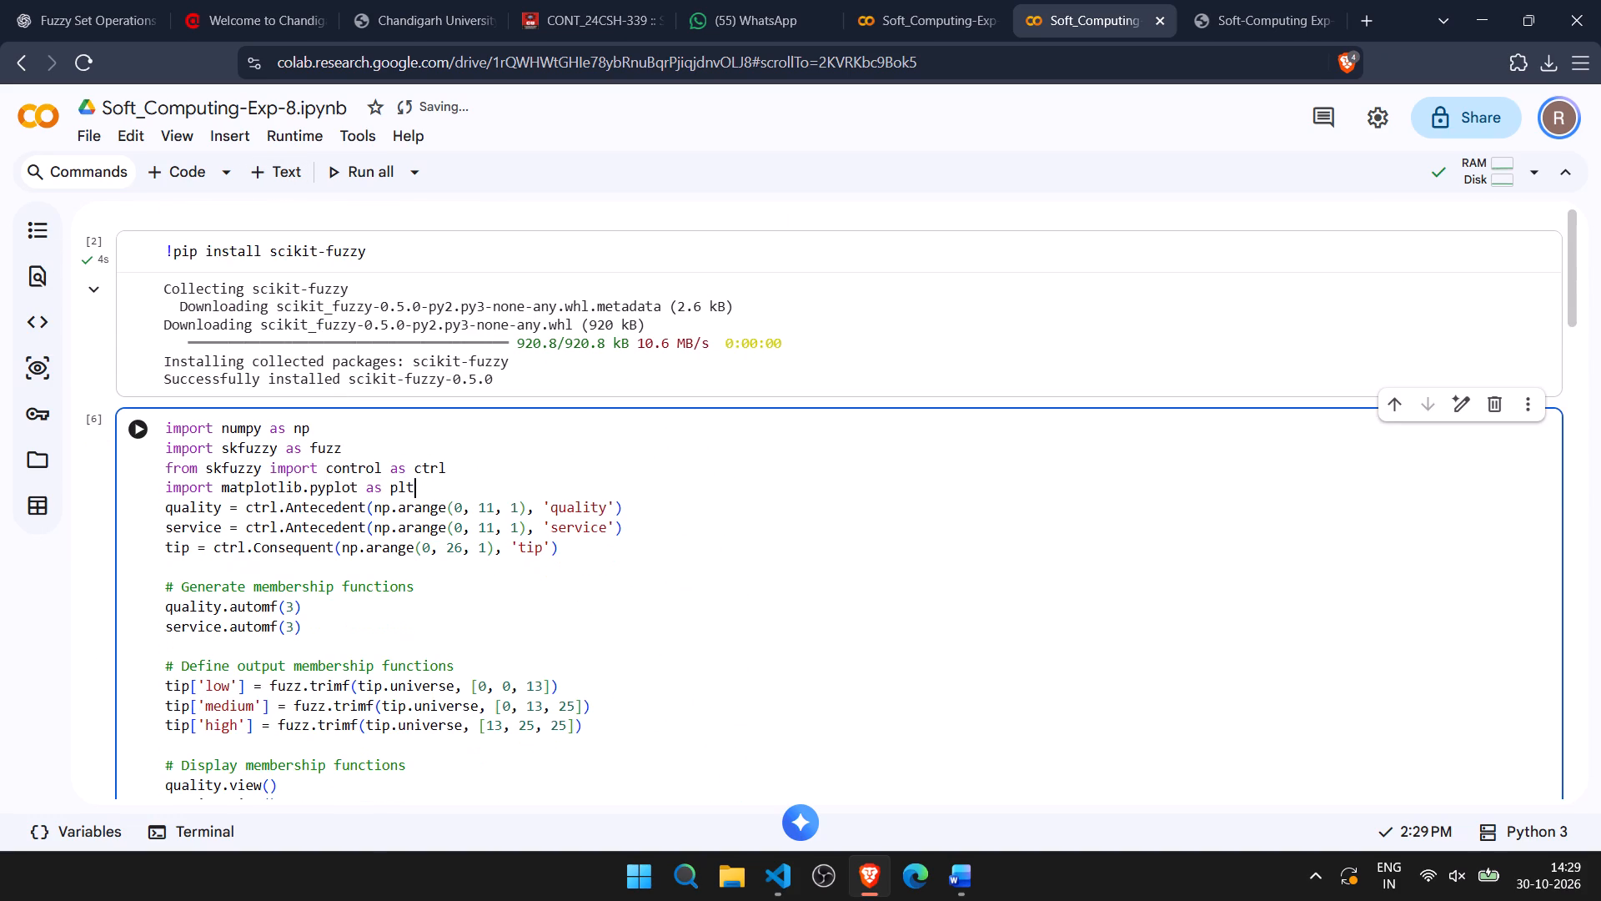
pyautogui.moveTo(434, 591); pyautogui.dragTo(591, 548)
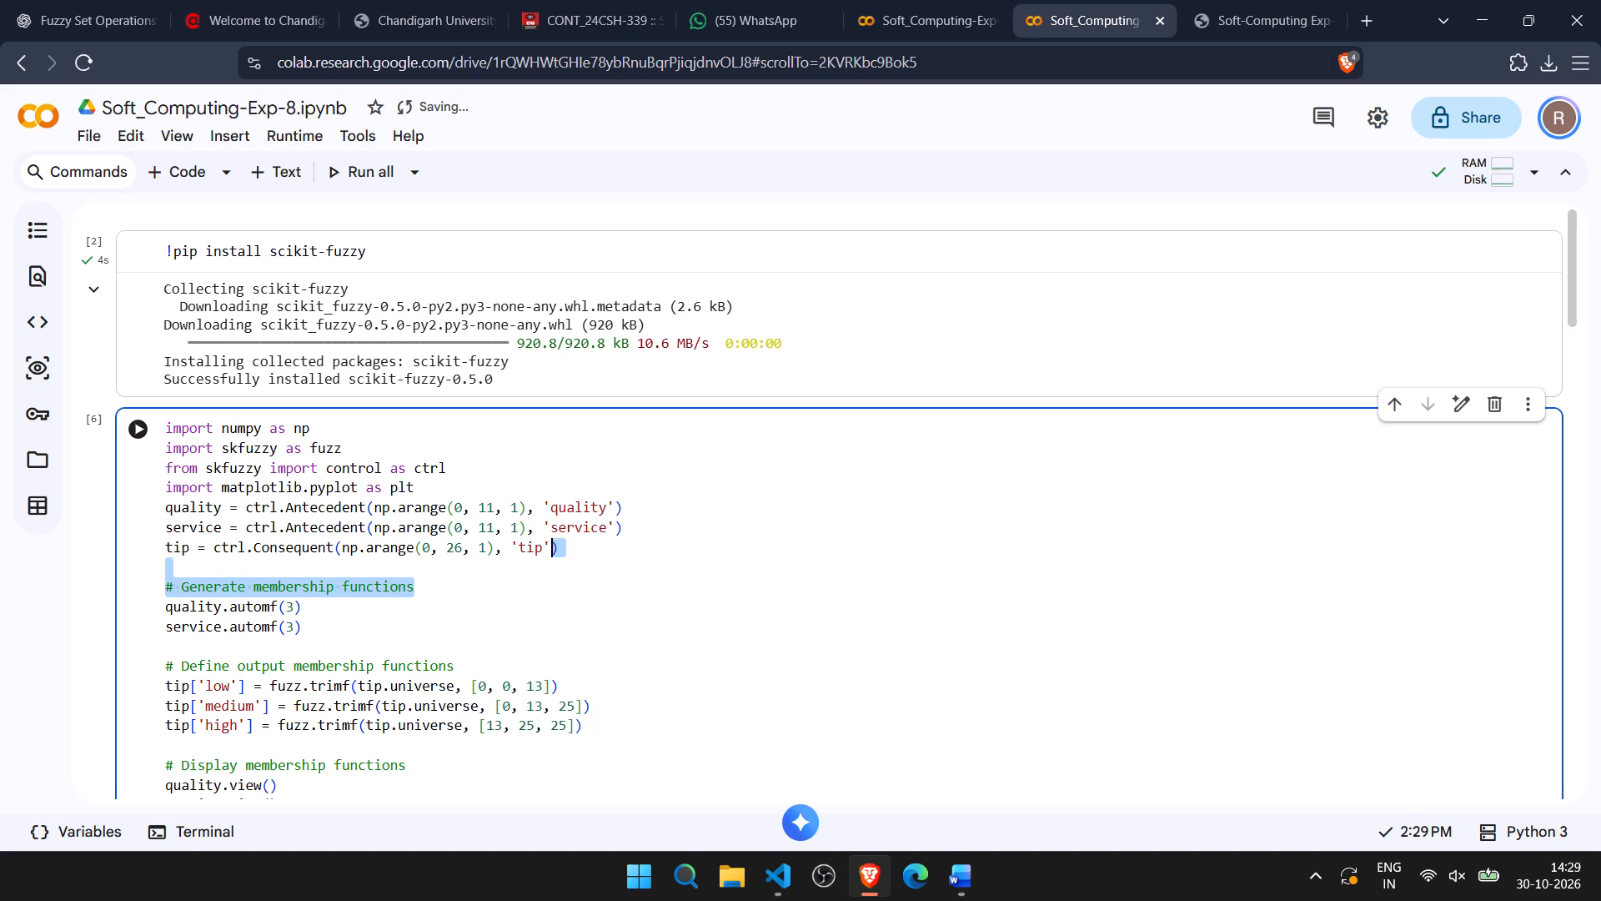
pyautogui.moveTo(591, 548); pyautogui.dragTo(582, 545)
pyautogui.press('BackSpace')
pyautogui.moveTo(460, 627); pyautogui.dragTo(395, 594)
pyautogui.press('BackSpace')
# Delete the "Display membership functions" and "Define fuzzy rules" comments together with the blank lines above them.
pyautogui.scroll(-1, 395, 594)
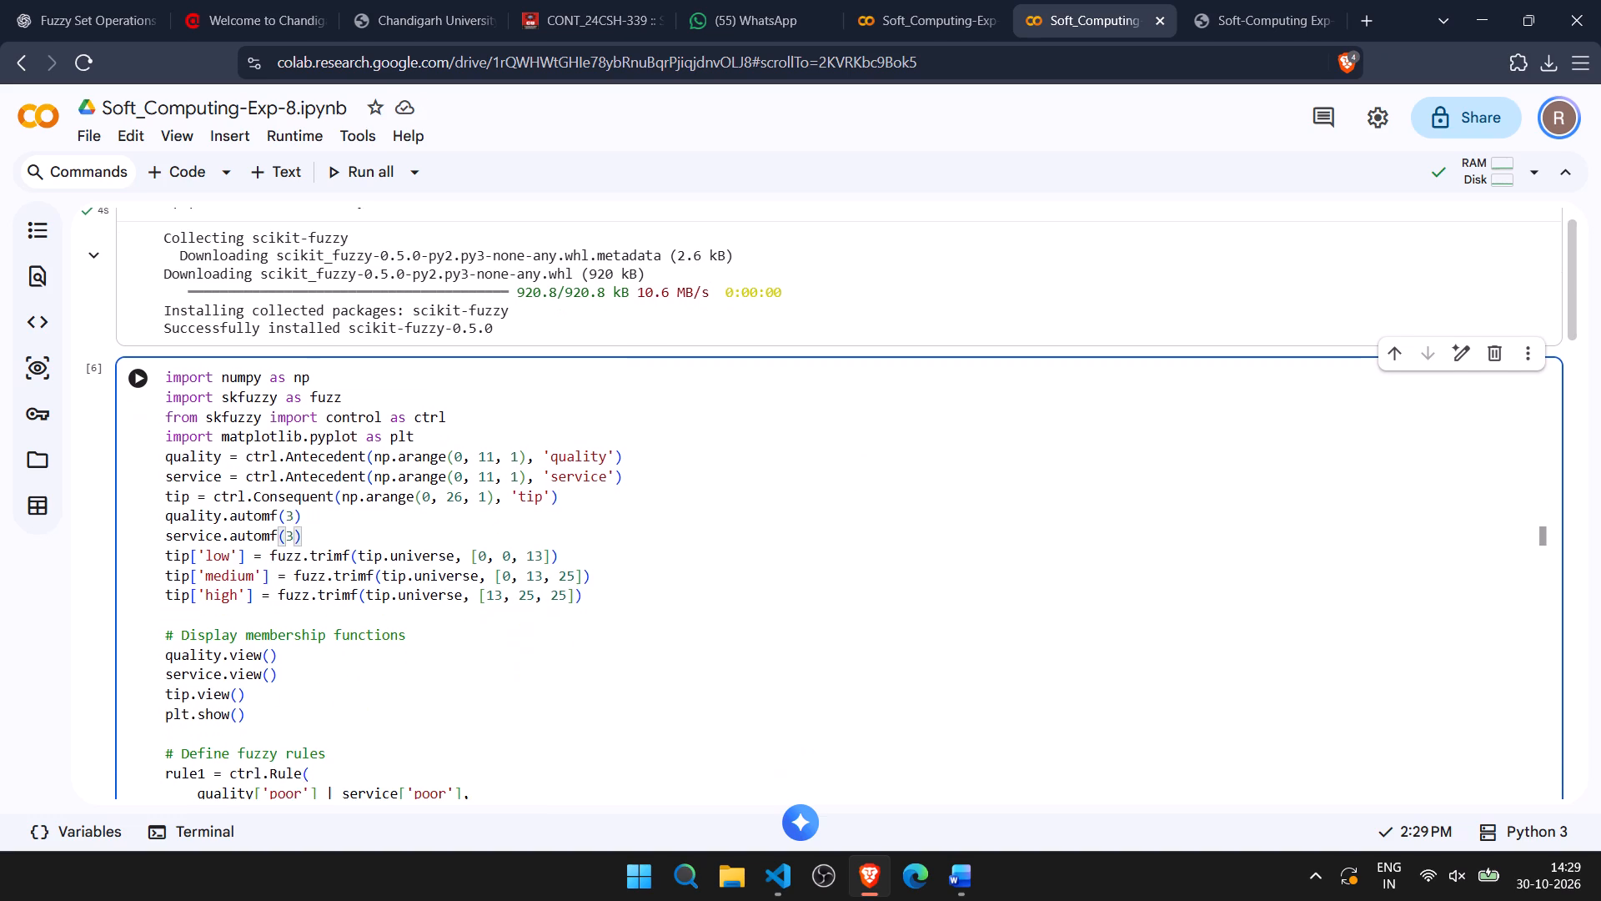
pyautogui.moveTo(414, 635); pyautogui.dragTo(597, 598)
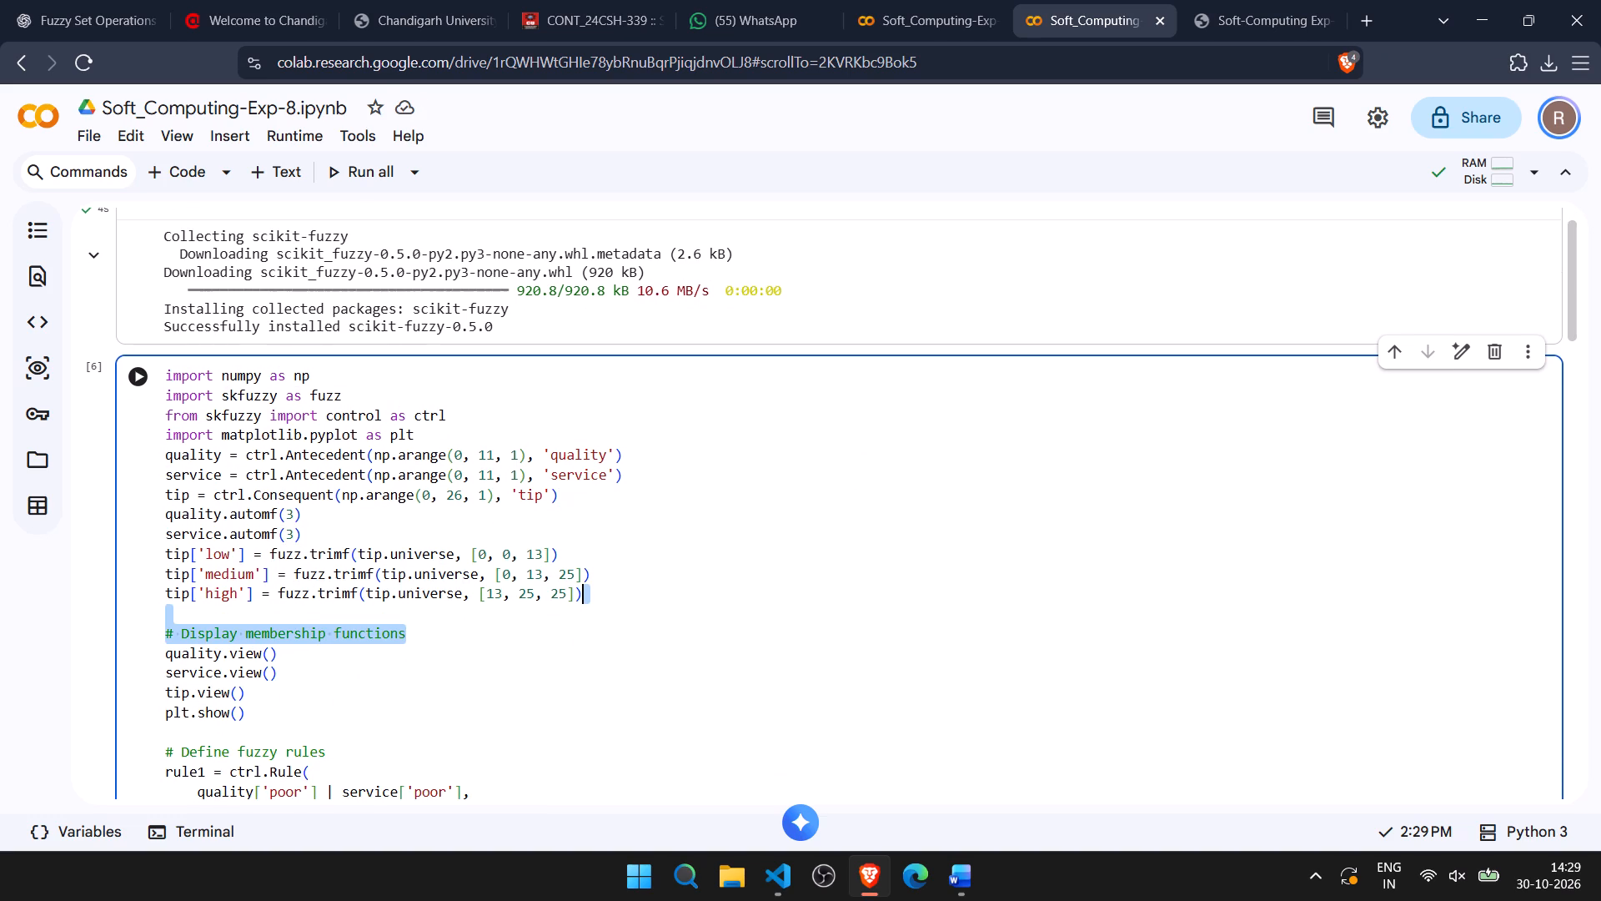
pyautogui.moveTo(597, 598); pyautogui.dragTo(595, 594)
pyautogui.press('BackSpace')
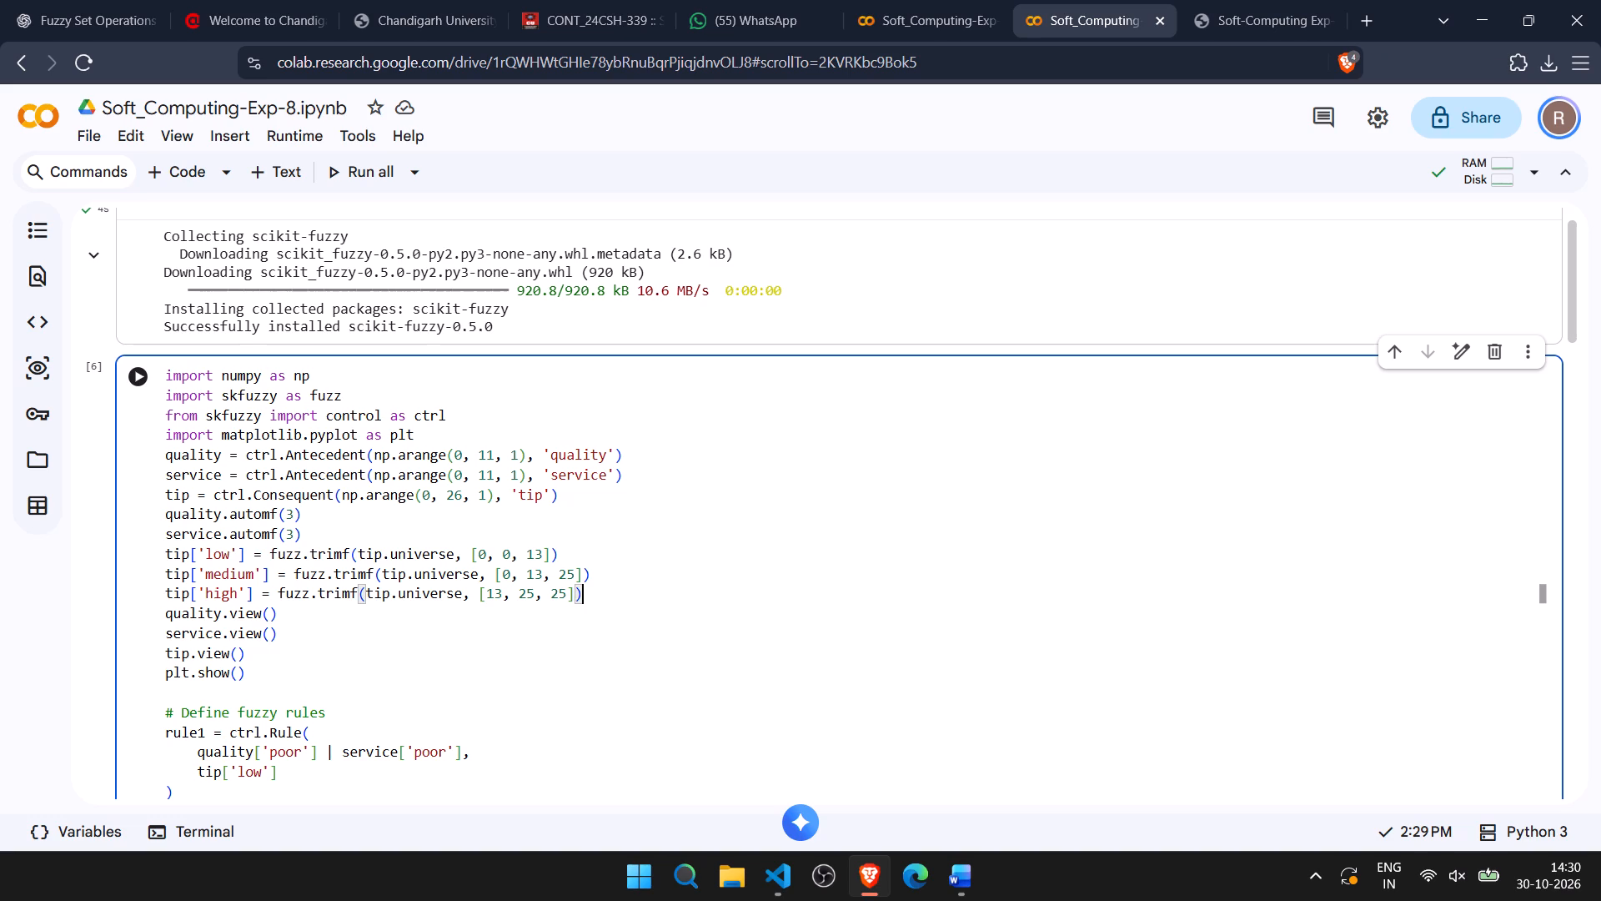
pyautogui.moveTo(332, 713); pyautogui.dragTo(268, 676)
pyautogui.press('BackSpace')
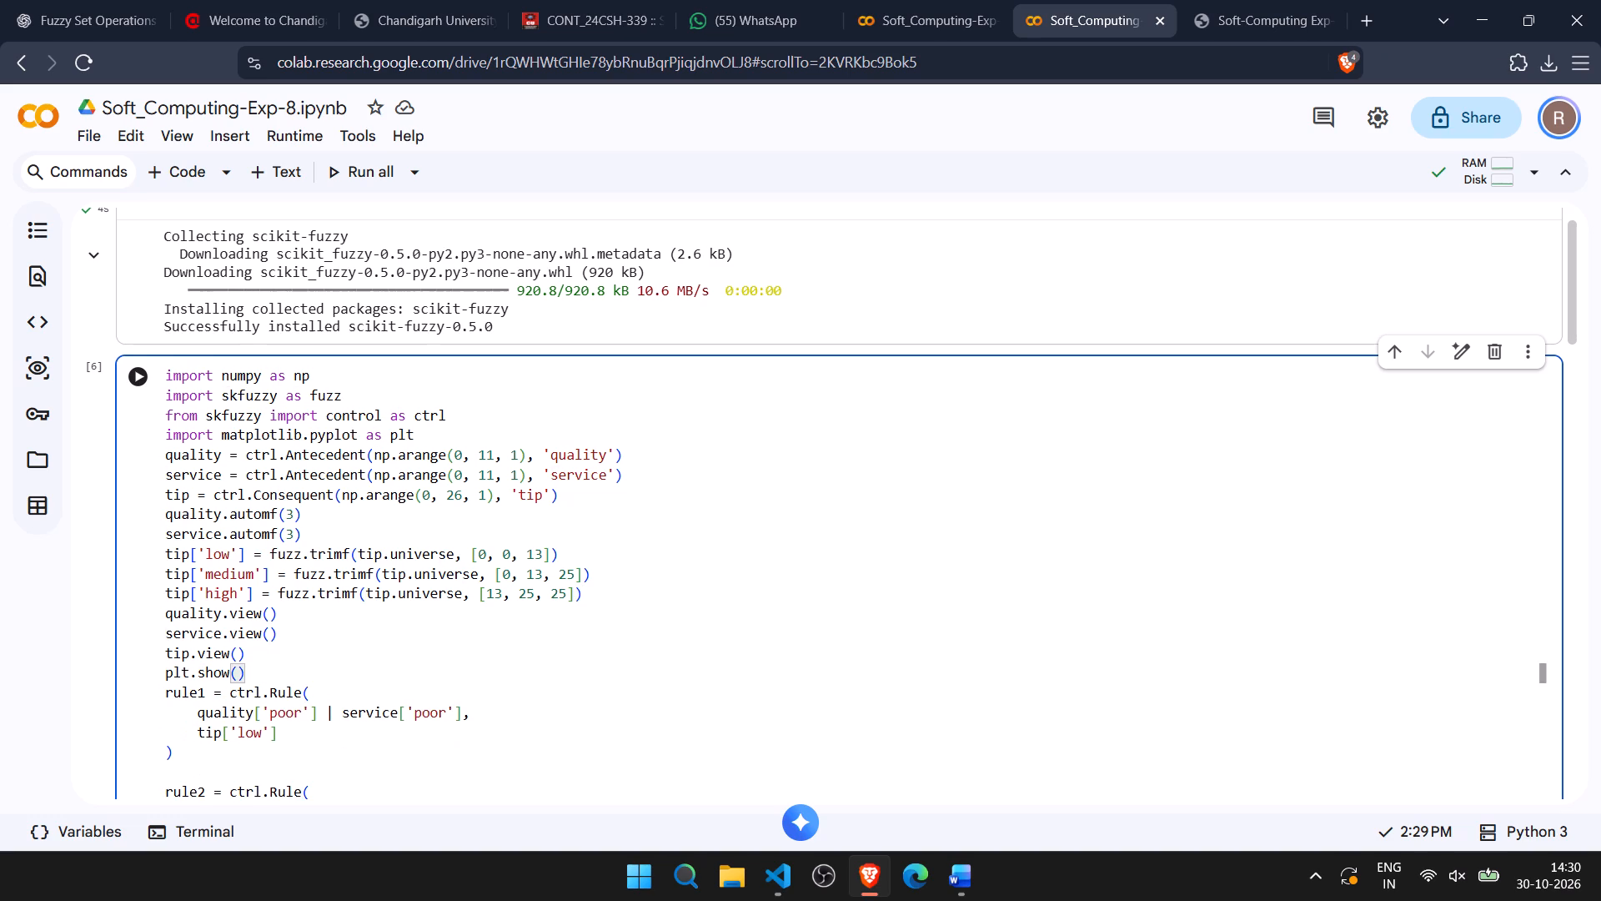
# Remove the blank lines separating the rule1, rule2 and rule3 definitions.
pyautogui.scroll(-1, 268, 676)
pyautogui.click(172, 667)
pyautogui.press('BackSpace')
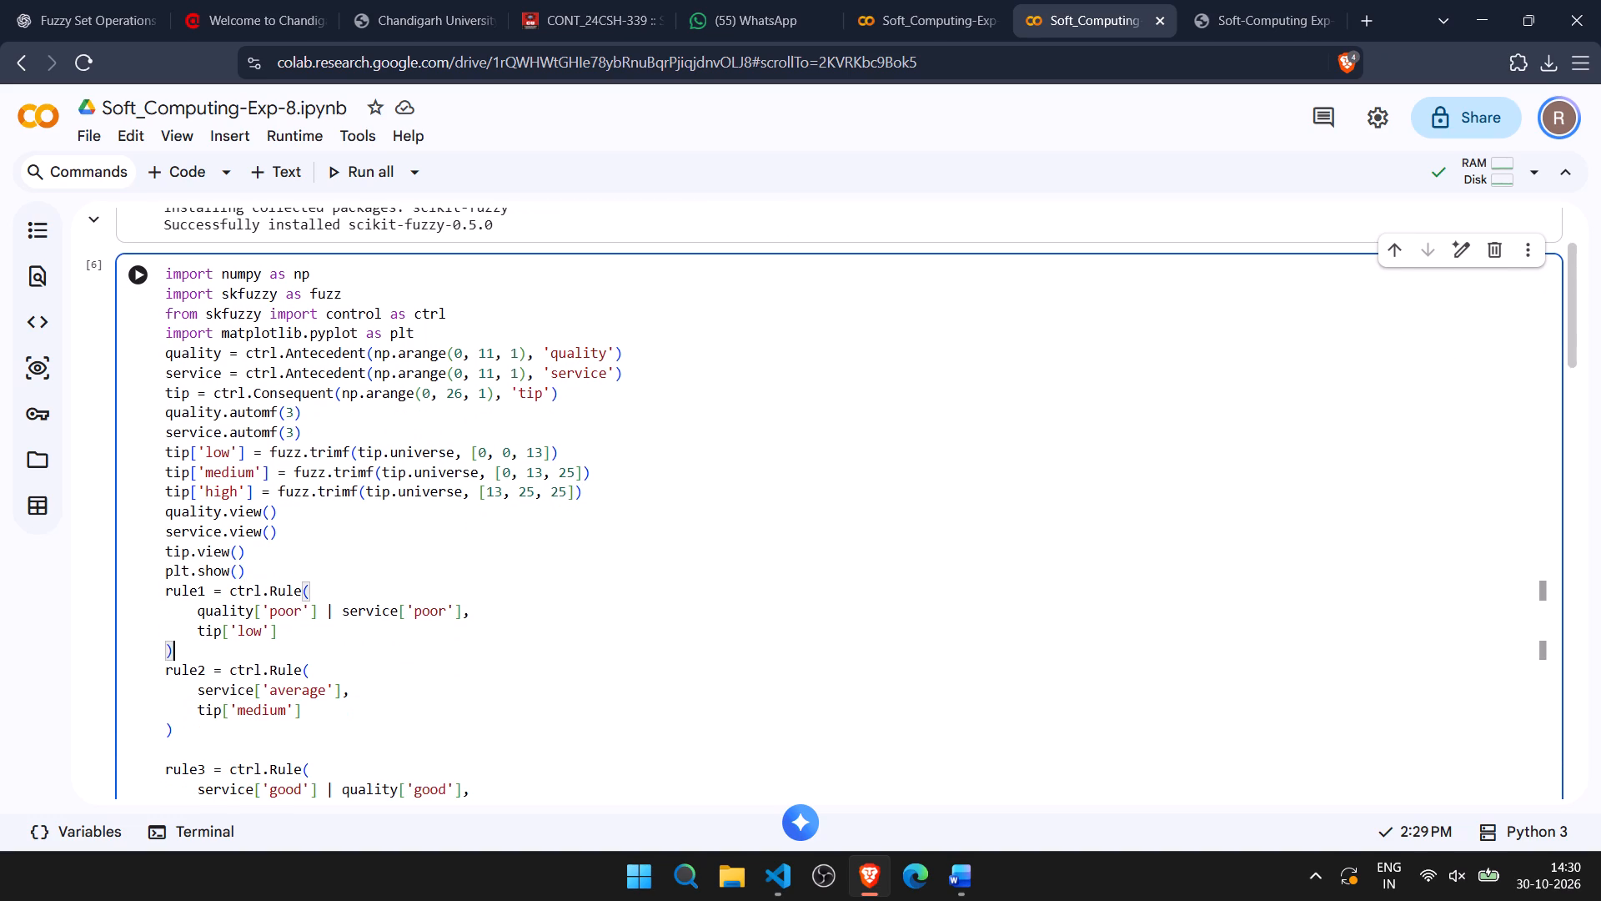
pyautogui.press('Down')
pyautogui.press('Down')
pyautogui.press('Down')
pyautogui.press('Down')
pyautogui.press('Down')
pyautogui.press('BackSpace')
# Delete the "Create fuzzy control system" and "Create simulation" comments together with the blank lines above them.
pyautogui.scroll(-2, 172, 667)
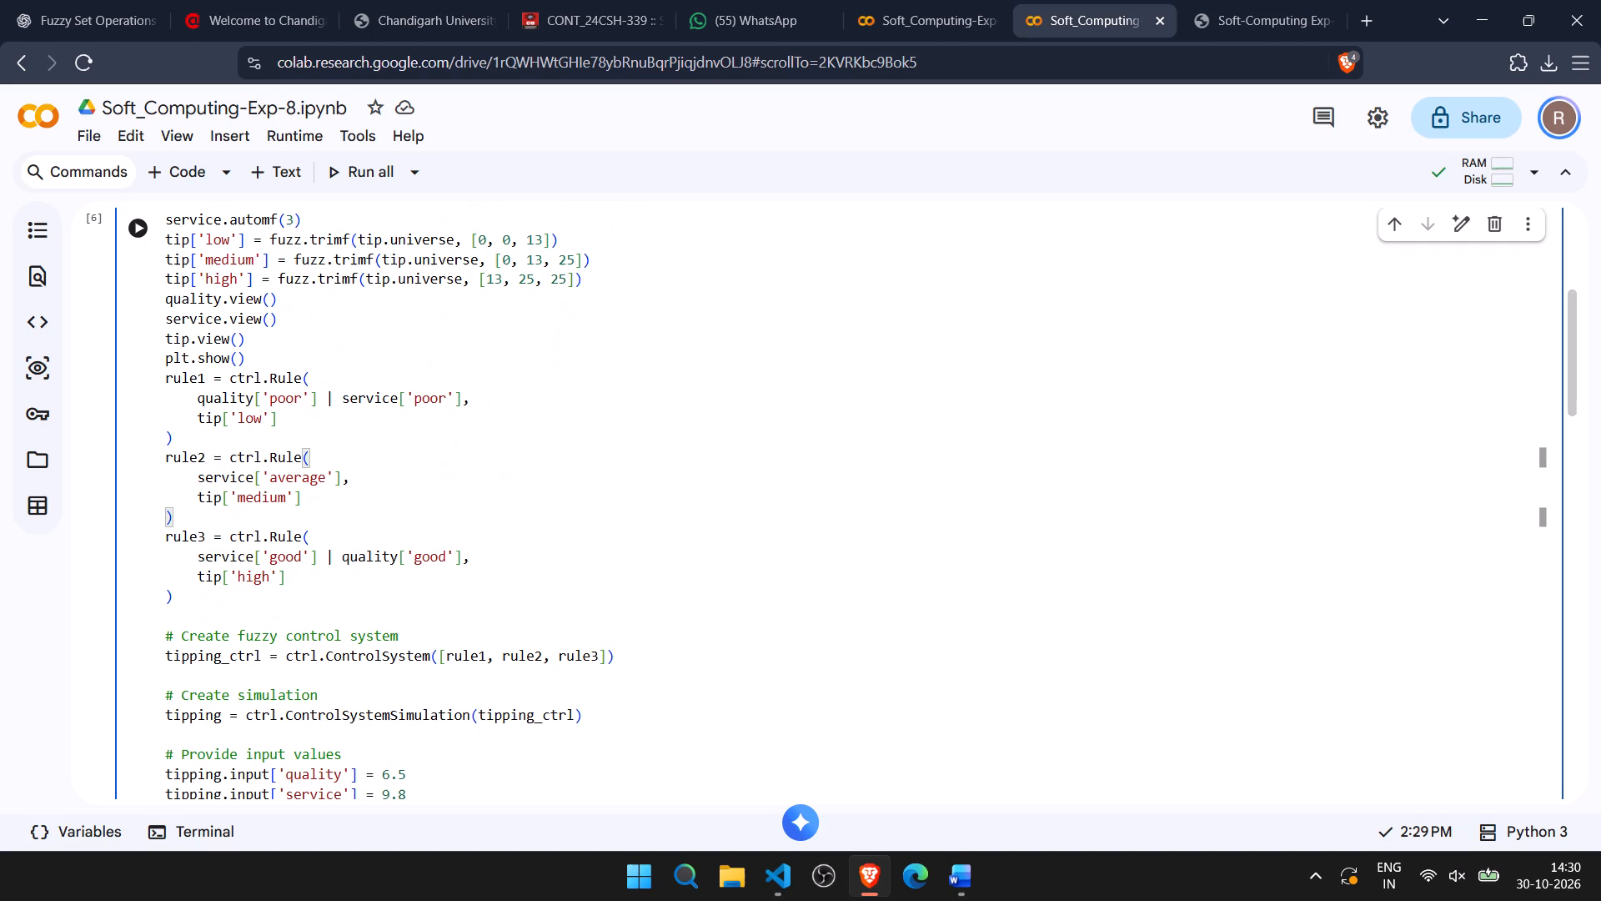
pyautogui.moveTo(416, 637); pyautogui.dragTo(247, 601)
pyautogui.press('BackSpace')
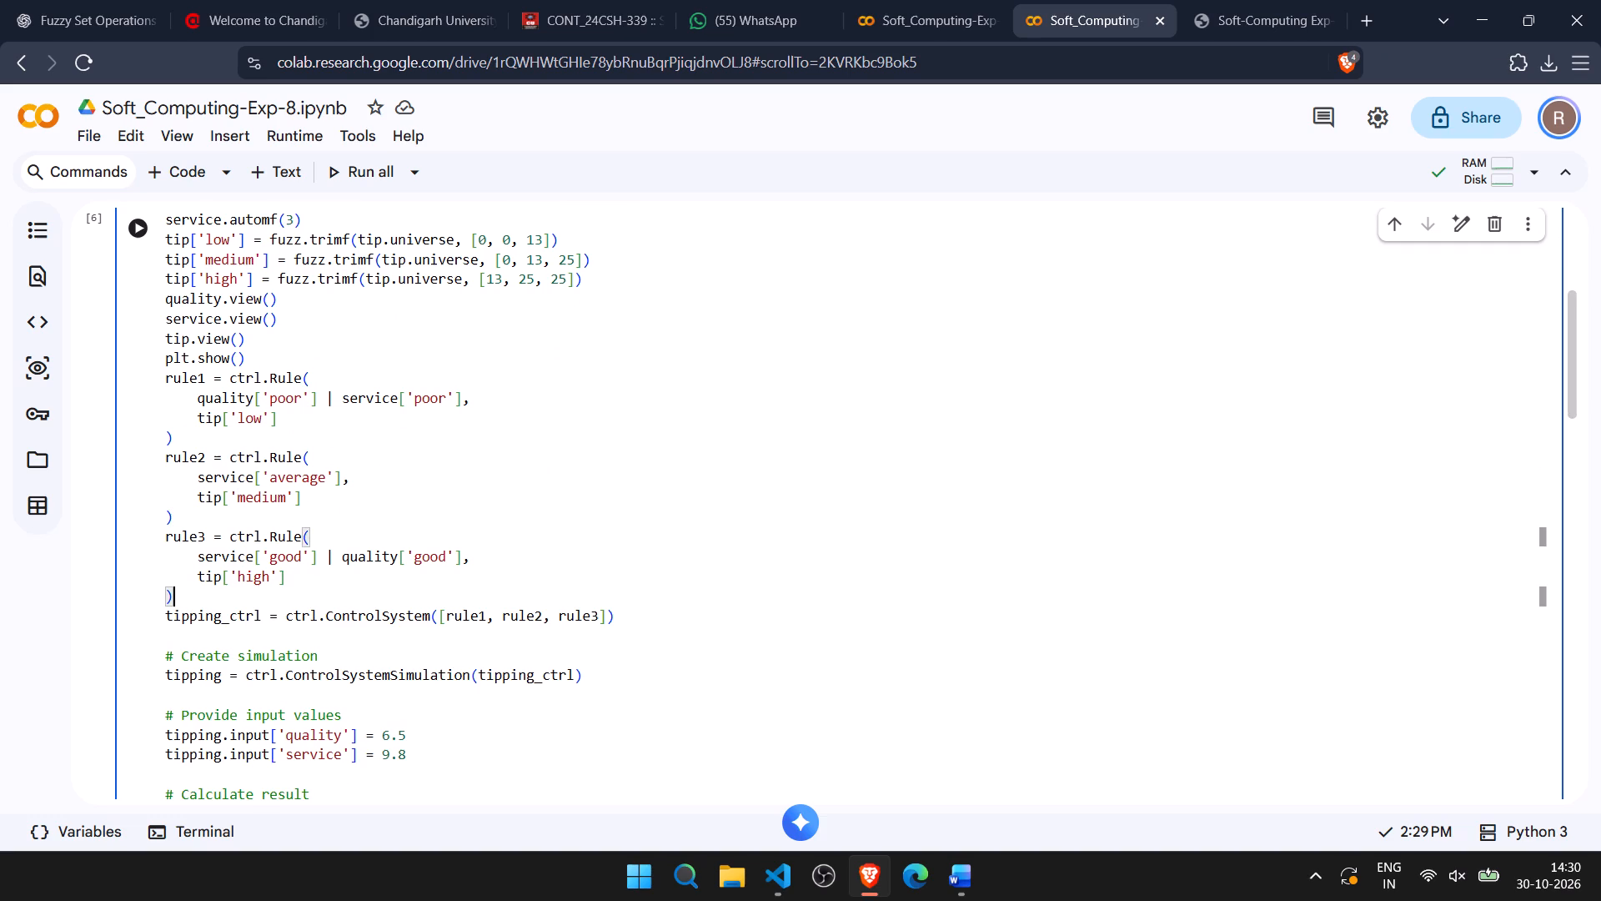
pyautogui.moveTo(322, 656); pyautogui.dragTo(613, 622)
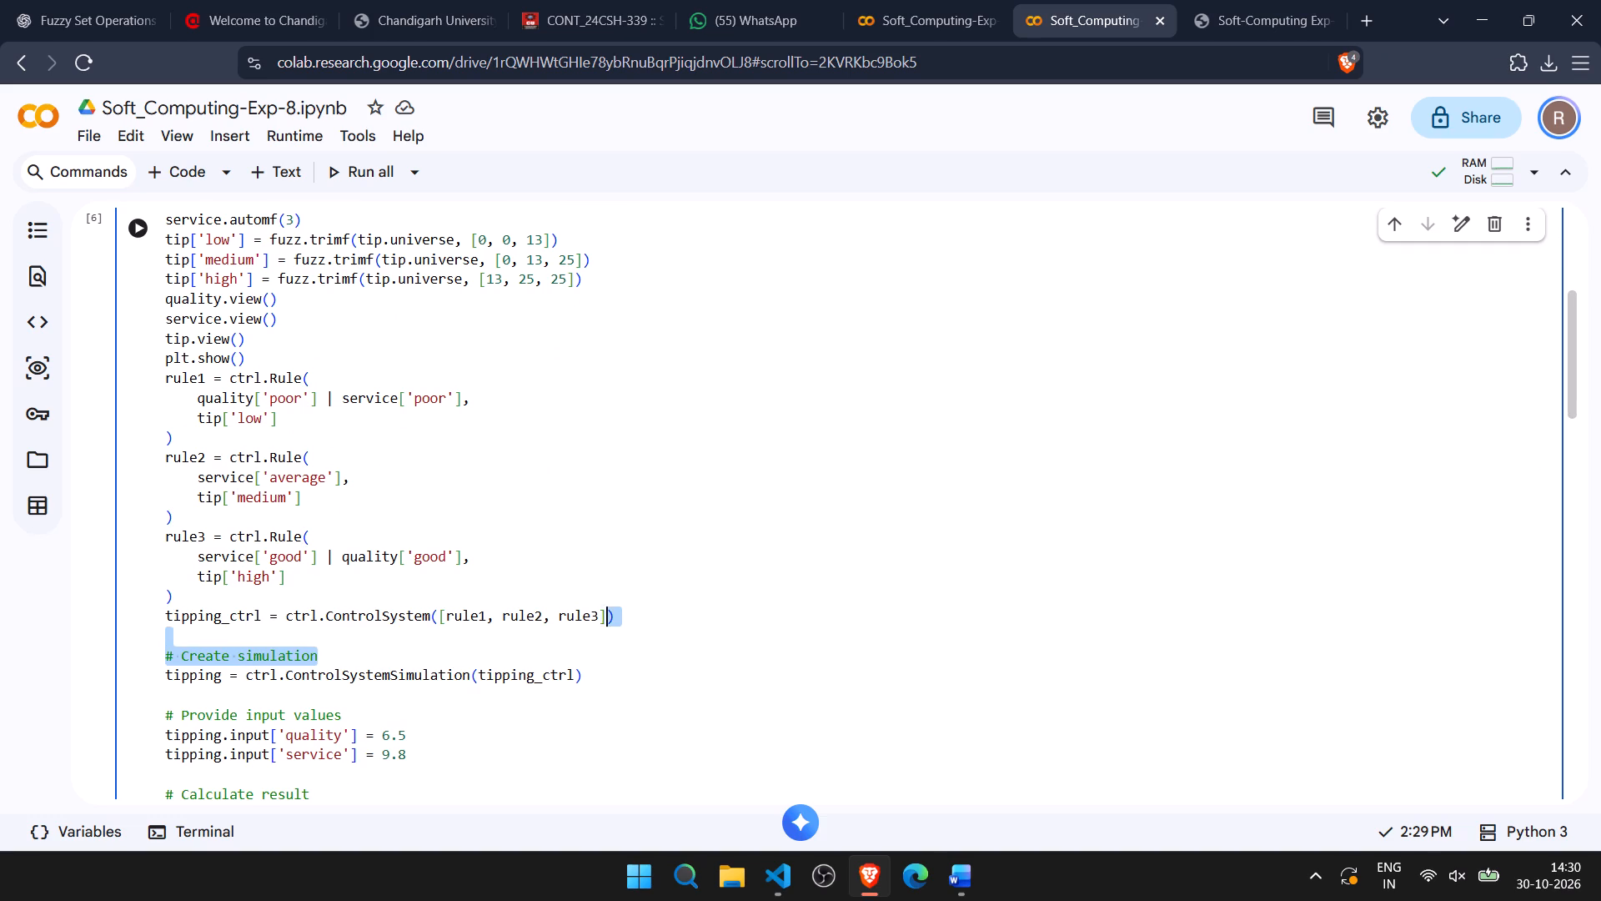
pyautogui.moveTo(613, 622); pyautogui.dragTo(624, 624)
pyautogui.press('BackSpace')
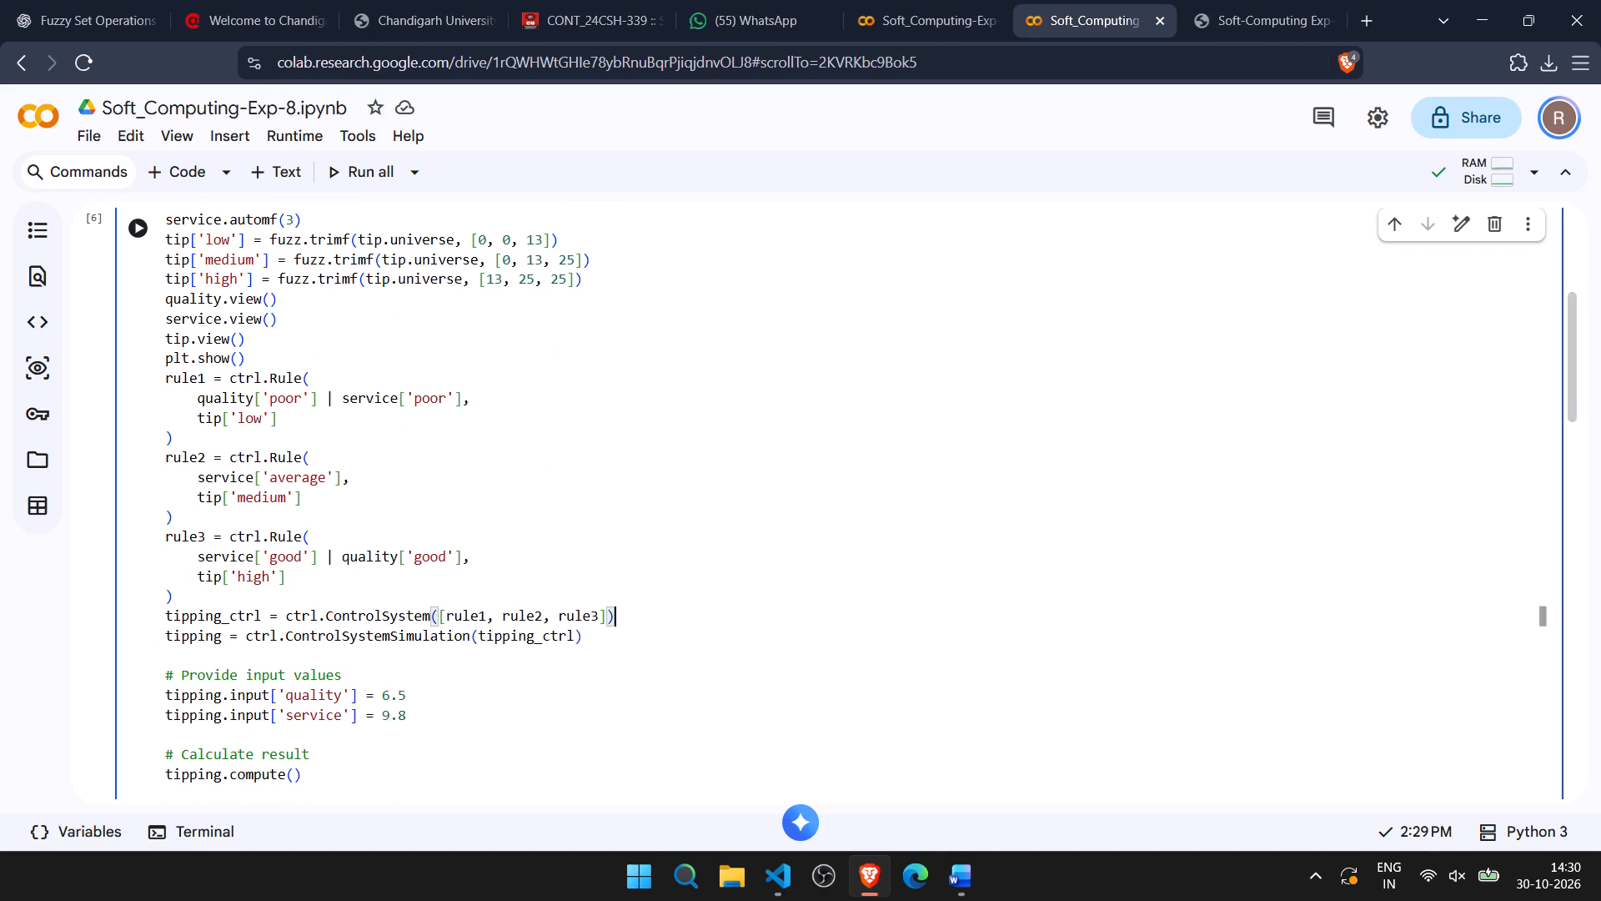
# Delete the "Provide input values", "Calculate result", "Display recommended tip" and "Display final output graph" comments with the blank lines above them.
pyautogui.moveTo(339, 678); pyautogui.dragTo(603, 635)
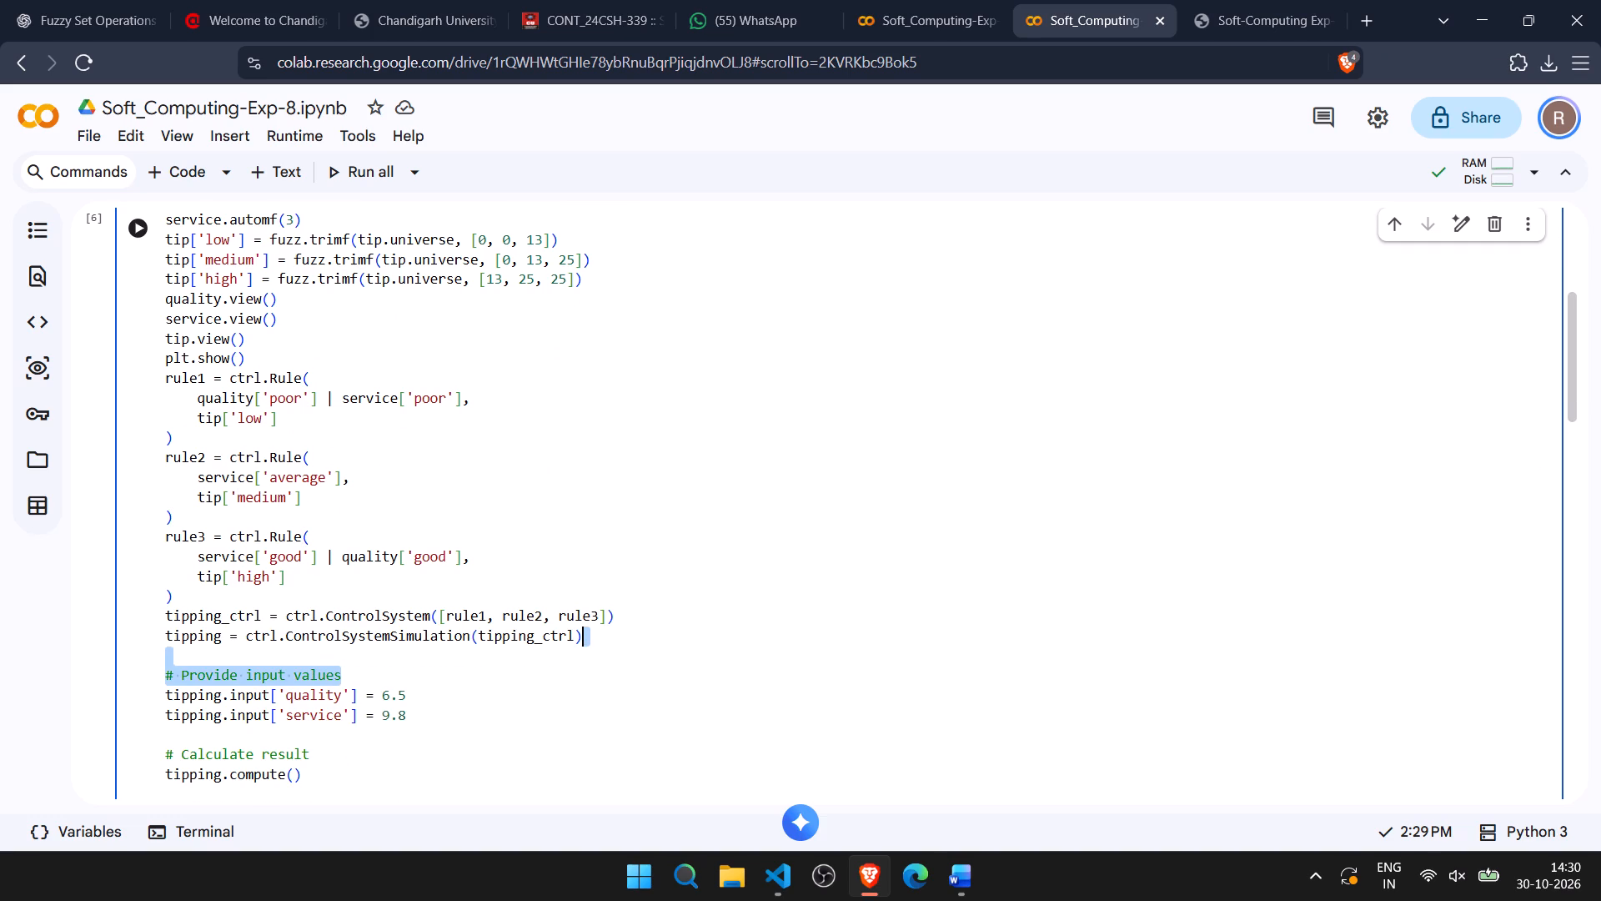
pyautogui.press('BackSpace')
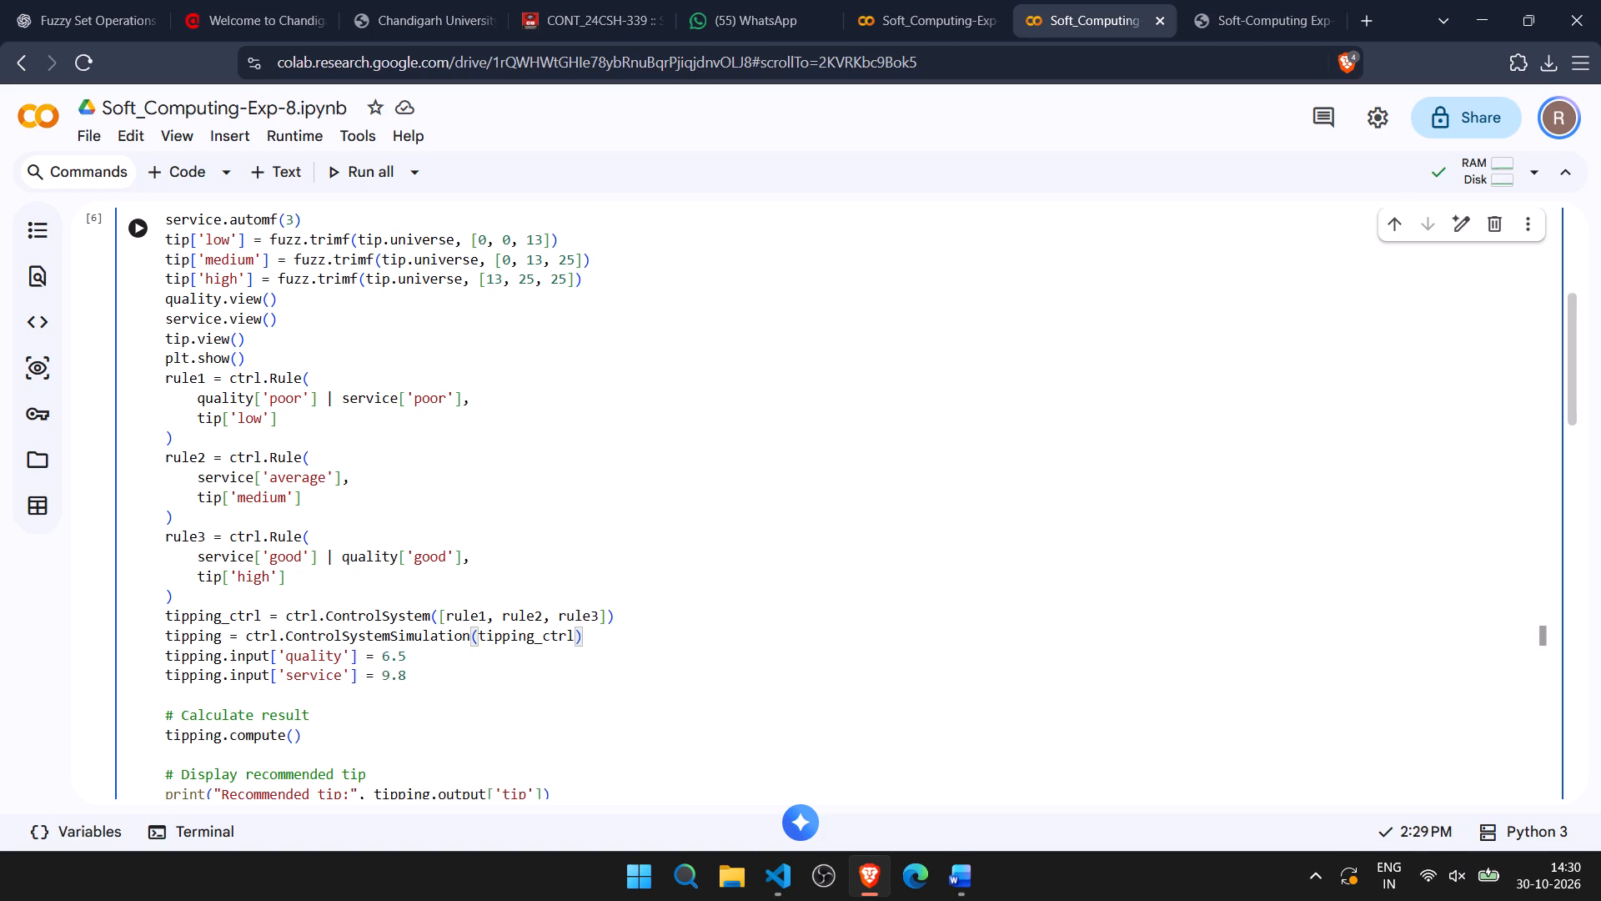
pyautogui.moveTo(316, 717); pyautogui.dragTo(458, 668)
pyautogui.press('BackSpace')
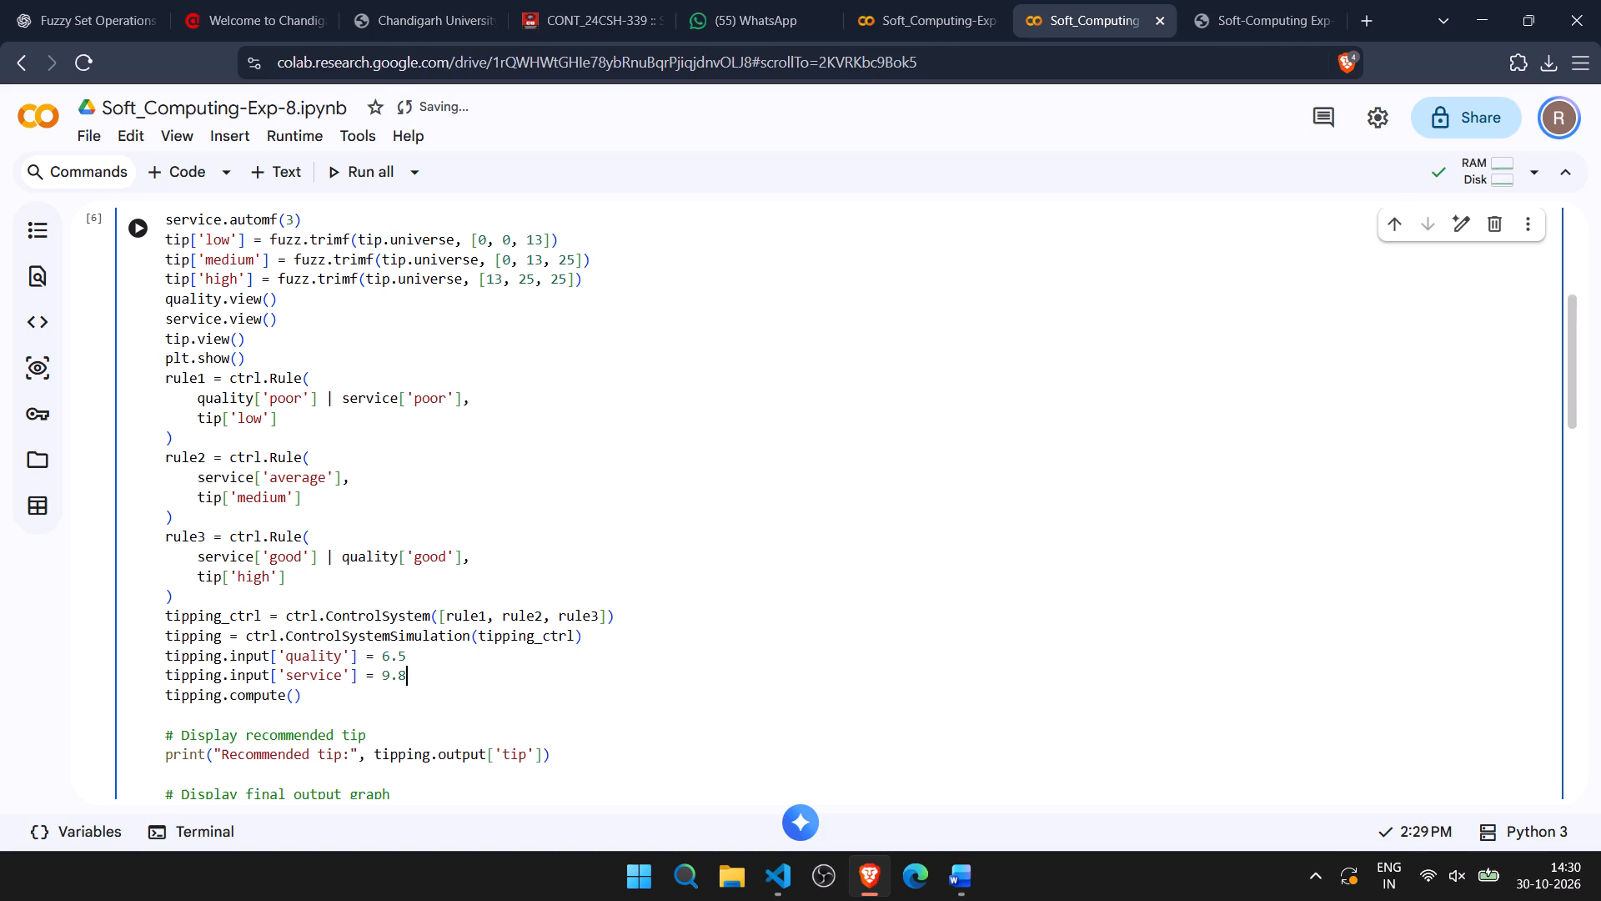
pyautogui.moveTo(371, 736); pyautogui.dragTo(304, 698)
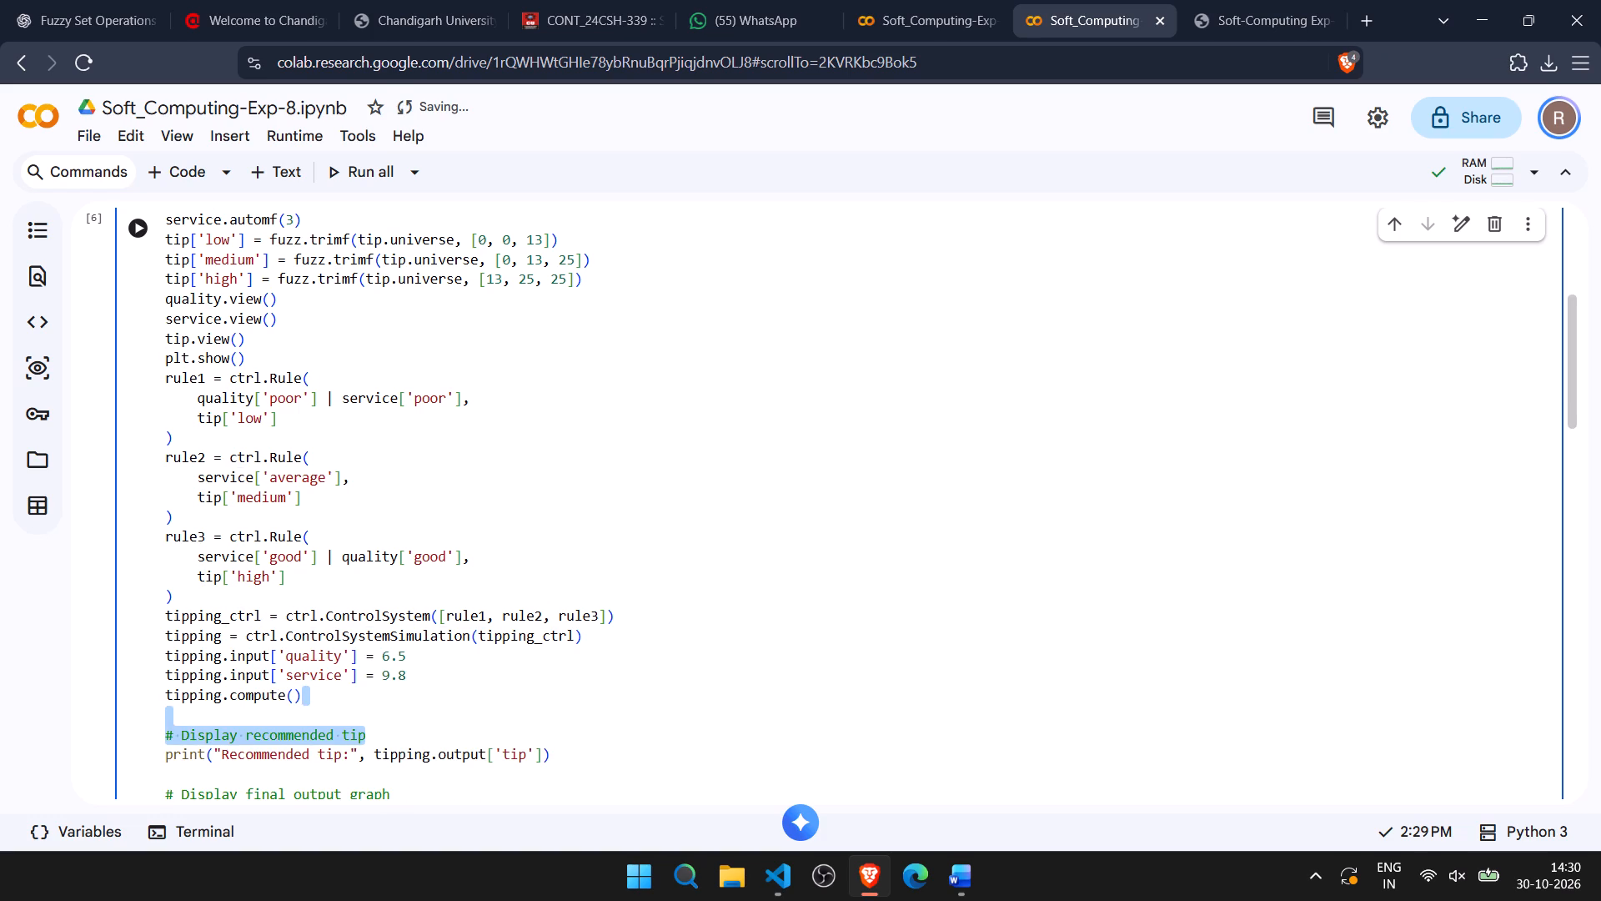
pyautogui.press('BackSpace')
pyautogui.moveTo(393, 755); pyautogui.dragTo(315, 727)
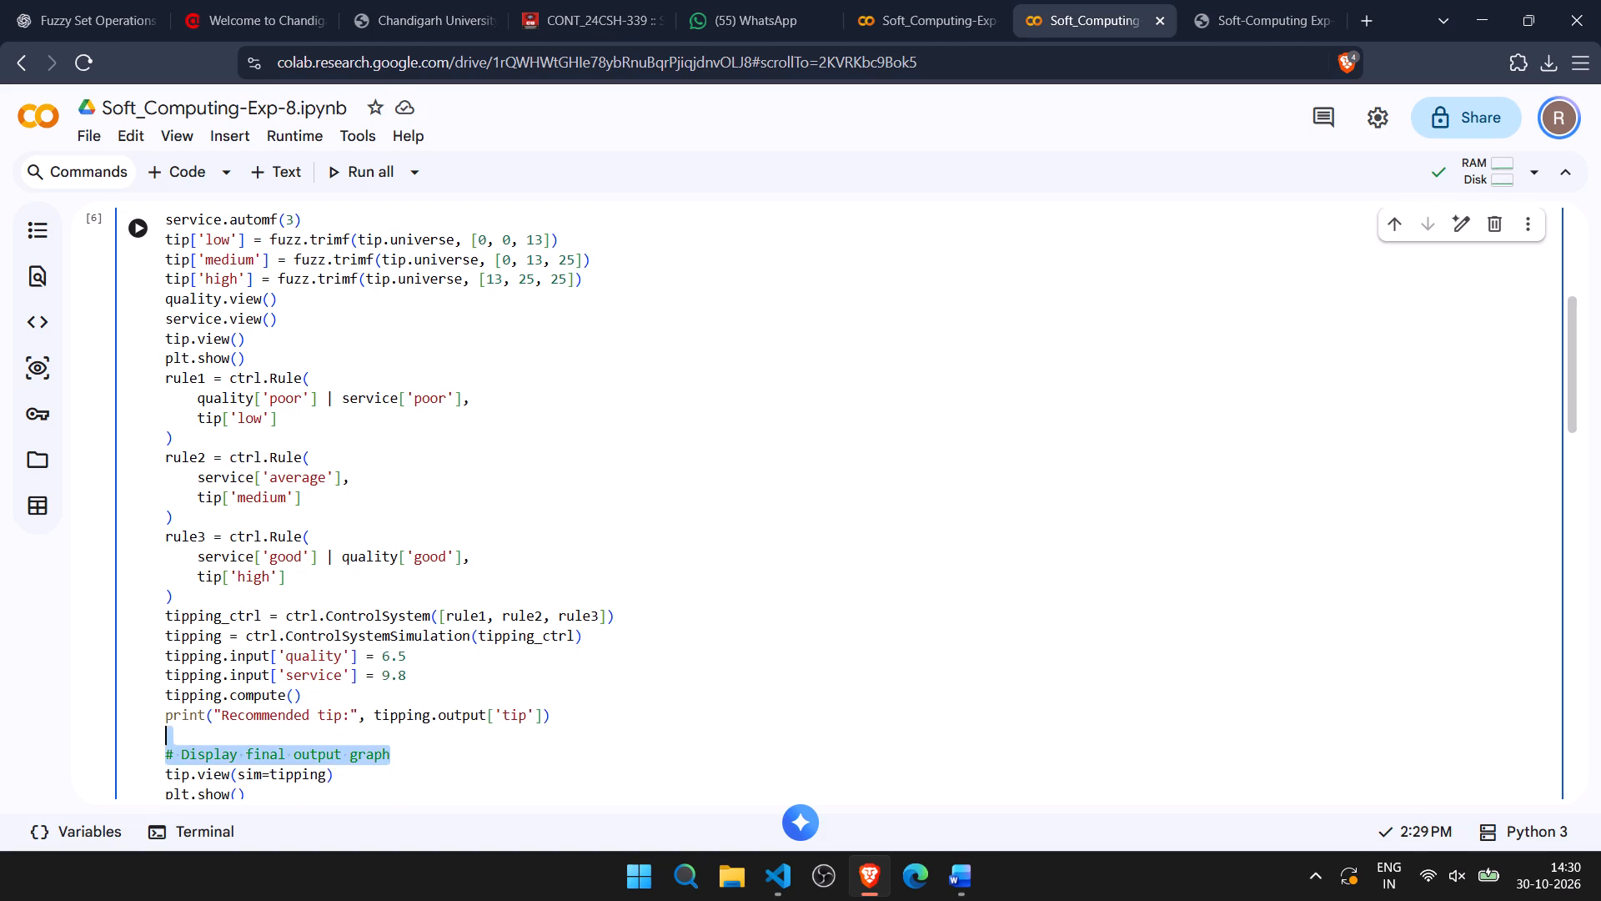
pyautogui.moveTo(315, 727); pyautogui.dragTo(575, 714)
pyautogui.press('BackSpace')
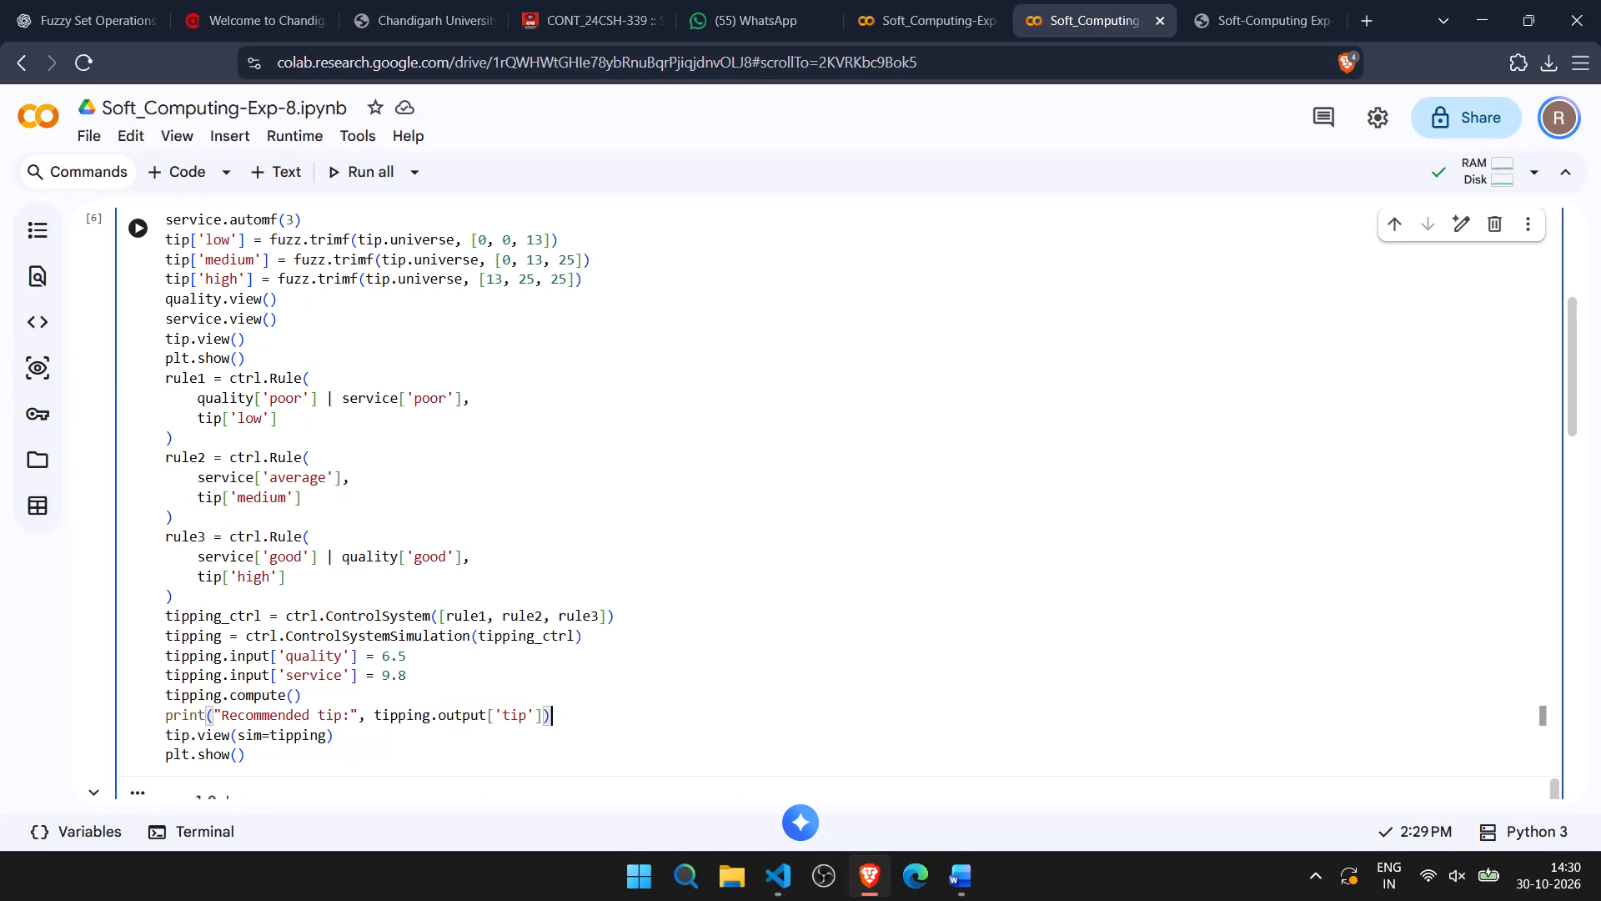
pyautogui.scroll(-1, 575, 714)
pyautogui.scroll(6, 540, 601)
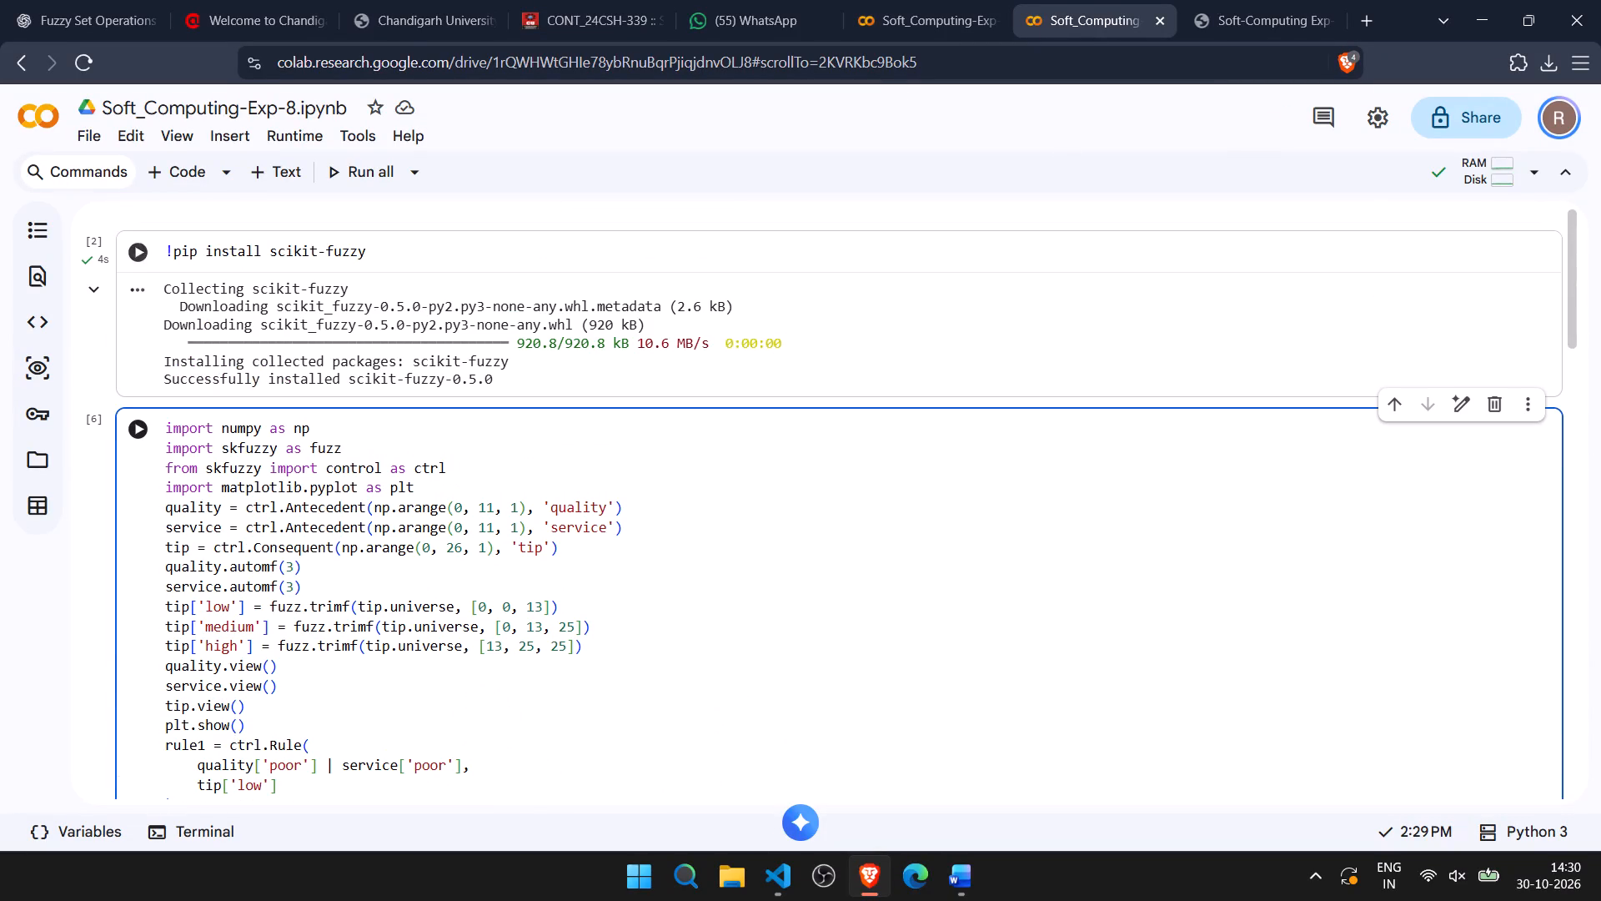
# Open the Experiment_8_Fuzzy_Tipping_Control_System document from the Downloads folder in Word and enable editing.
pyautogui.click(645, 885)
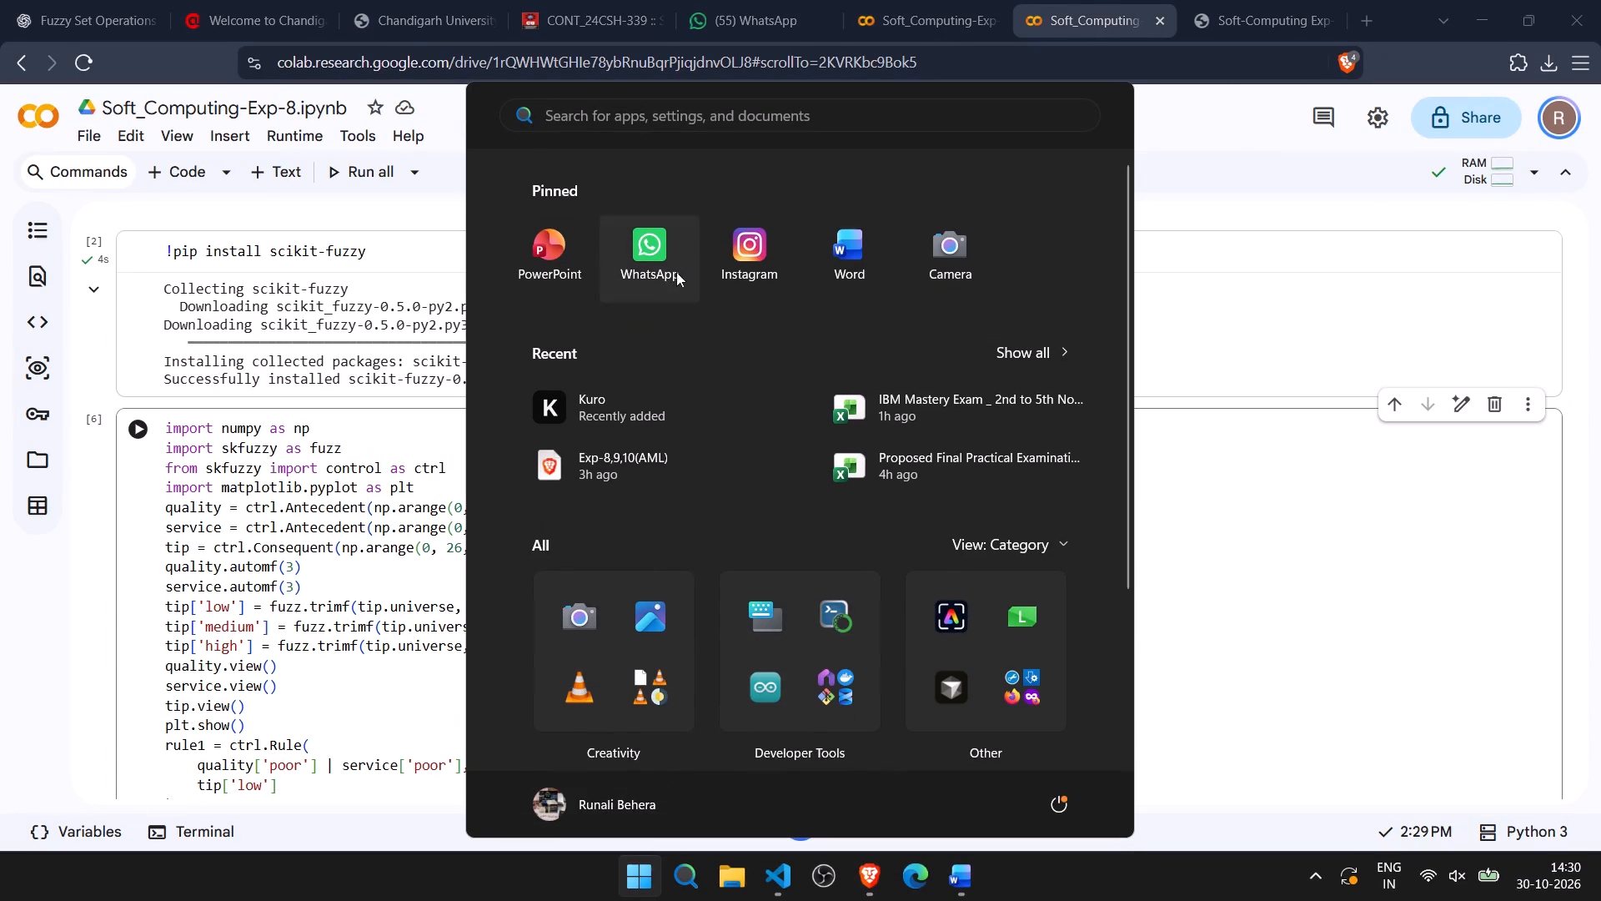
pyautogui.click(729, 876)
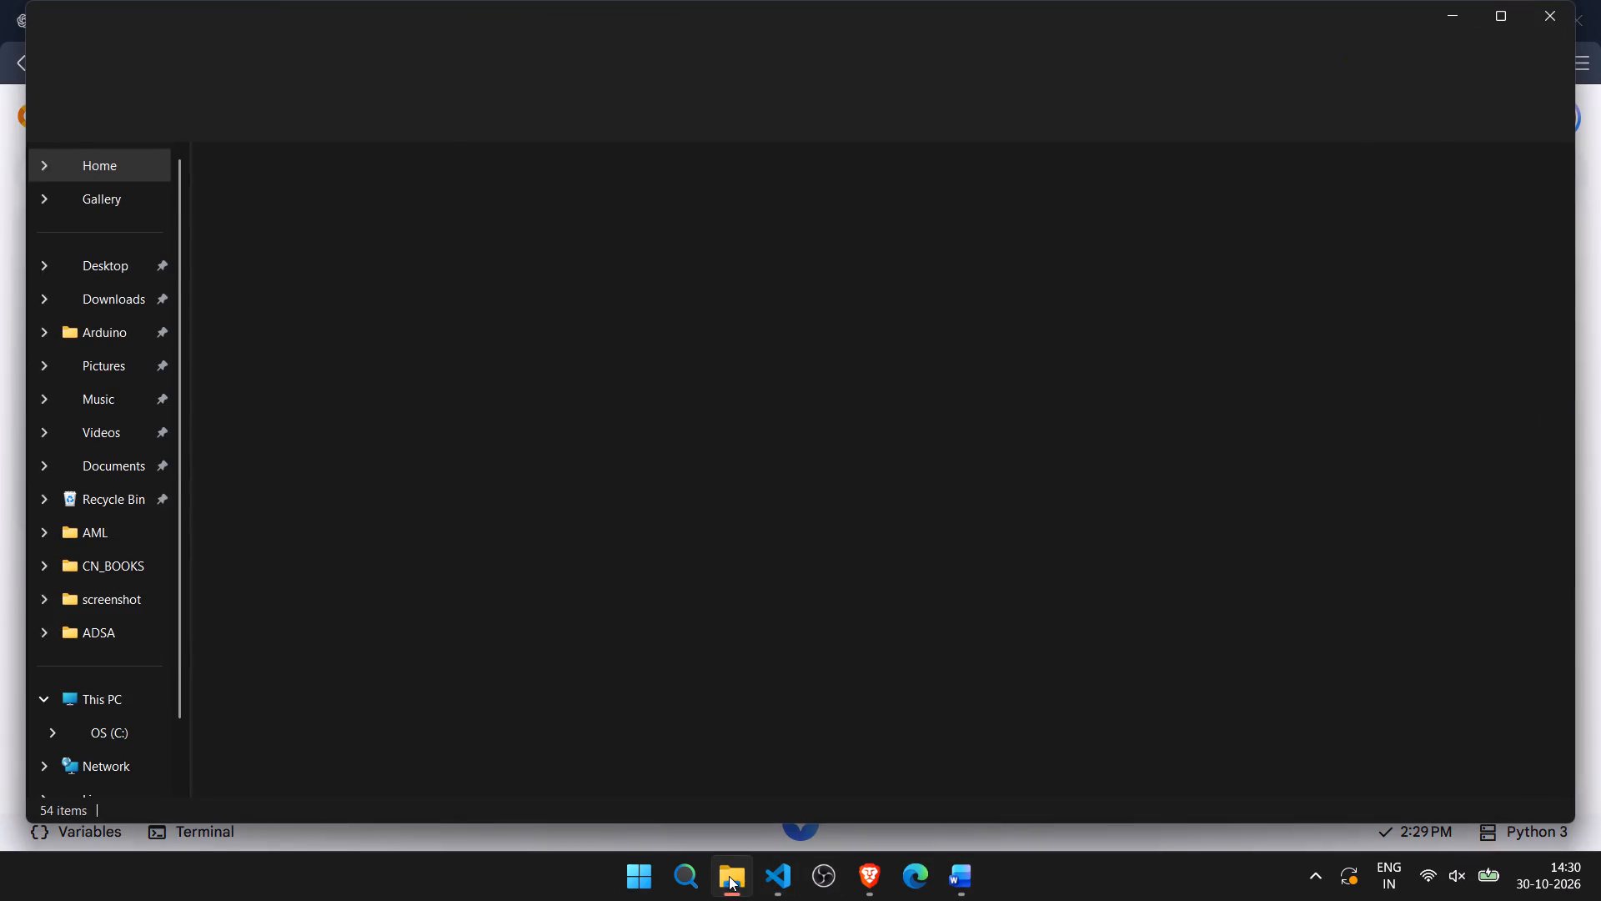
pyautogui.click(138, 291)
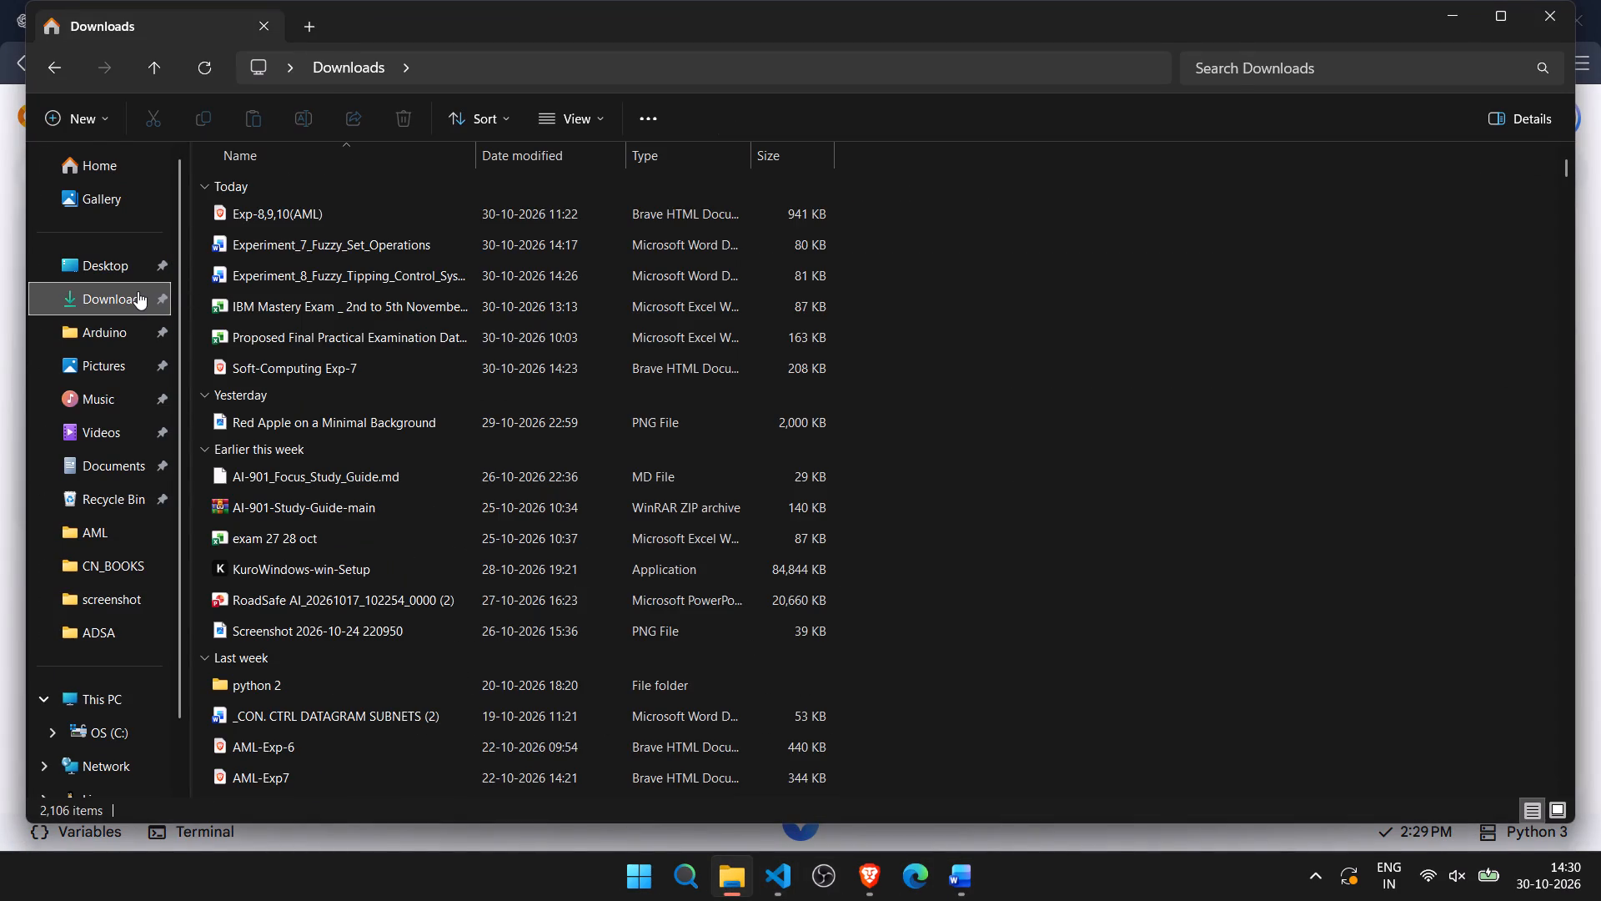
pyautogui.doubleClick(347, 274)
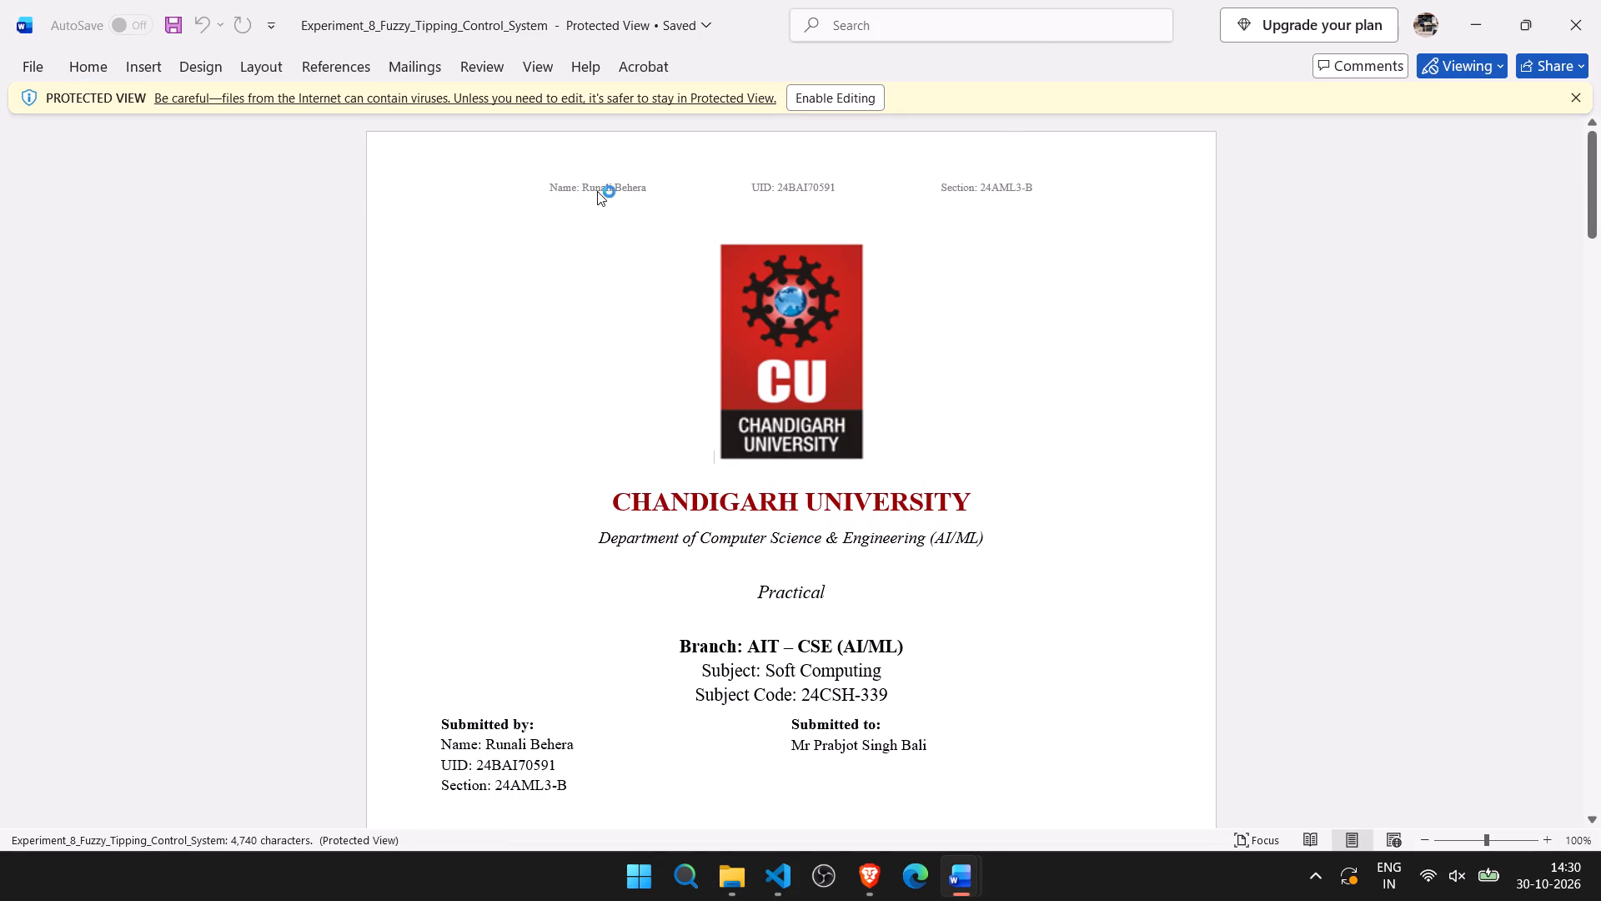
pyautogui.click(827, 93)
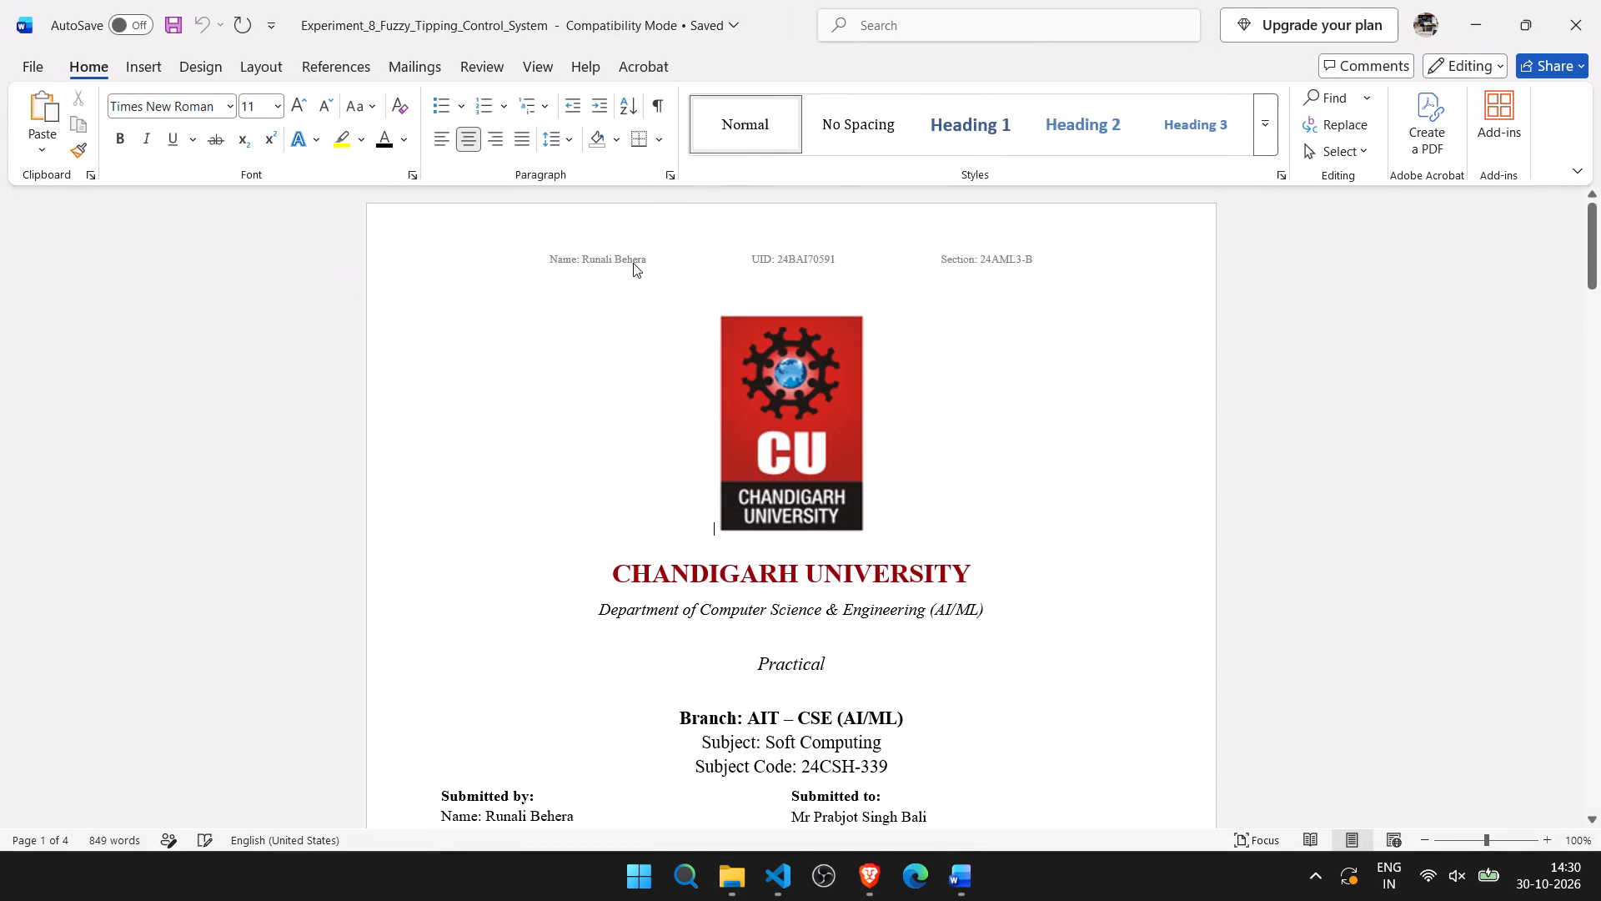
# Replace the document's existing header with the built-in Blank (Three Columns) header.
pyautogui.click(631, 263)
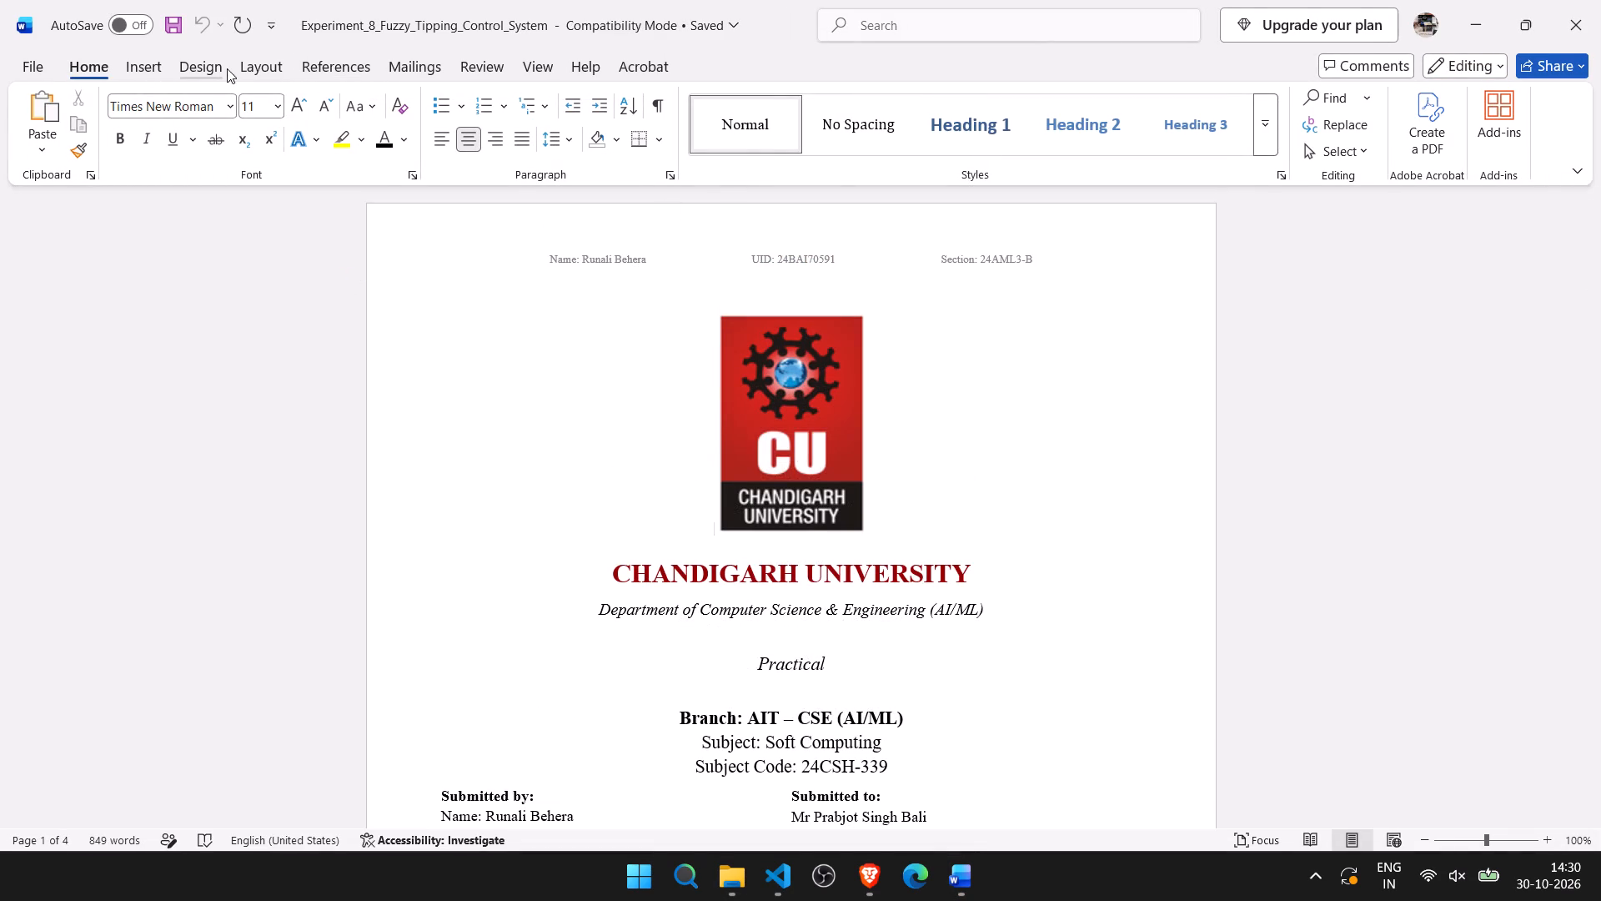
pyautogui.click(139, 69)
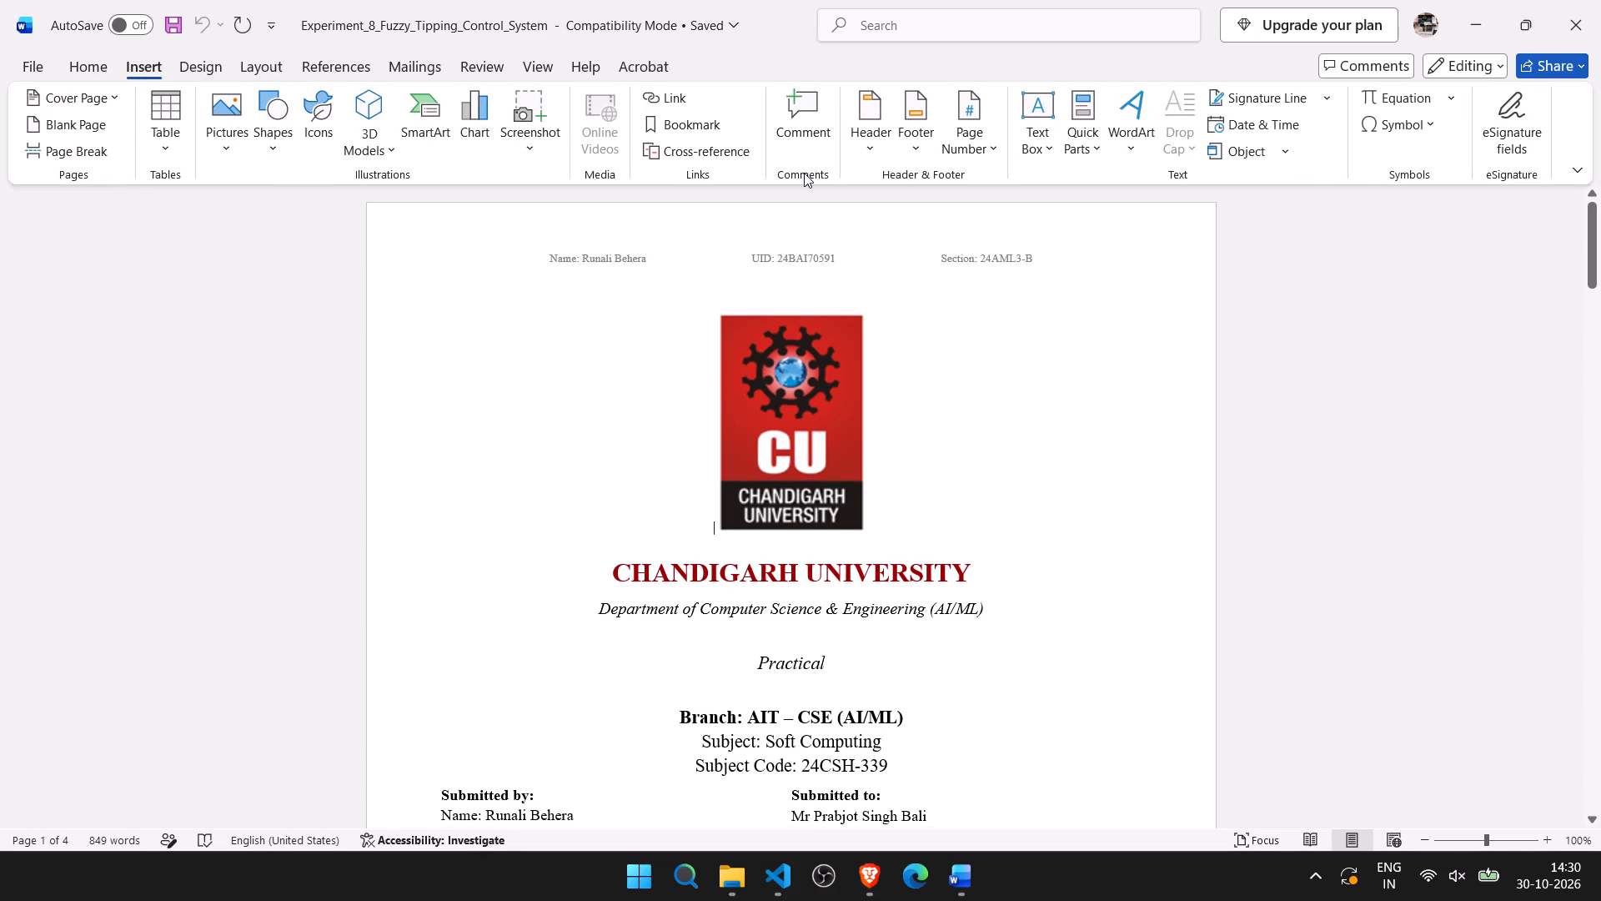
pyautogui.click(859, 115)
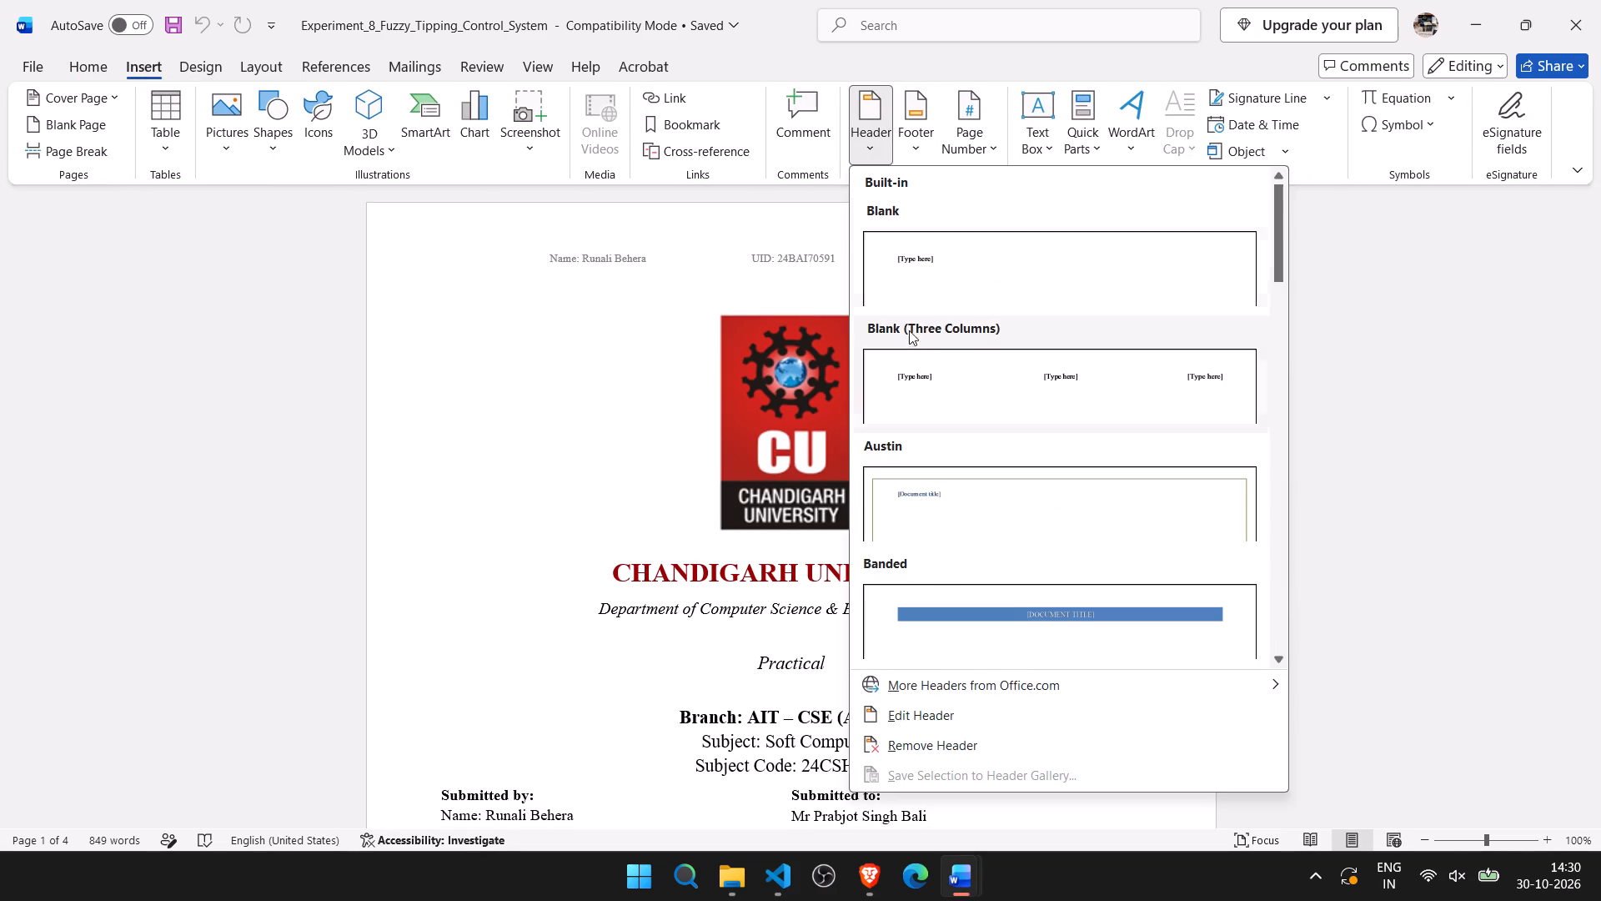
pyautogui.click(903, 392)
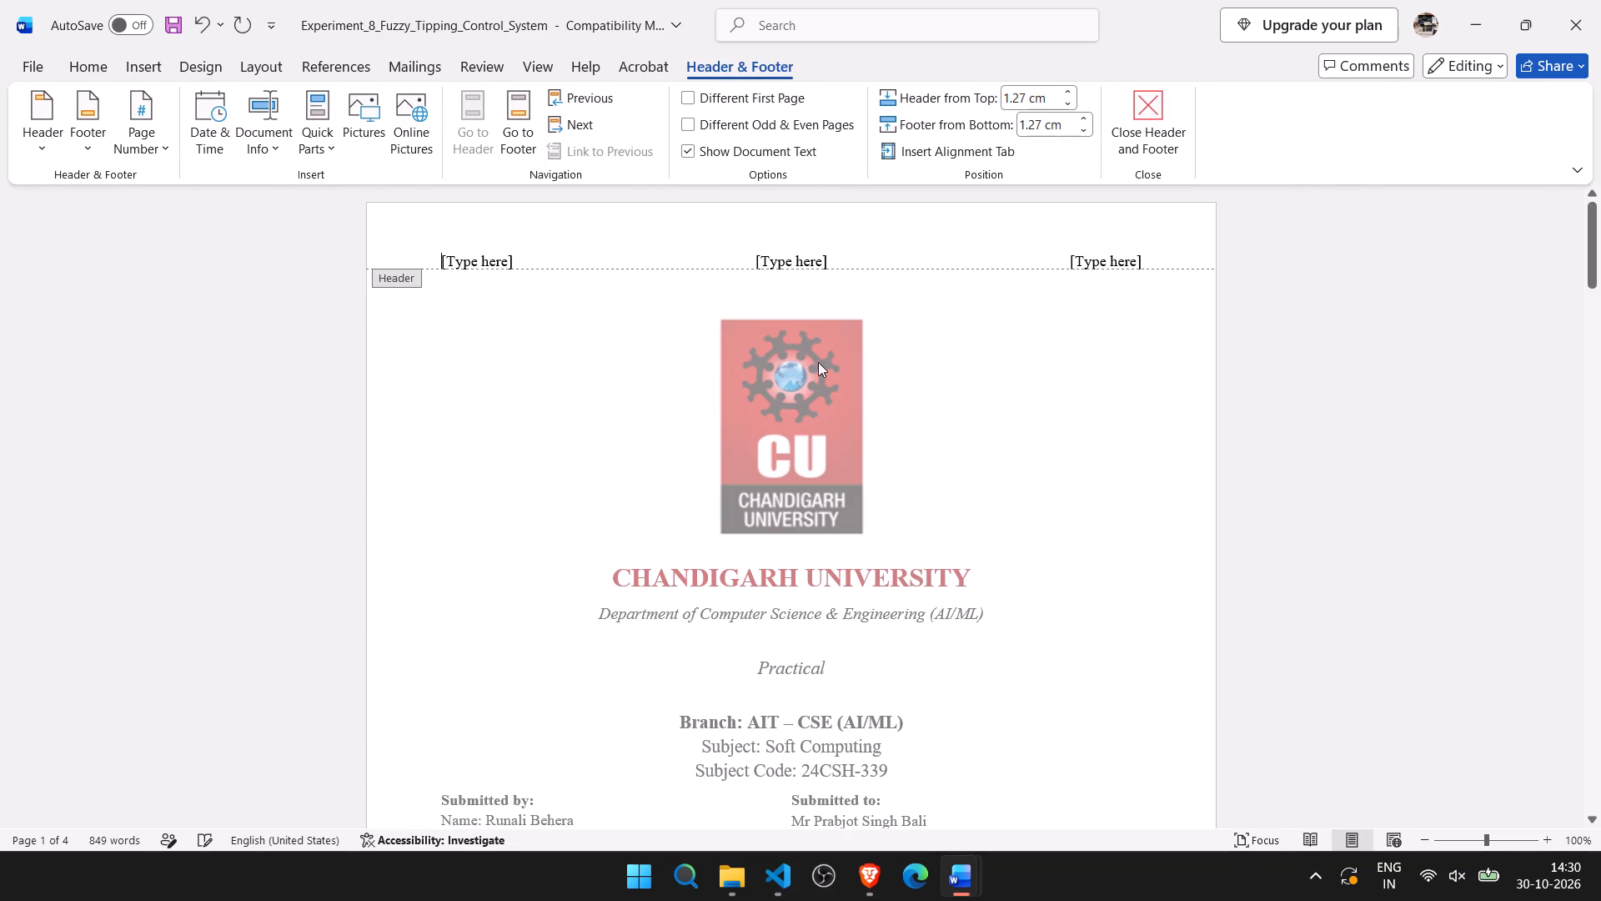
# Replace the first header placeholder with the student's name.
pyautogui.hotkey('shift', 'r')
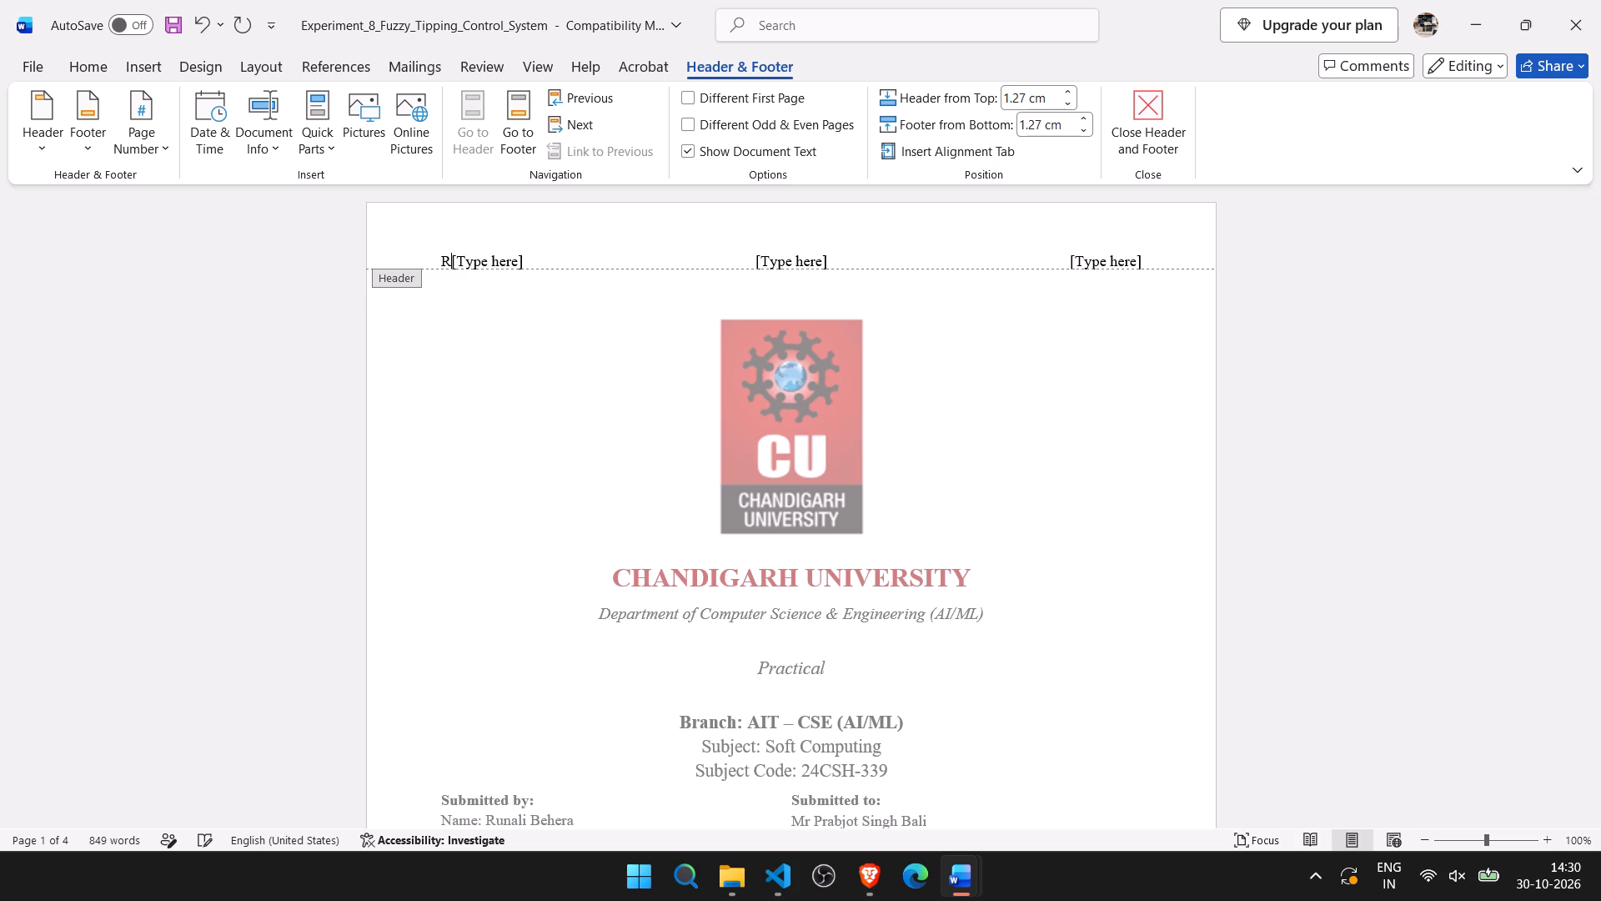
pyautogui.press('BackSpace')
pyautogui.moveTo(544, 261); pyautogui.dragTo(516, 261)
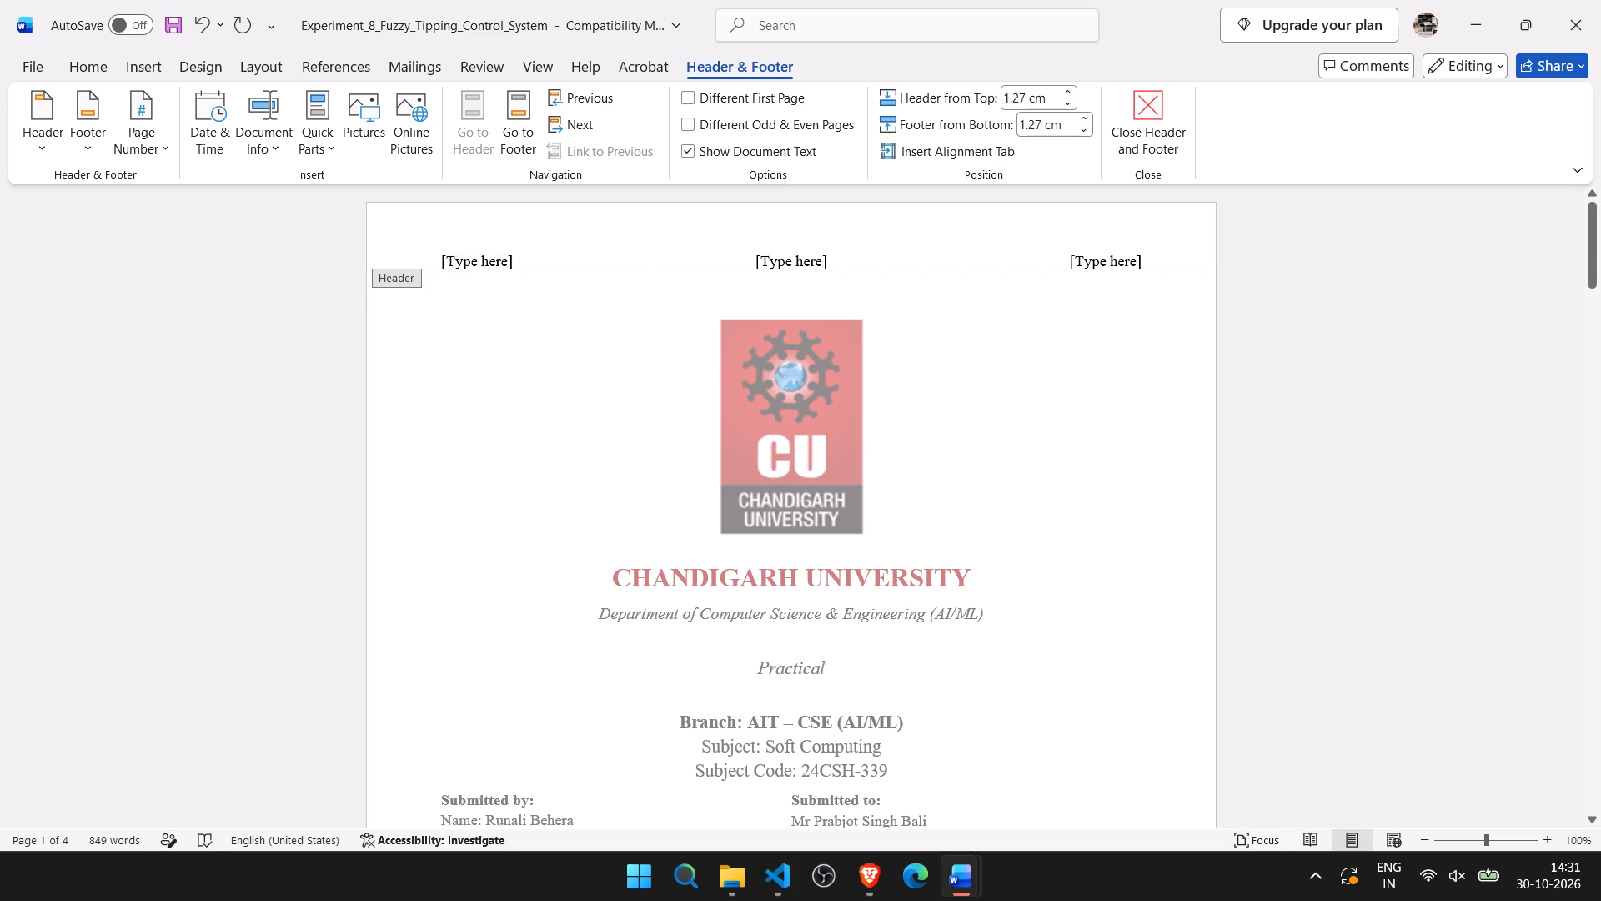
pyautogui.moveTo(516, 261); pyautogui.dragTo(425, 254)
pyautogui.press('BackSpace')
pyautogui.write('Runali')
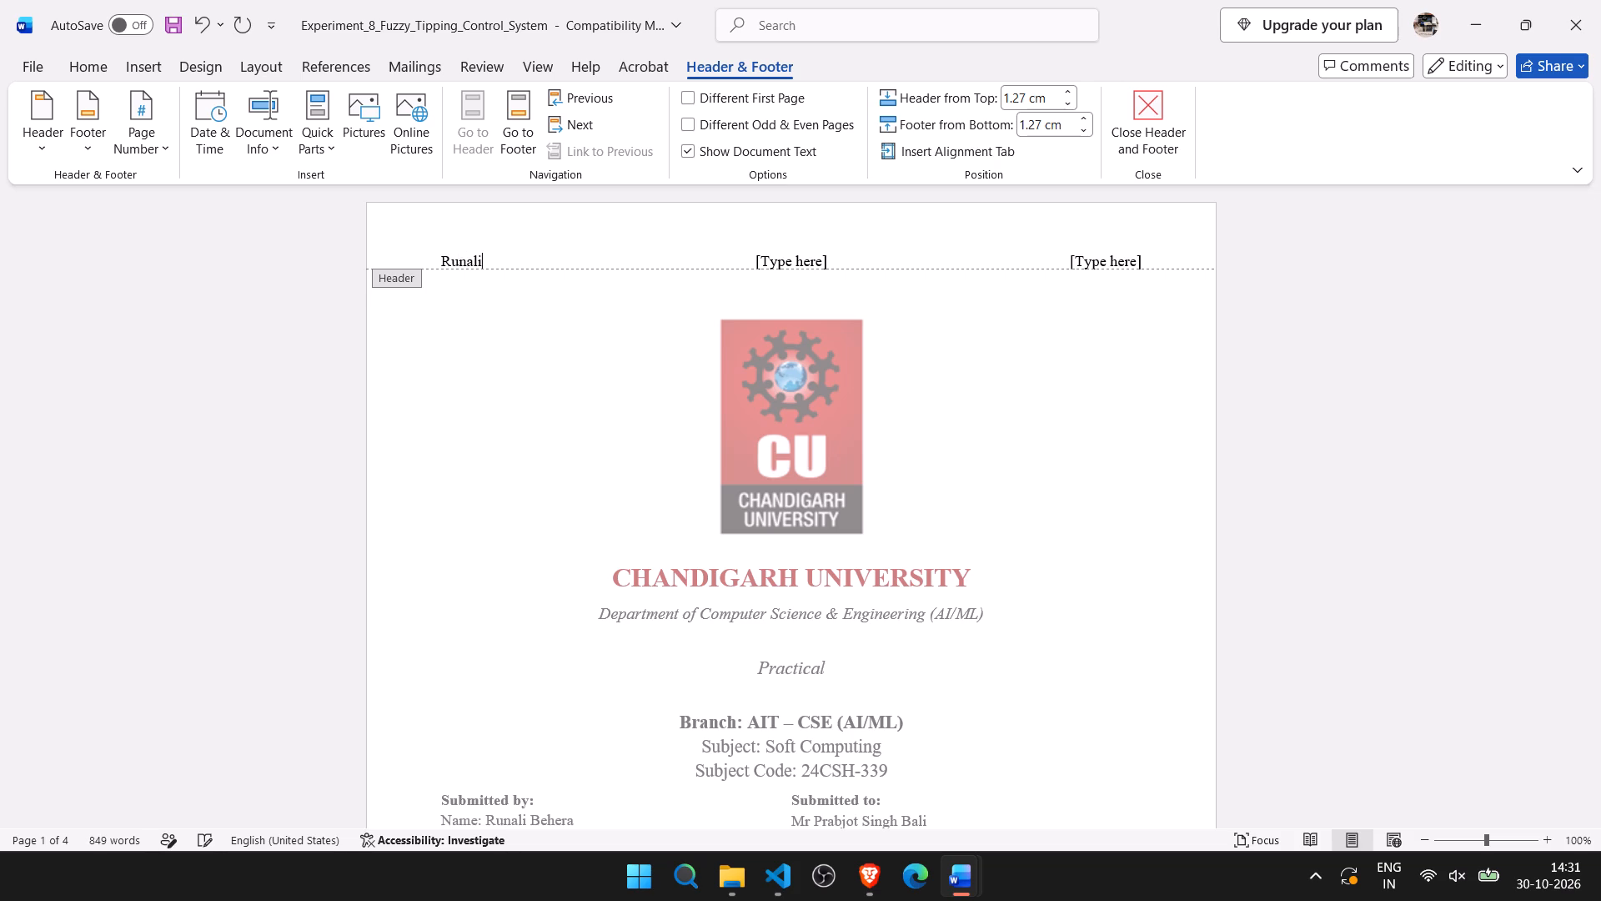
pyautogui.press('space')
pyautogui.press('Return')
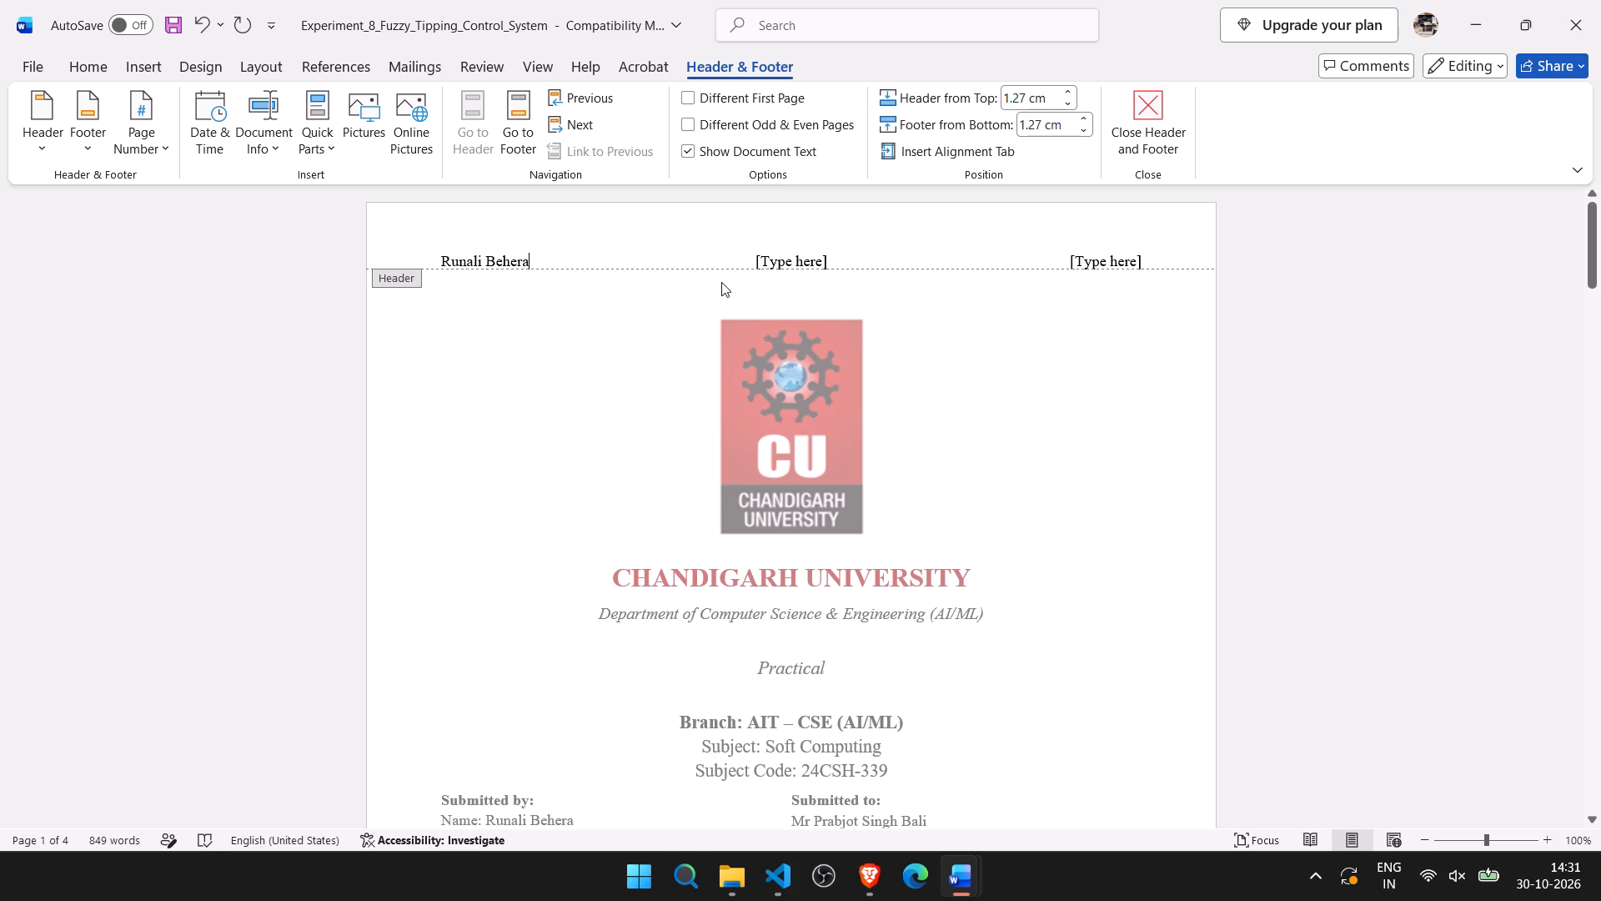
# Replace the middle header placeholder with the label "UID:" followed by the student's UID.
pyautogui.moveTo(832, 262); pyautogui.dragTo(726, 243)
pyautogui.press('BackSpace')
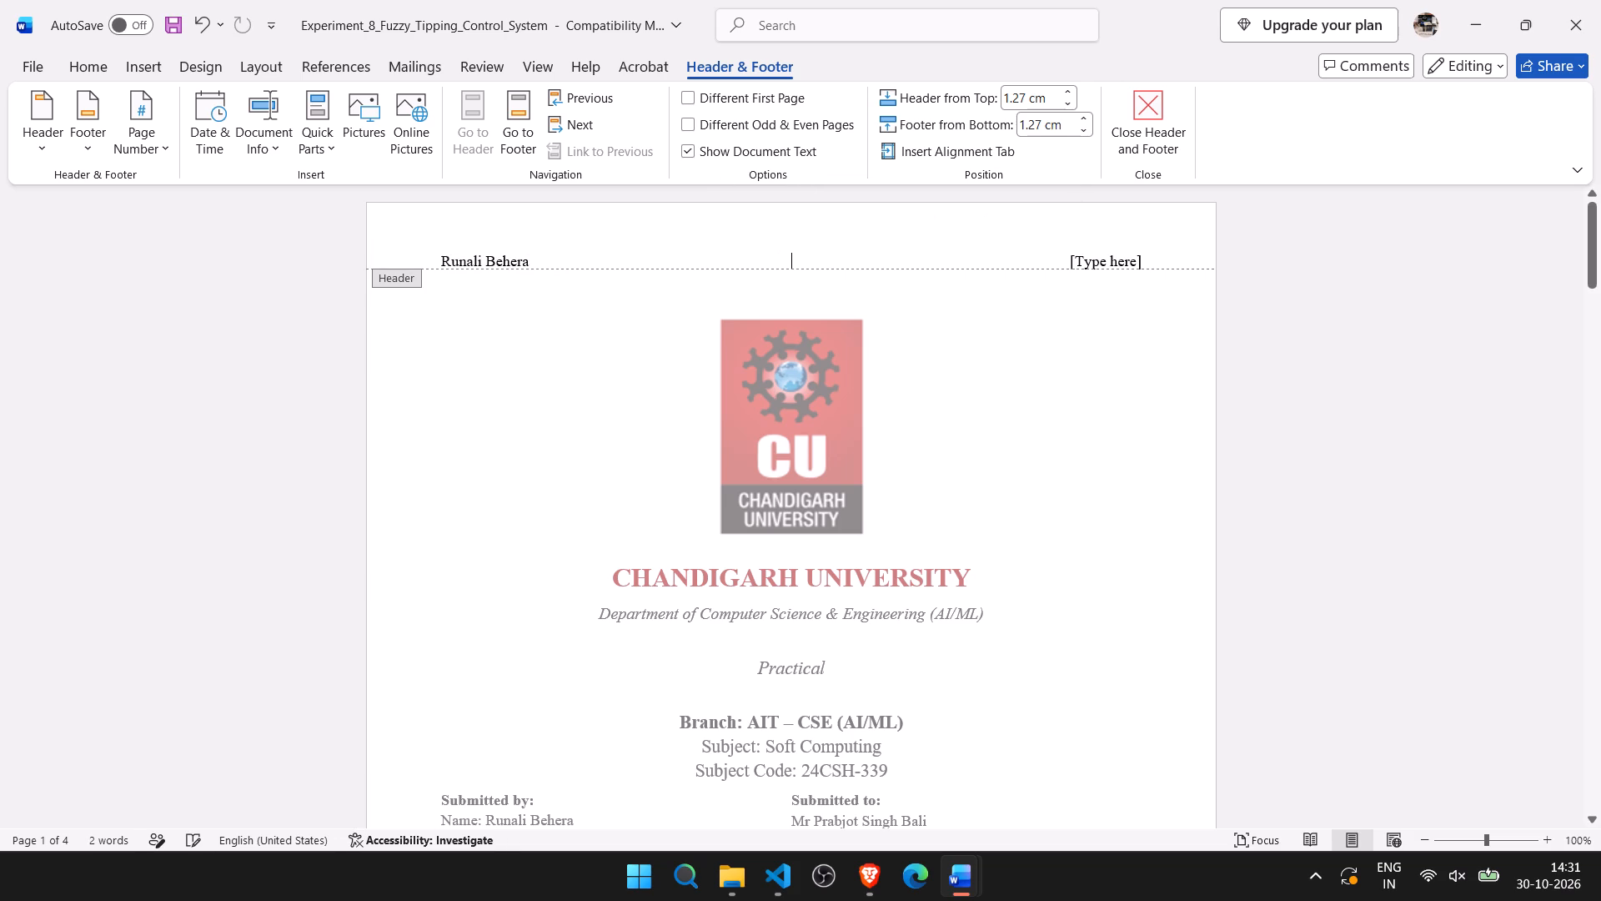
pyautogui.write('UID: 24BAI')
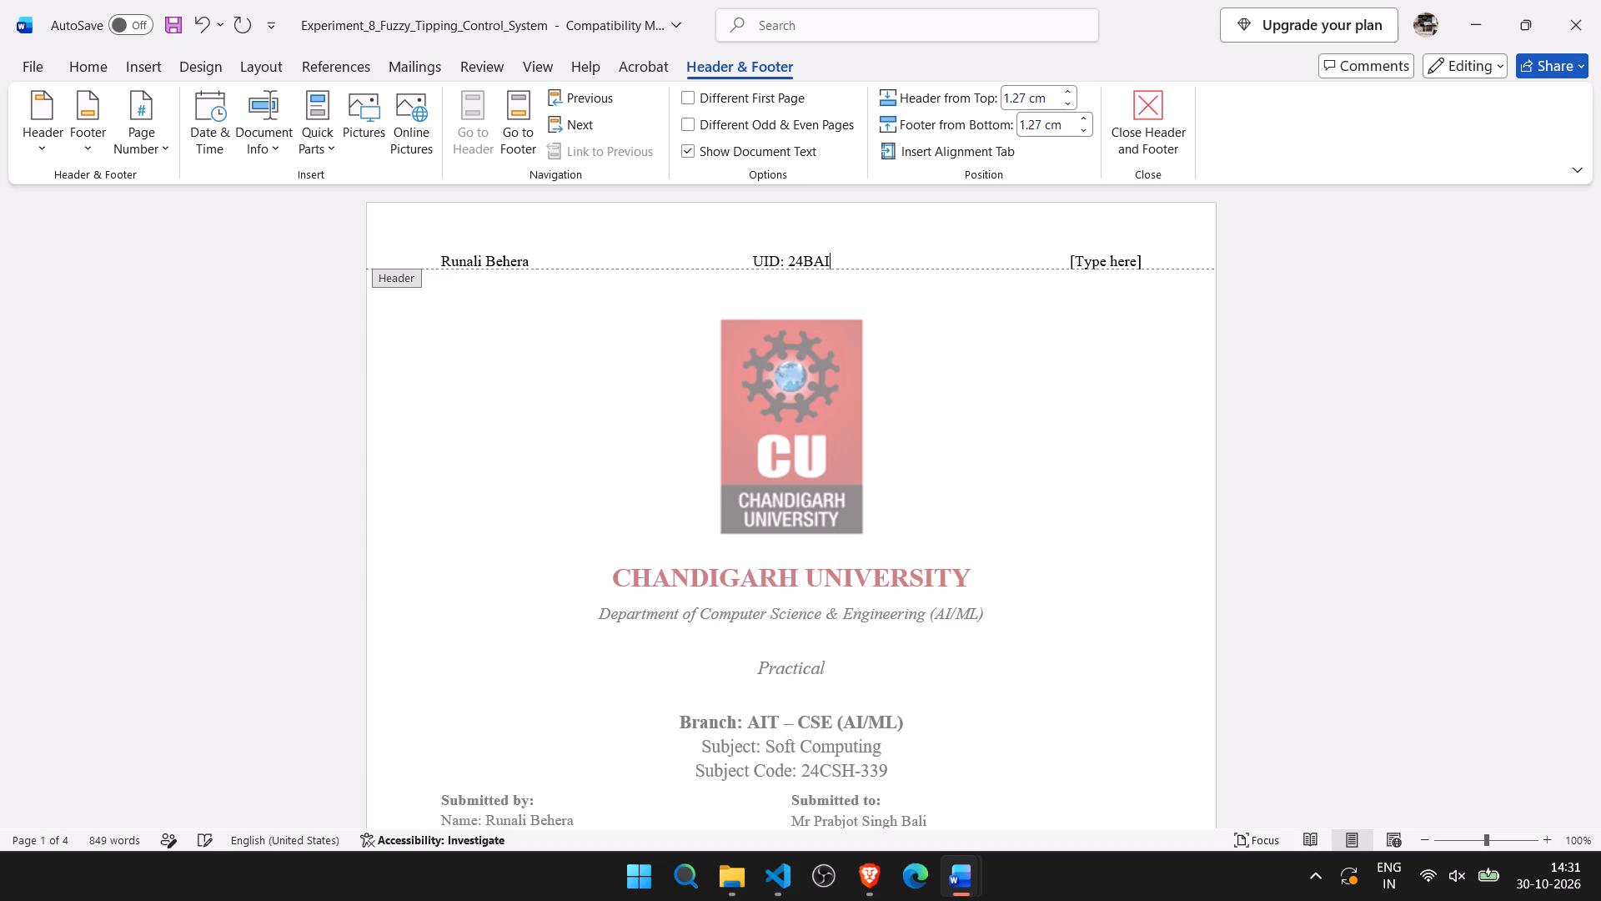
# Complete the student's UID in the middle header section.
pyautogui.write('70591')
# Replace the third header placeholder with the section "24AML-3B" and close the header.
pyautogui.moveTo(1153, 258); pyautogui.dragTo(1075, 263)
pyautogui.press('BackSpace')
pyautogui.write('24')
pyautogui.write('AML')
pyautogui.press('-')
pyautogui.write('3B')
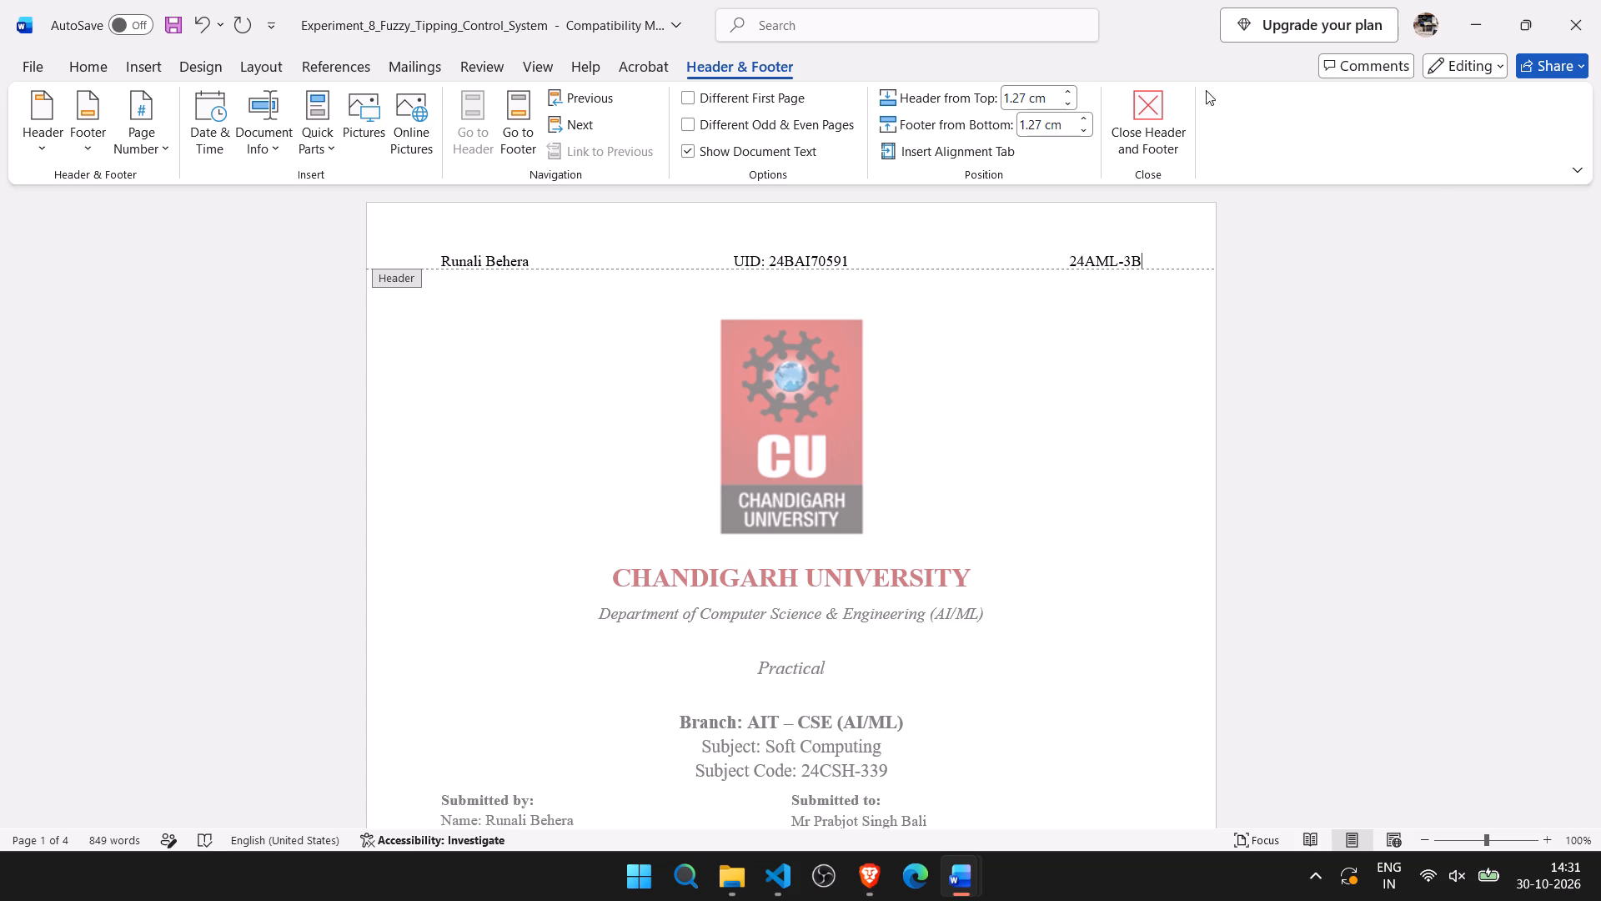
pyautogui.click(1168, 110)
# Set the font size of the whole "Submitted by:" block on the cover page to 12.
pyautogui.scroll(-1, 1037, 519)
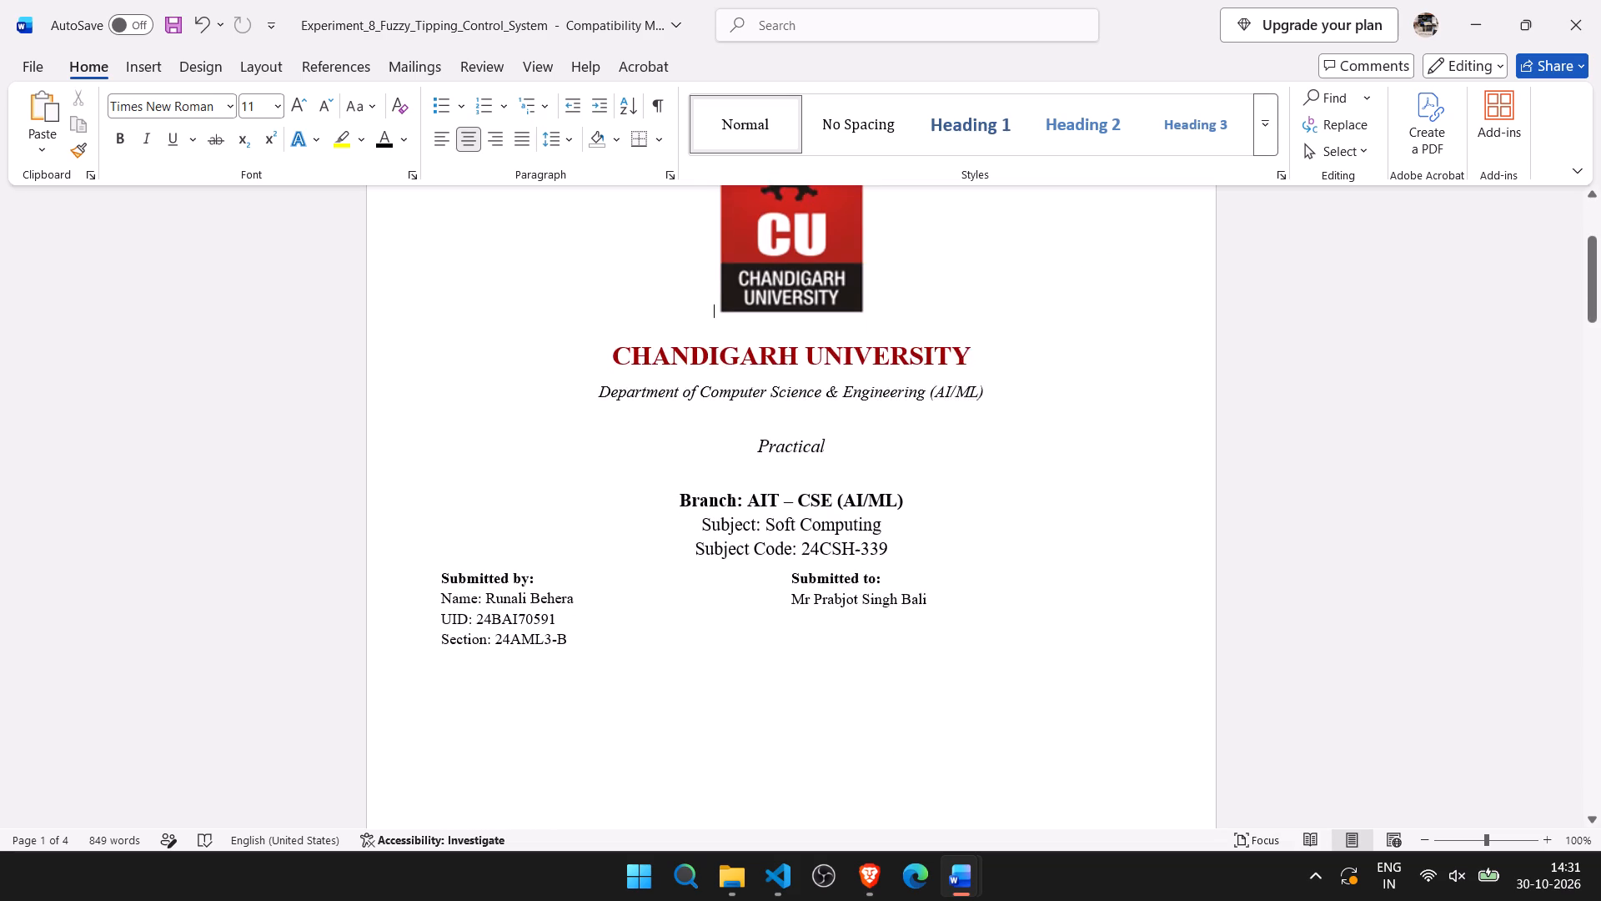
pyautogui.scroll(-1, 1037, 519)
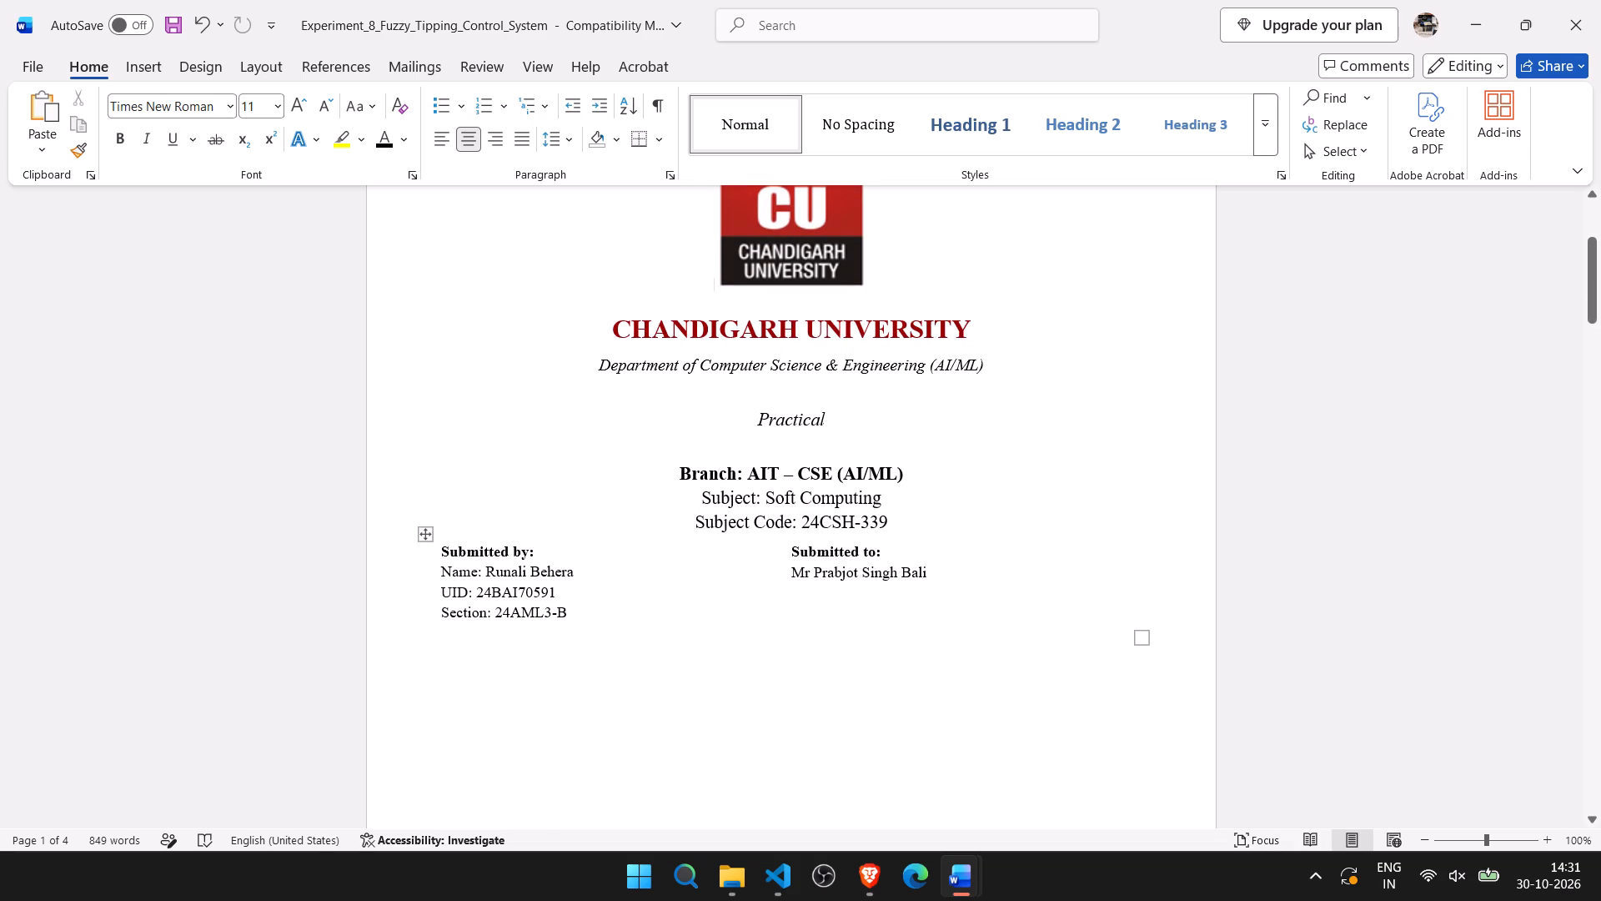
pyautogui.click(498, 571)
pyautogui.moveTo(575, 619); pyautogui.dragTo(439, 552)
pyautogui.click(569, 587)
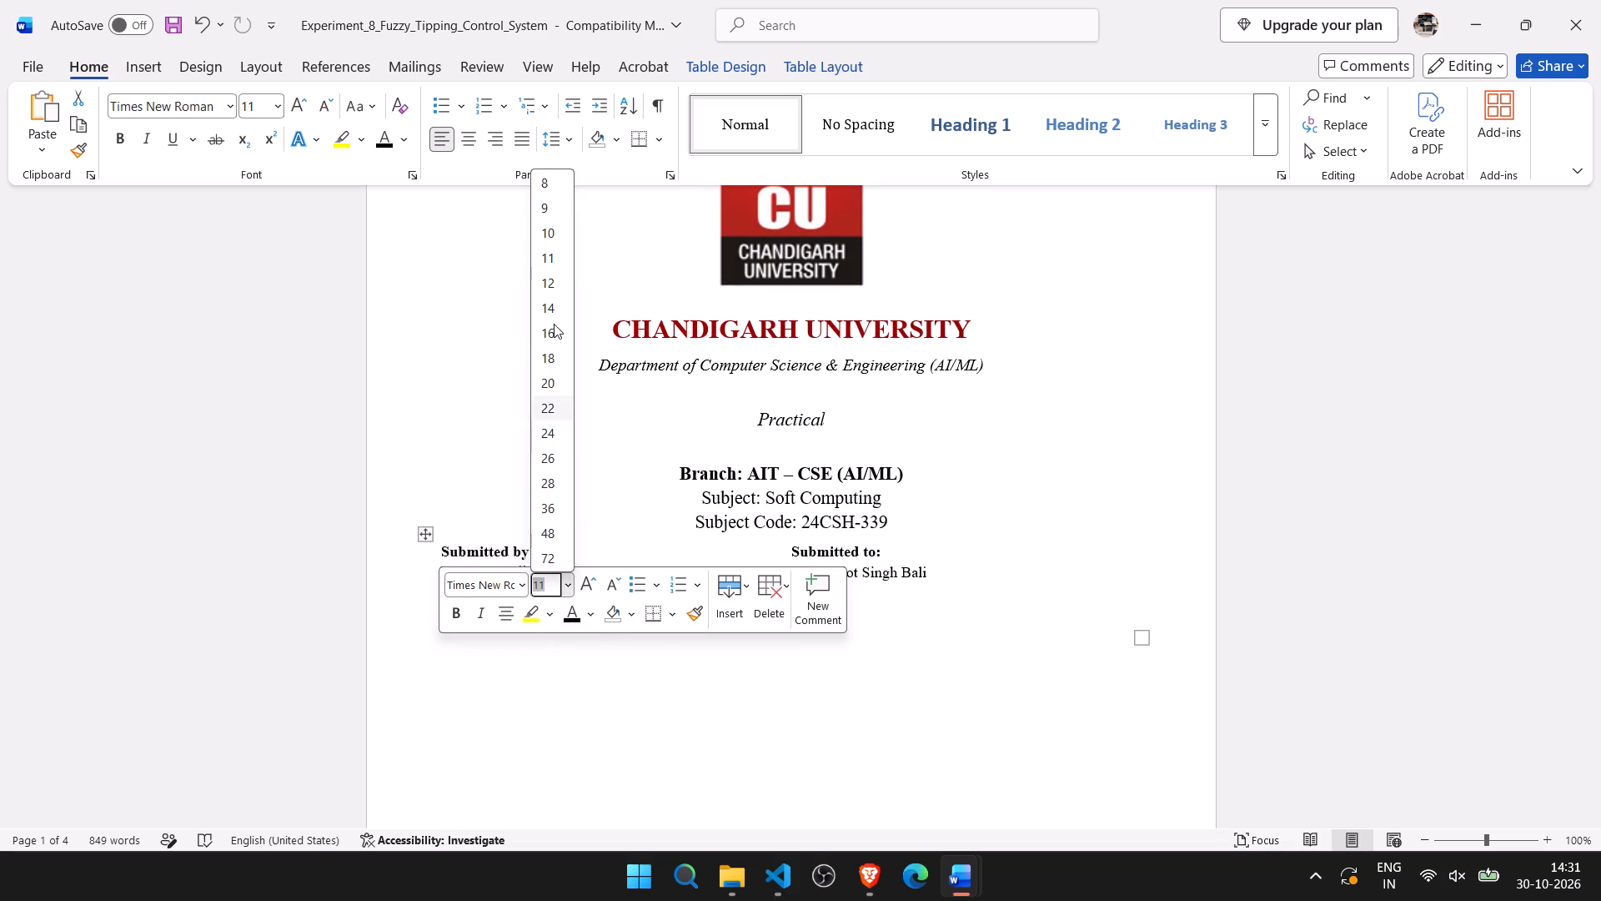
pyautogui.click(547, 289)
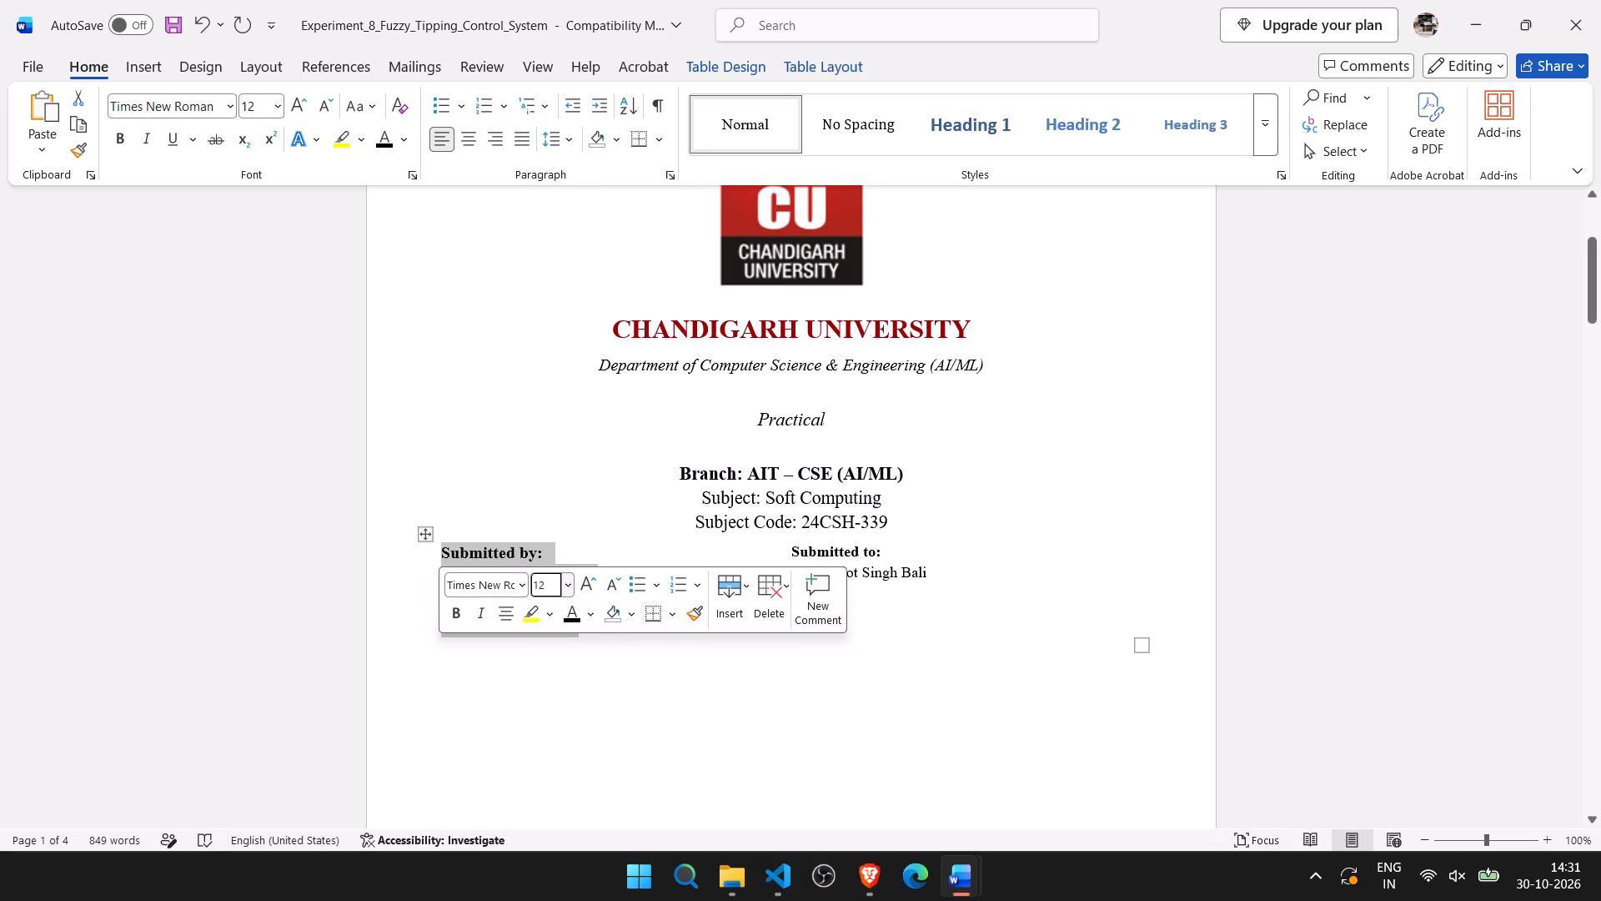
pyautogui.click(929, 585)
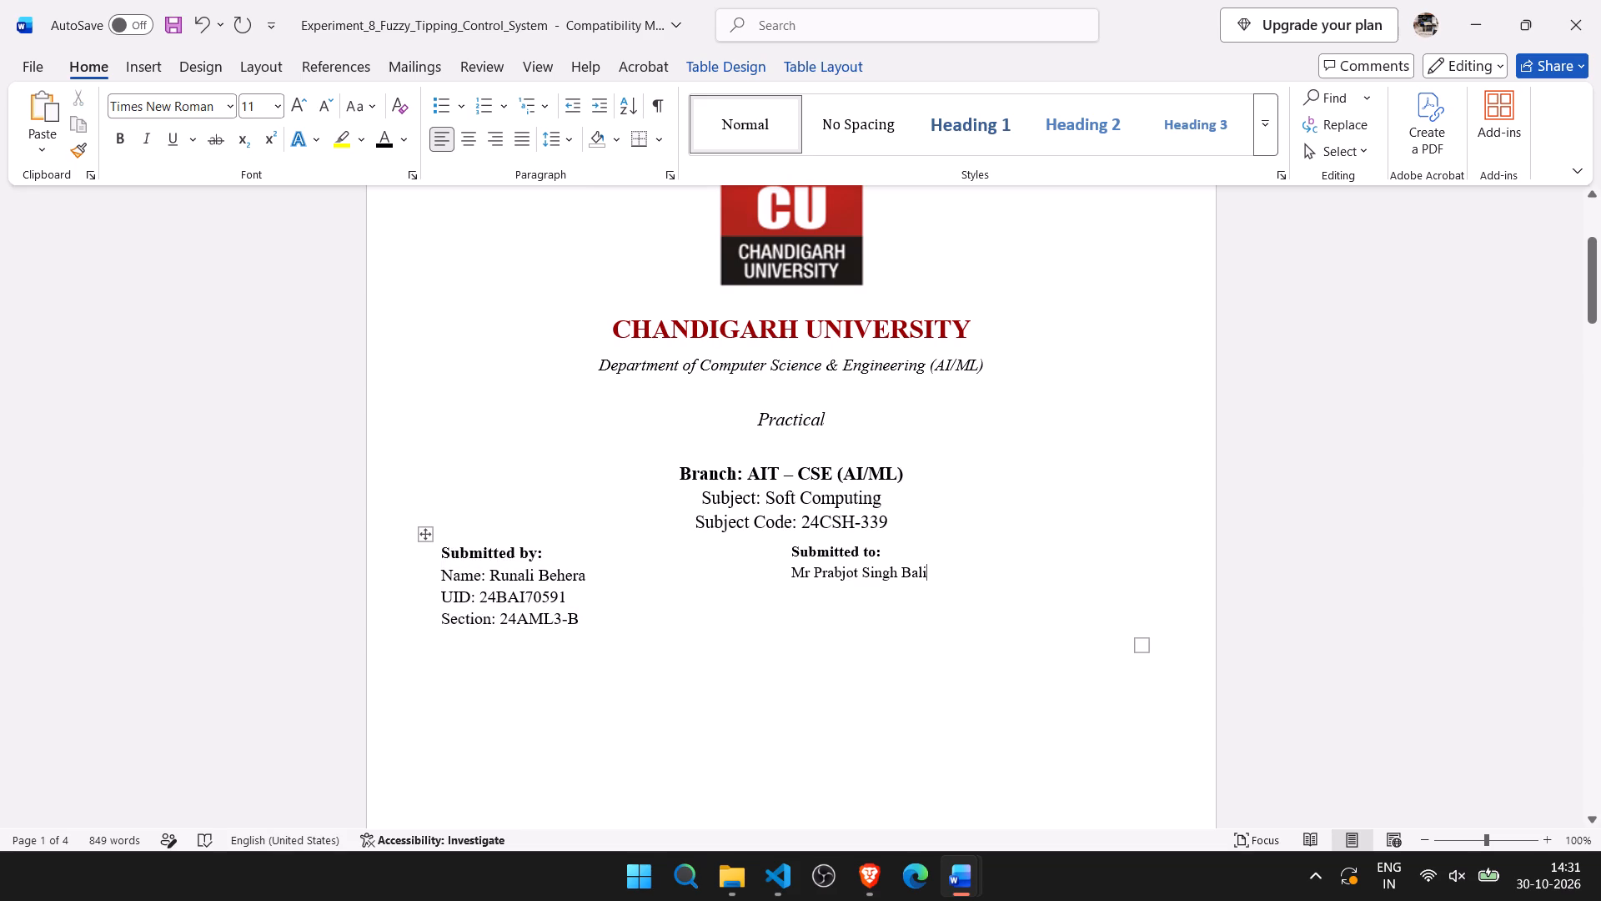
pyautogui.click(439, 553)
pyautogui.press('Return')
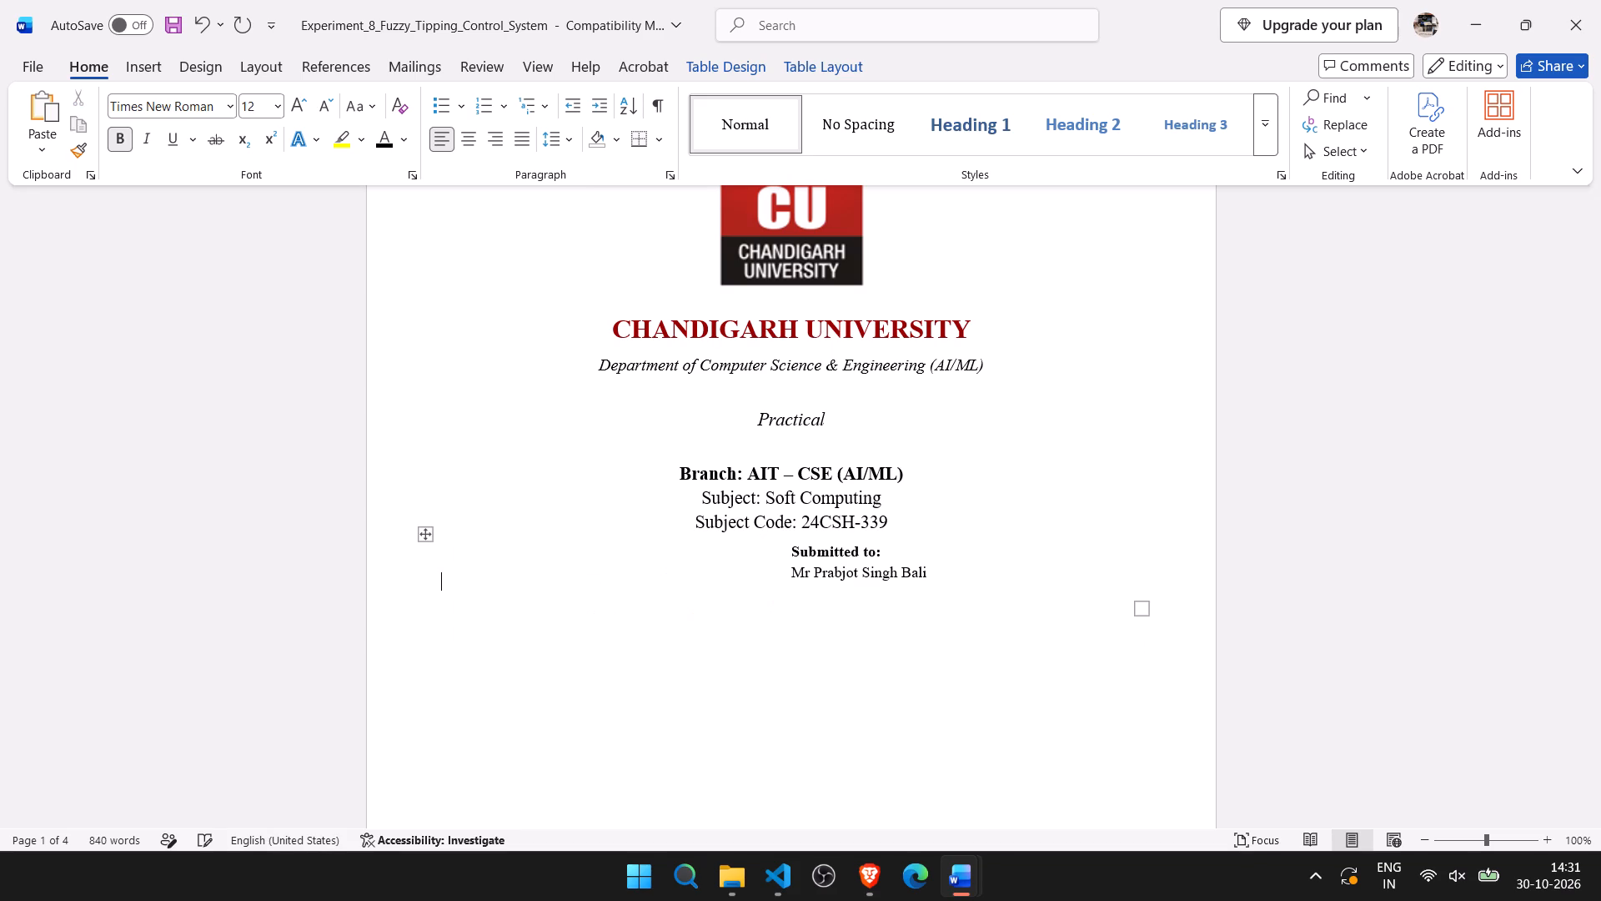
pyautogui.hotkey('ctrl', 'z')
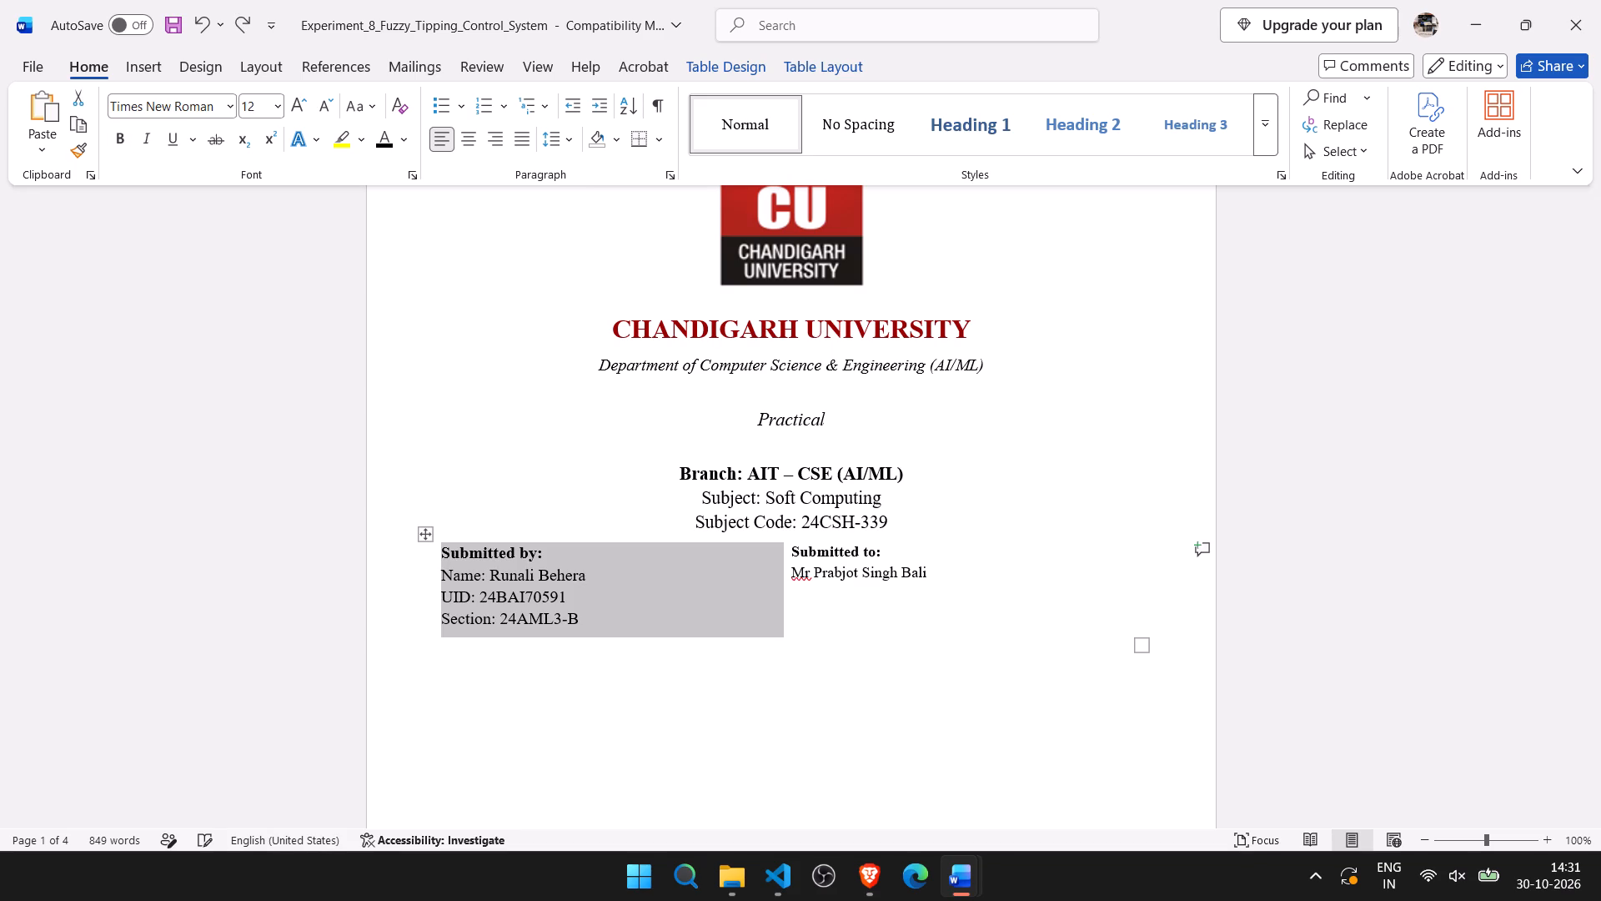
# Insert two blank lines above "Submitted by:" in its table cell on the cover page.
pyautogui.click(497, 632)
pyautogui.click(439, 552)
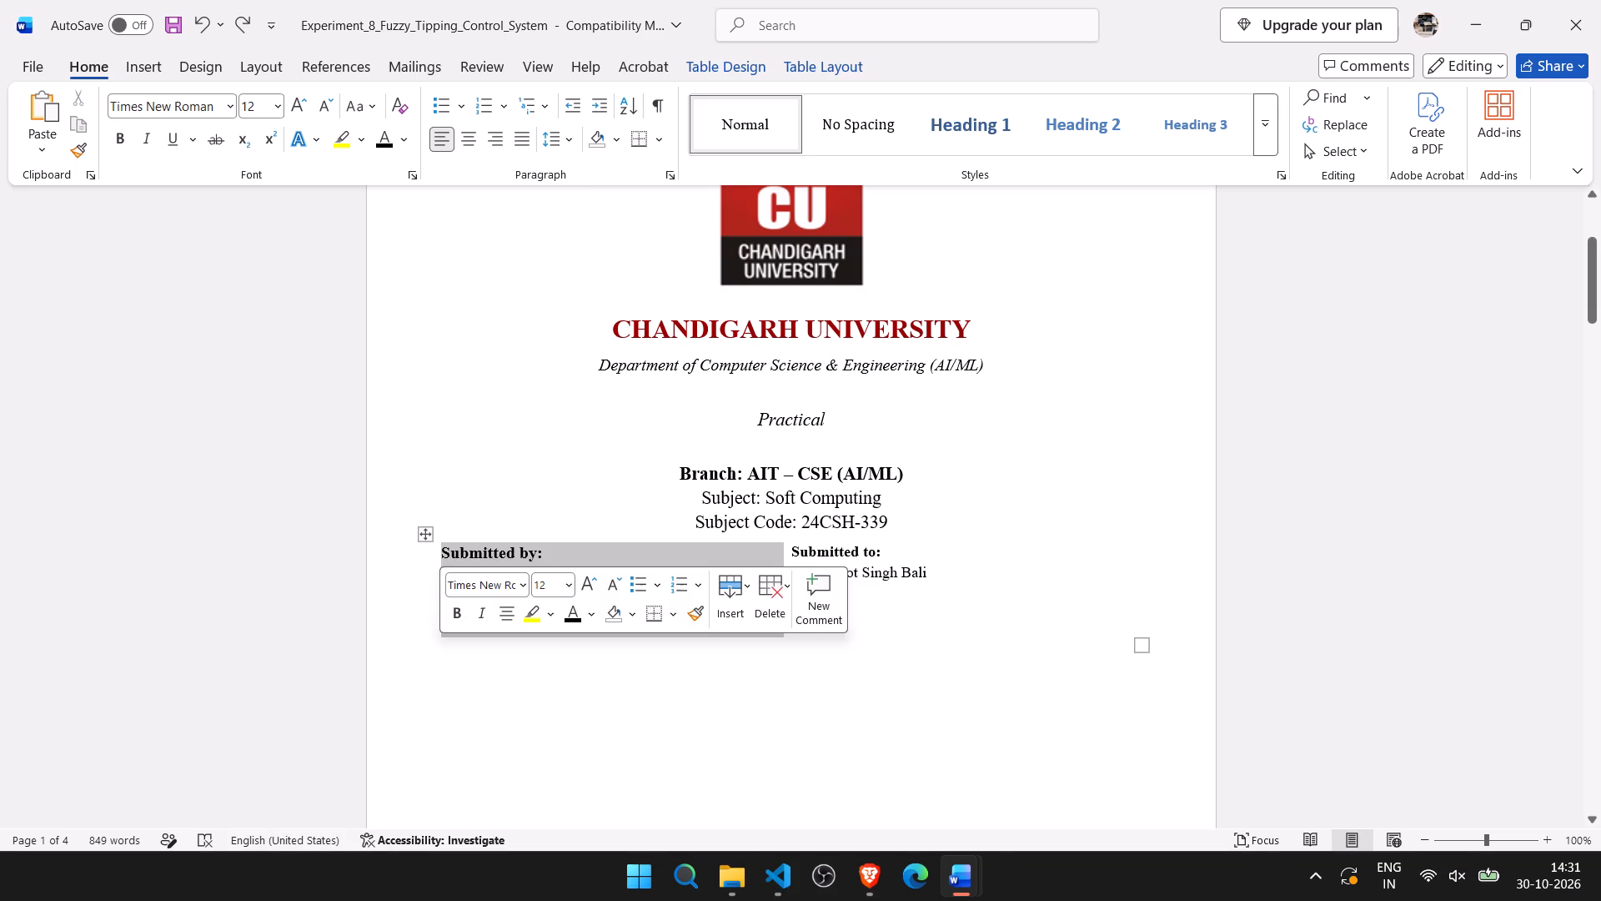
pyautogui.click(448, 552)
pyautogui.press('Left')
pyautogui.press('Return')
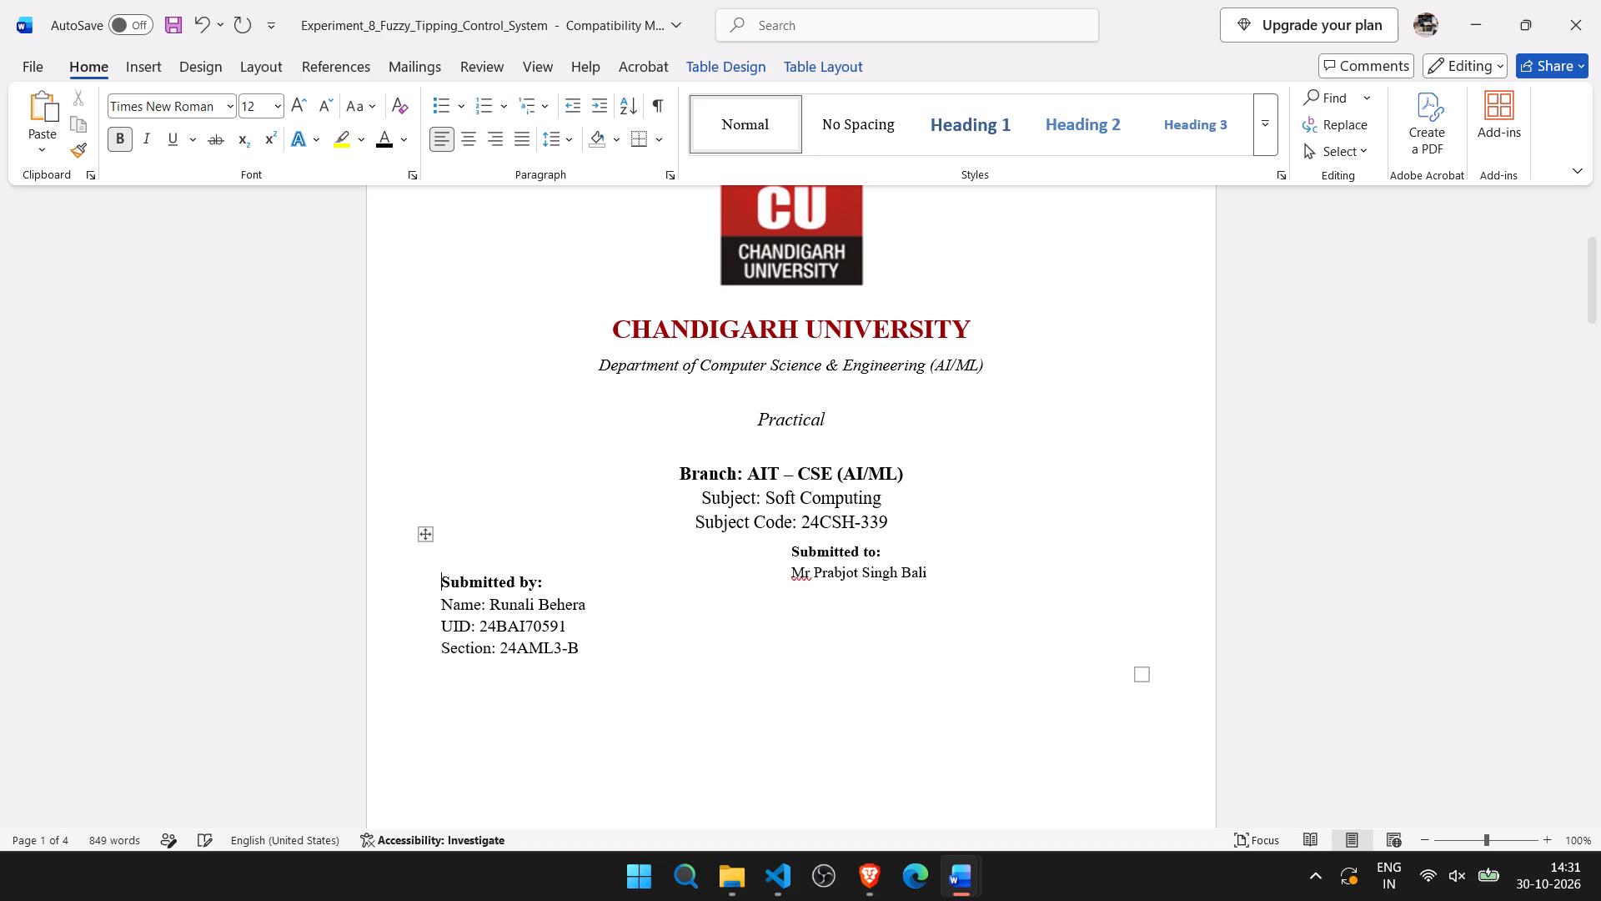
pyautogui.press('Return')
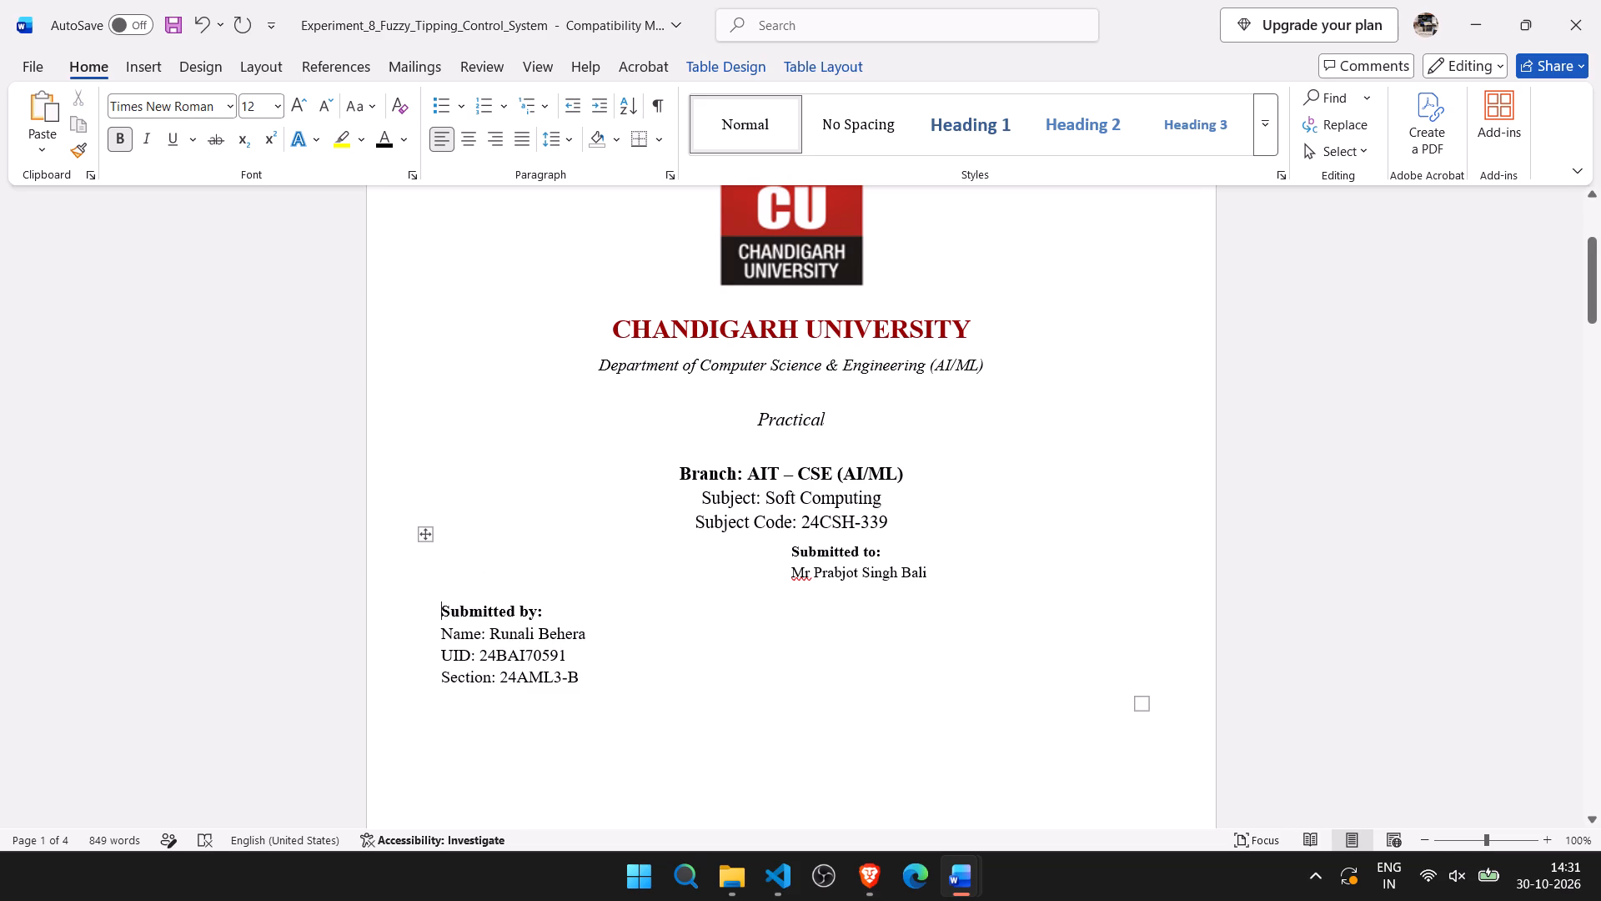
# Insert two blank lines above "Submitted to:" in the adjacent cover-page table cell.
pyautogui.click(792, 556)
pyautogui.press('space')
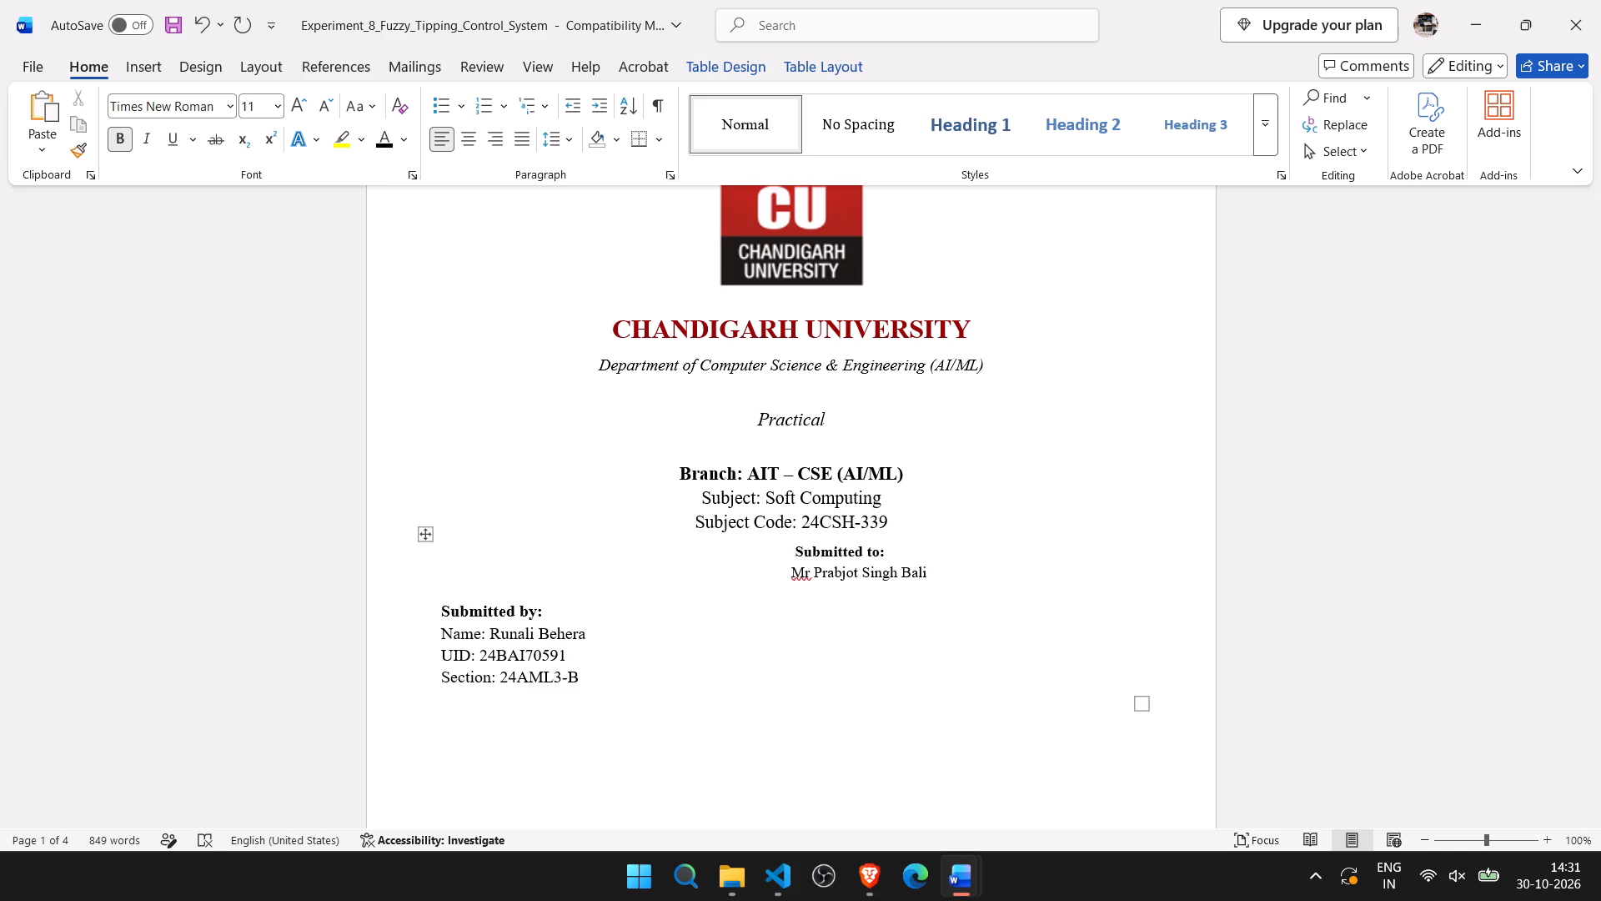
pyautogui.press('BackSpace')
pyautogui.press('Return')
pyautogui.press('Return')
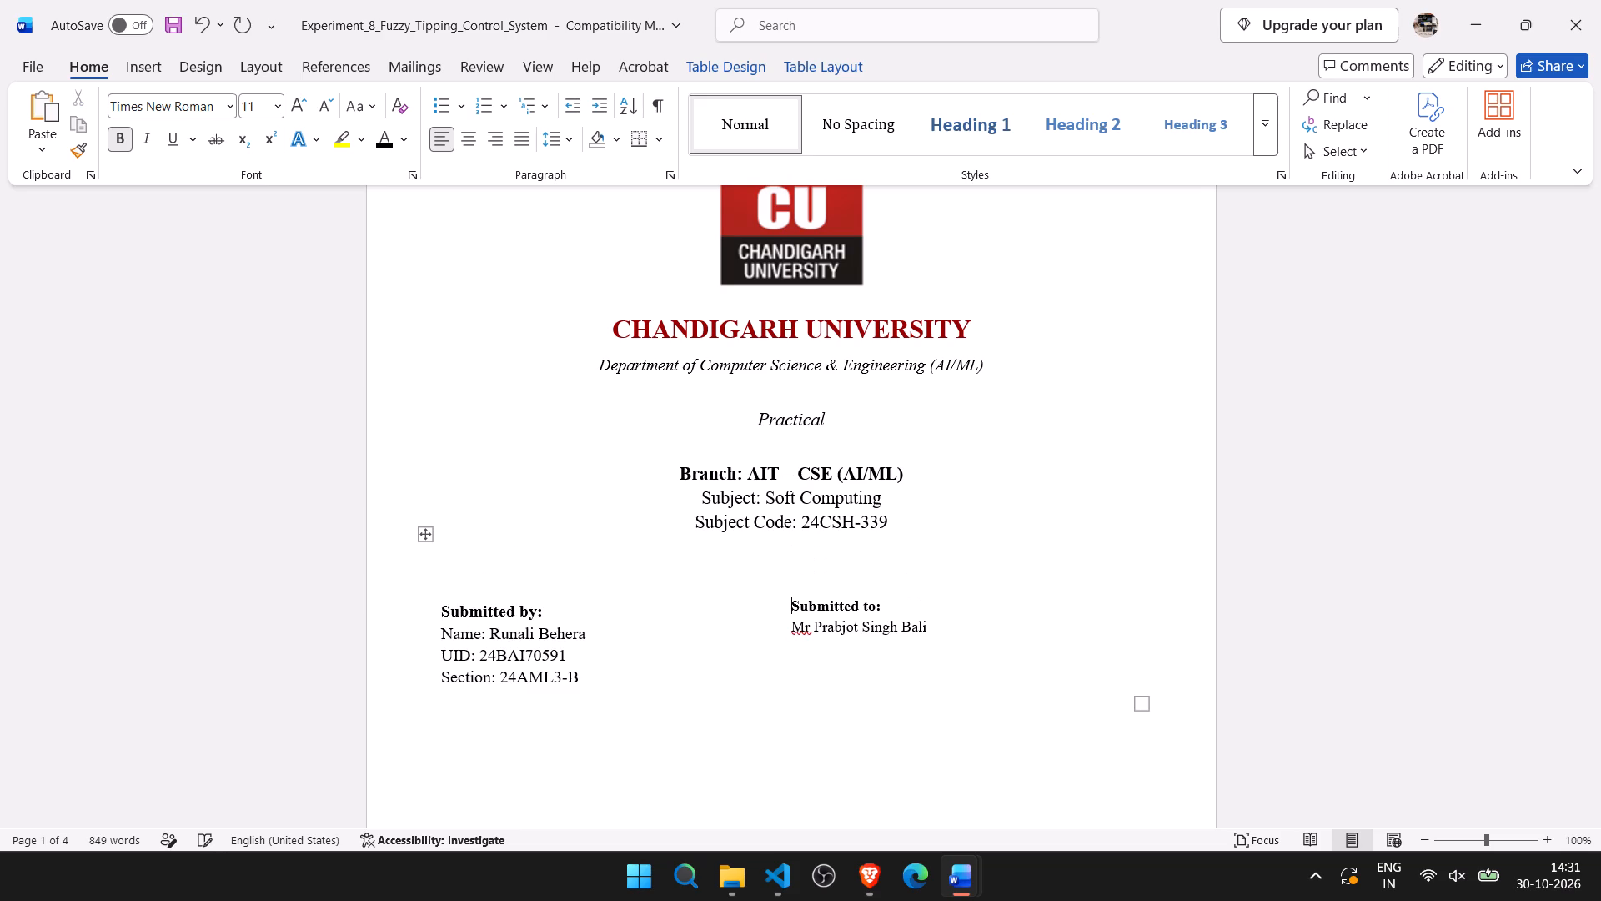
# Indent the "Submitted to:" line with leading spaces so it sits further toward the page's outer margin.
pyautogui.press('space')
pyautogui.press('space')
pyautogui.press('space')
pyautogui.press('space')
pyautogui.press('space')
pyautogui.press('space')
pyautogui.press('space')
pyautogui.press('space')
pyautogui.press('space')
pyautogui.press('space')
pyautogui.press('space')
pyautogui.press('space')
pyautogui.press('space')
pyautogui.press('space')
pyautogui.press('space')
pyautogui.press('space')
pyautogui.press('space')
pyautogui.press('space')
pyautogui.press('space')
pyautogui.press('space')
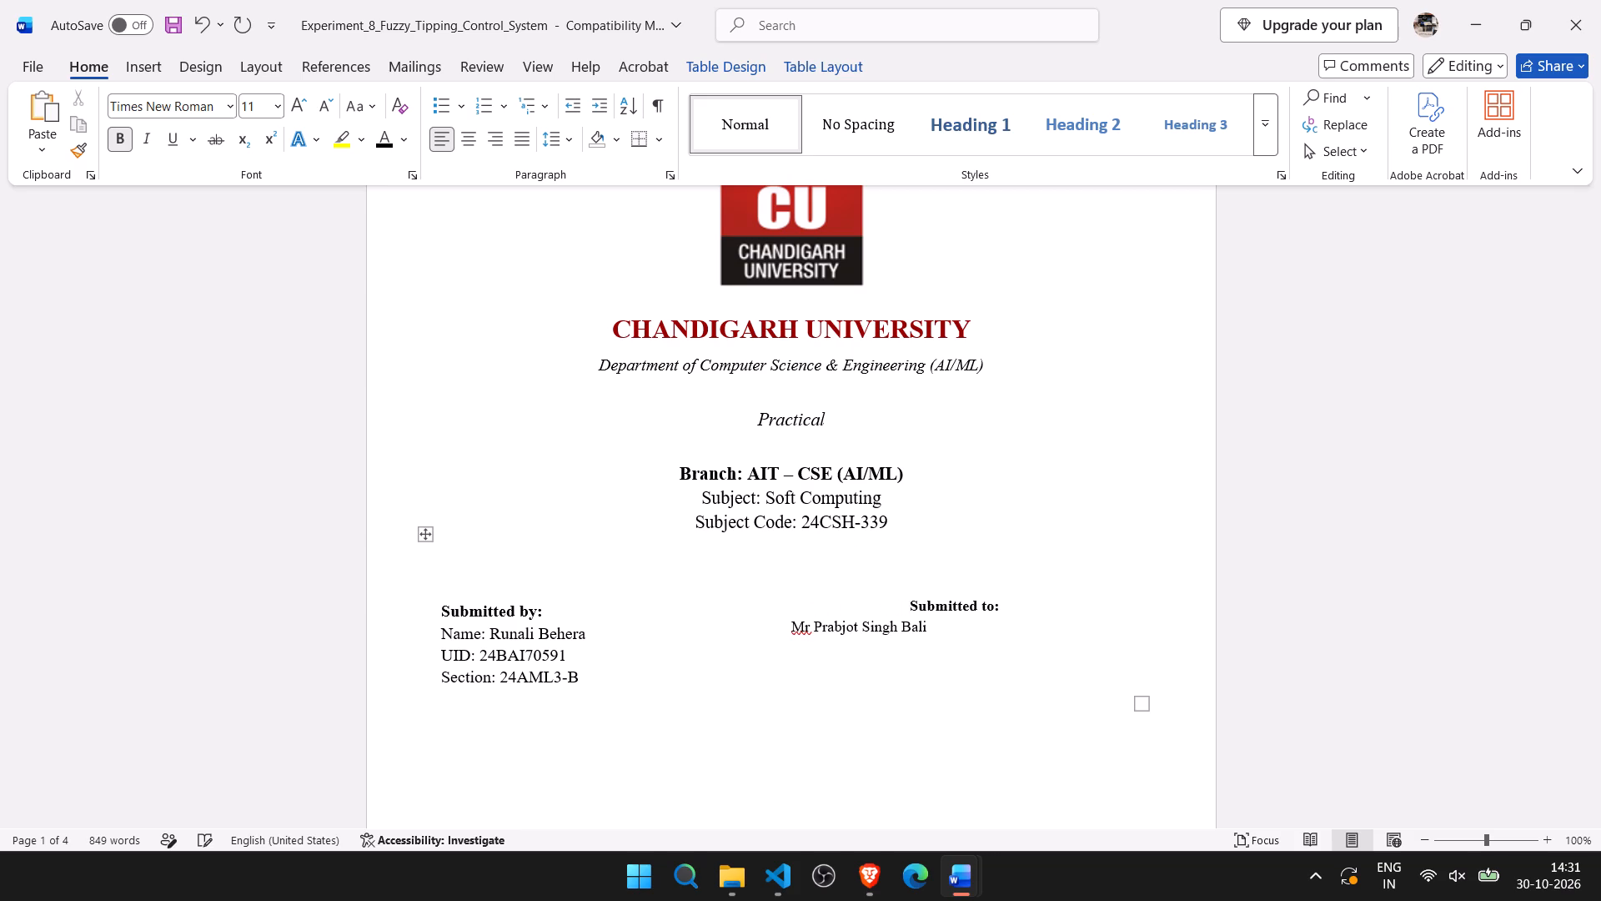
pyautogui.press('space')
# Add a period after "Mr" in the teacher's name under "Submitted to:".
pyautogui.press('Down')
pyautogui.press('Left')
pyautogui.press('Left')
pyautogui.press('Left')
pyautogui.press('Left')
pyautogui.press('Left')
pyautogui.press('Left')
pyautogui.press('Left')
pyautogui.press('Left')
pyautogui.press('Left')
pyautogui.press('Left')
pyautogui.press('Left')
pyautogui.press('Left')
pyautogui.press('Left')
pyautogui.press('Left')
pyautogui.press('Left')
pyautogui.press('Left')
pyautogui.press('Left')
pyautogui.press('Left')
pyautogui.press('Left')
pyautogui.press('Left')
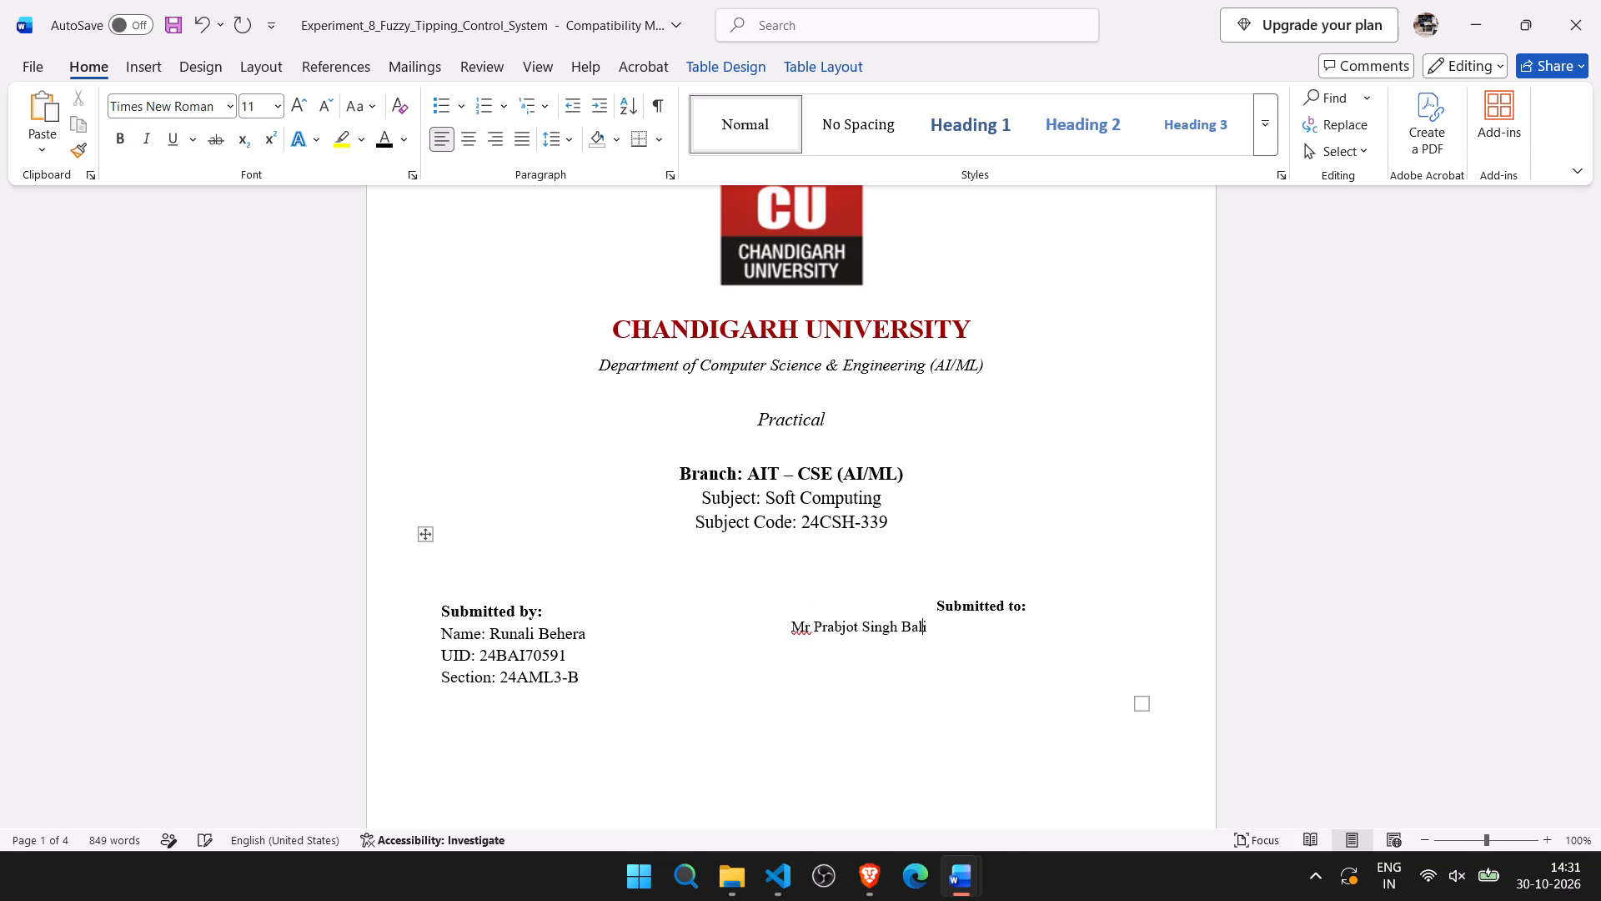
pyautogui.press('Right')
pyautogui.press('Right')
pyautogui.press('Right')
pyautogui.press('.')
# Indent the teacher's name line with leading spaces until it aligns with the start of "Submitted to:".
pyautogui.press('Left')
pyautogui.press('Left')
pyautogui.press('Left')
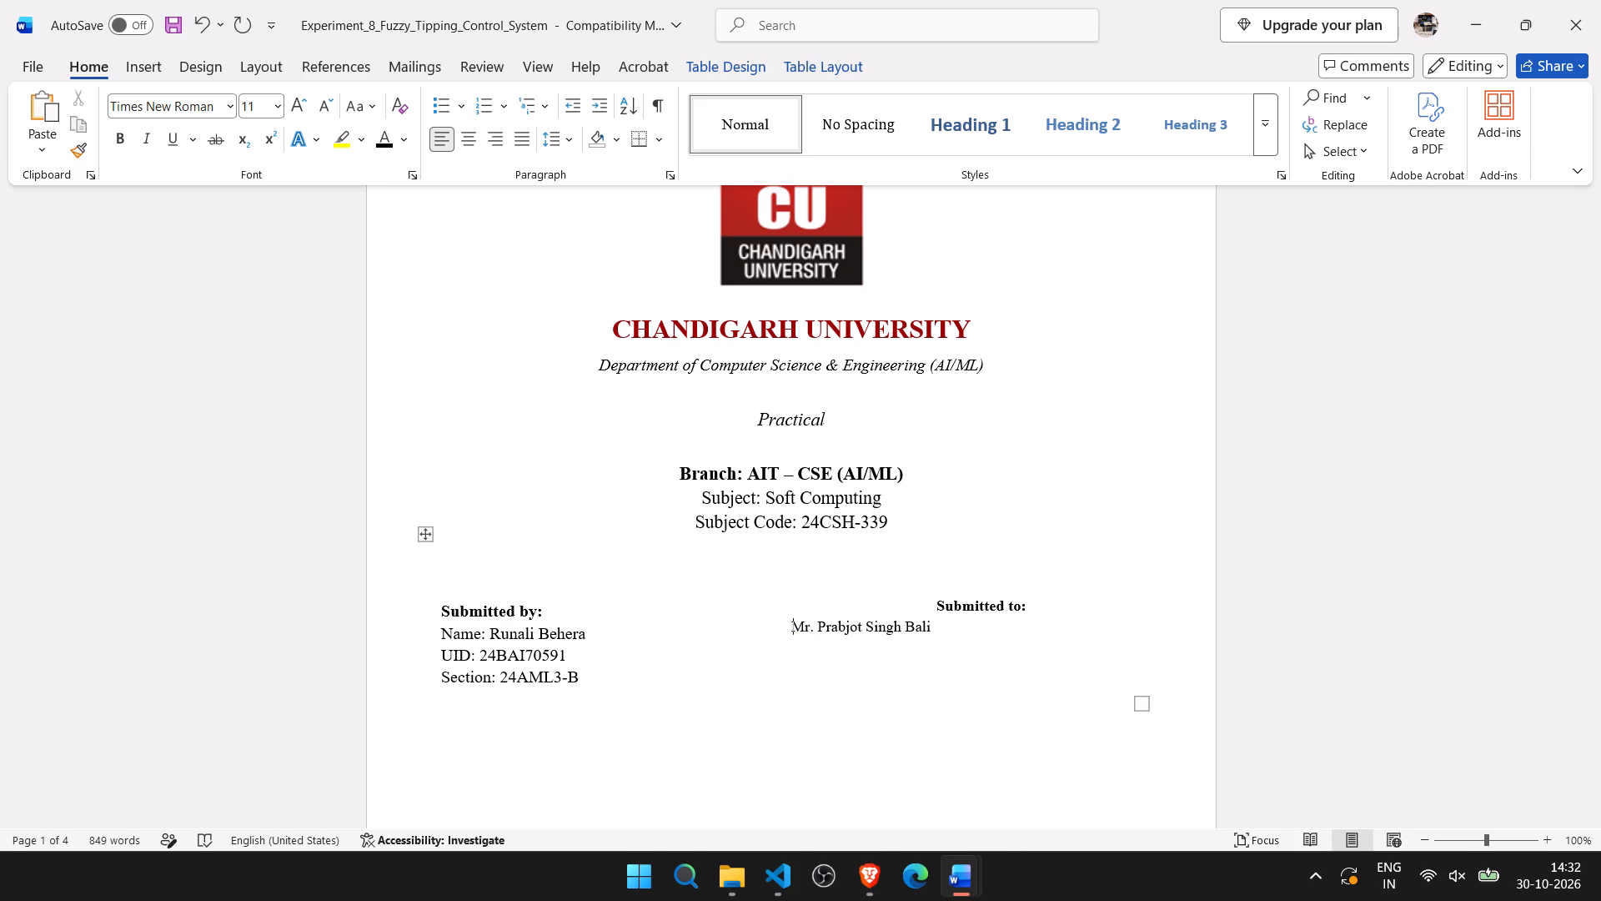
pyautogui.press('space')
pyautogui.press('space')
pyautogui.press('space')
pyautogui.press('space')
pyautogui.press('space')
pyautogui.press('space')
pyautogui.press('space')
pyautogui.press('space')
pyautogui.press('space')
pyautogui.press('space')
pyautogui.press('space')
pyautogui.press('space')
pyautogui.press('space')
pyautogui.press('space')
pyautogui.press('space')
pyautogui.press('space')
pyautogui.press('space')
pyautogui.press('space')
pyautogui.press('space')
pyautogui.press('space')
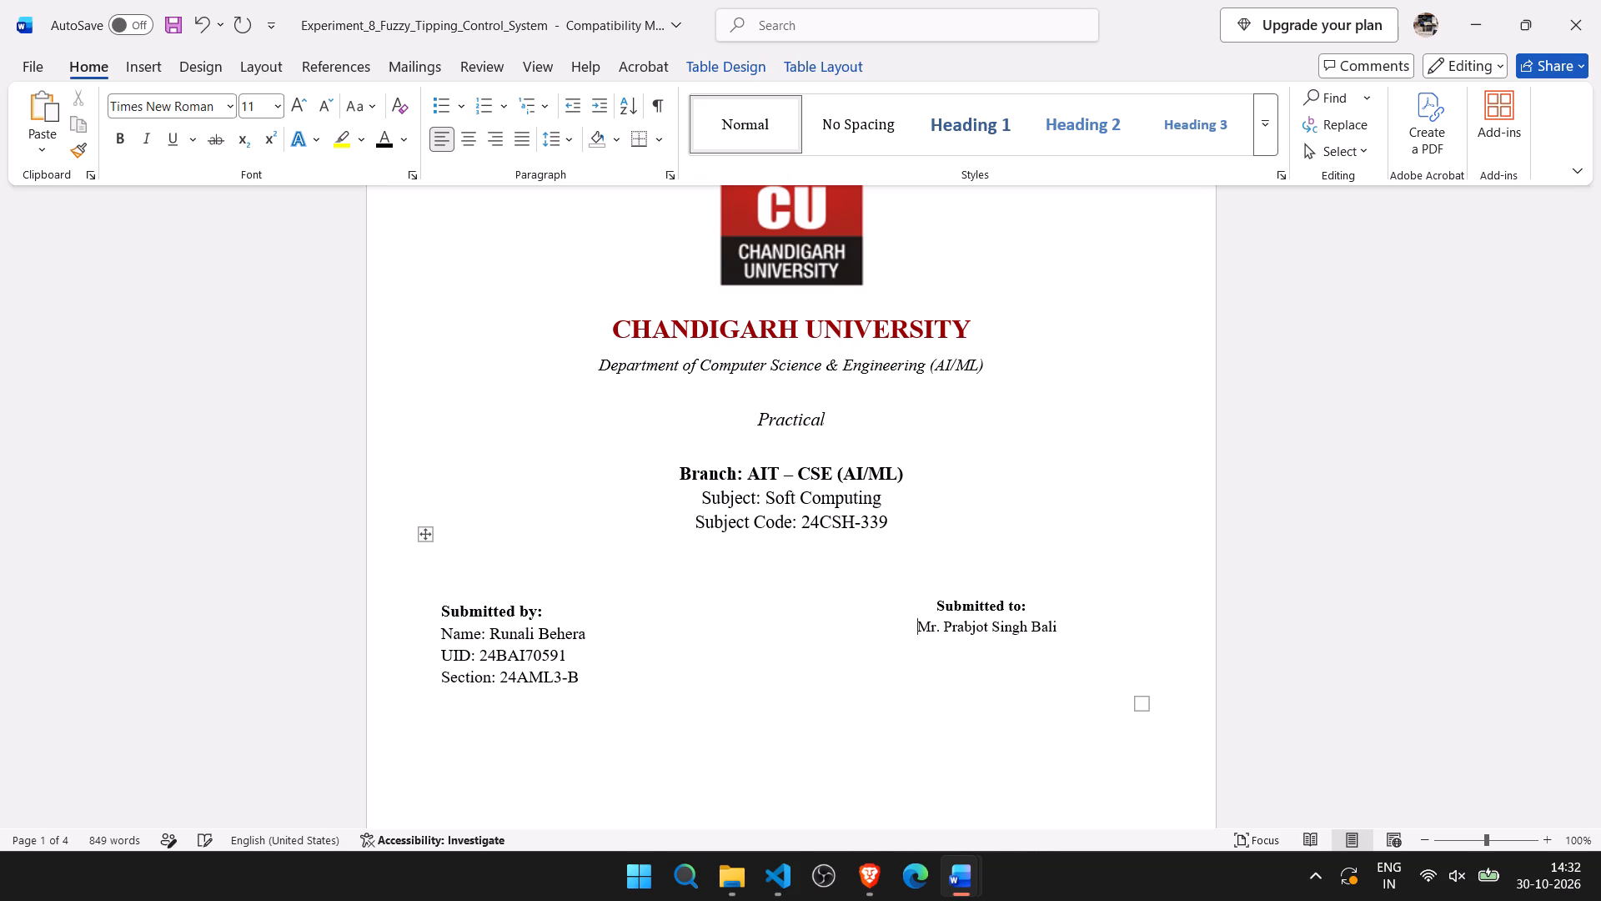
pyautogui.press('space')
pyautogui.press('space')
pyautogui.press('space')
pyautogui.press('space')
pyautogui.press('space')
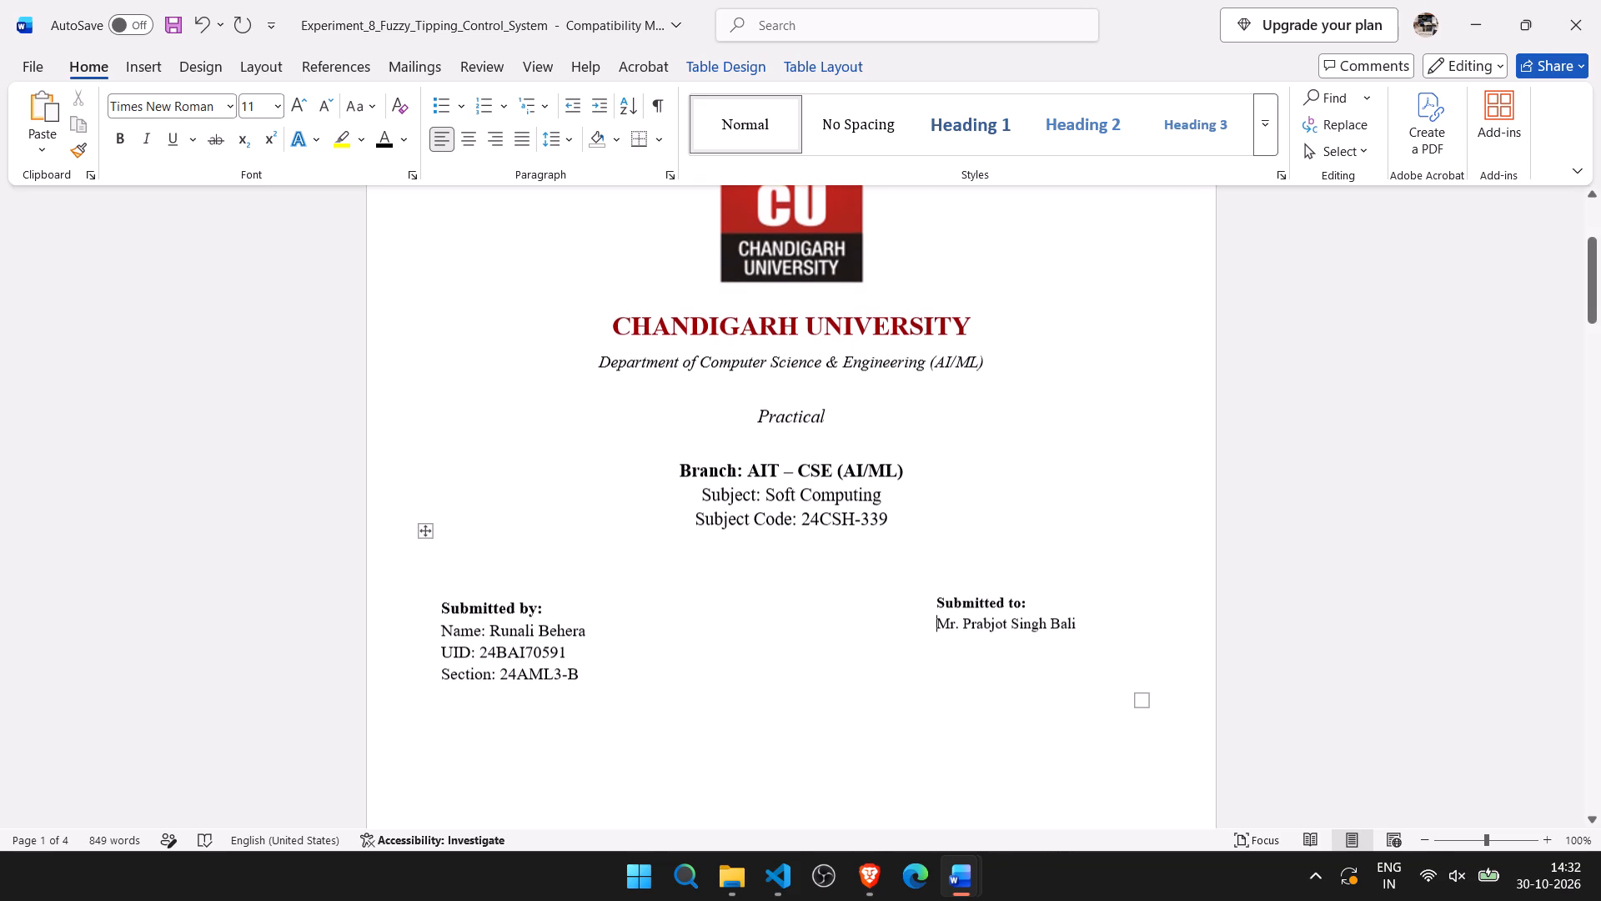
# Set the font size of the "Submitted to:" label and the teacher's name to 12.
pyautogui.moveTo(1088, 623); pyautogui.dragTo(935, 593)
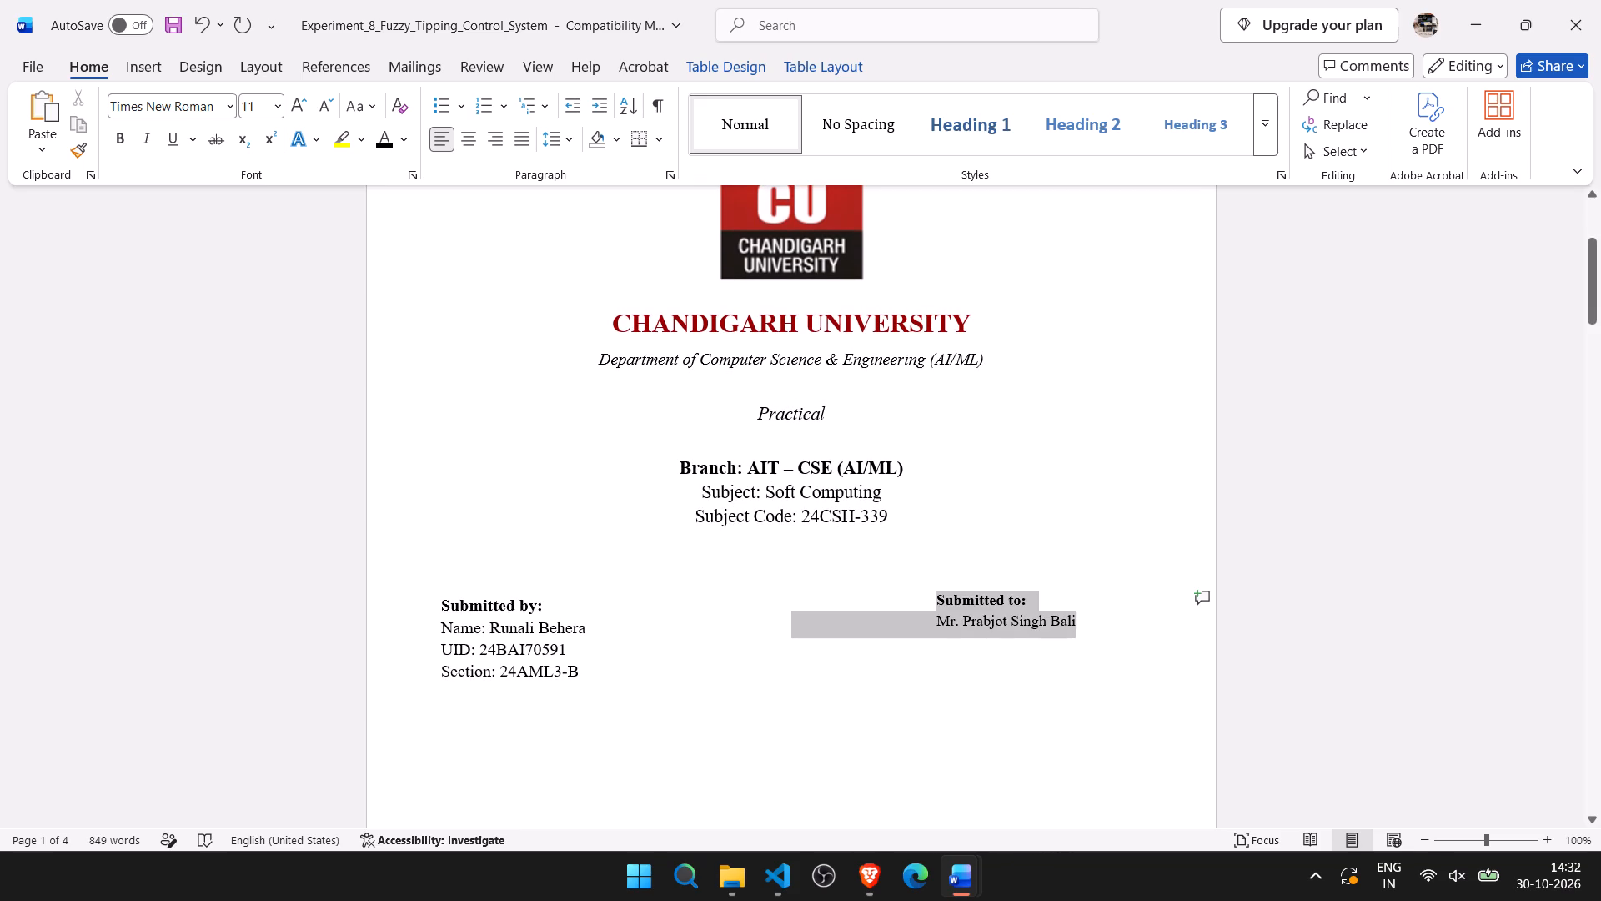
pyautogui.moveTo(935, 593); pyautogui.dragTo(934, 594)
pyautogui.click(1061, 630)
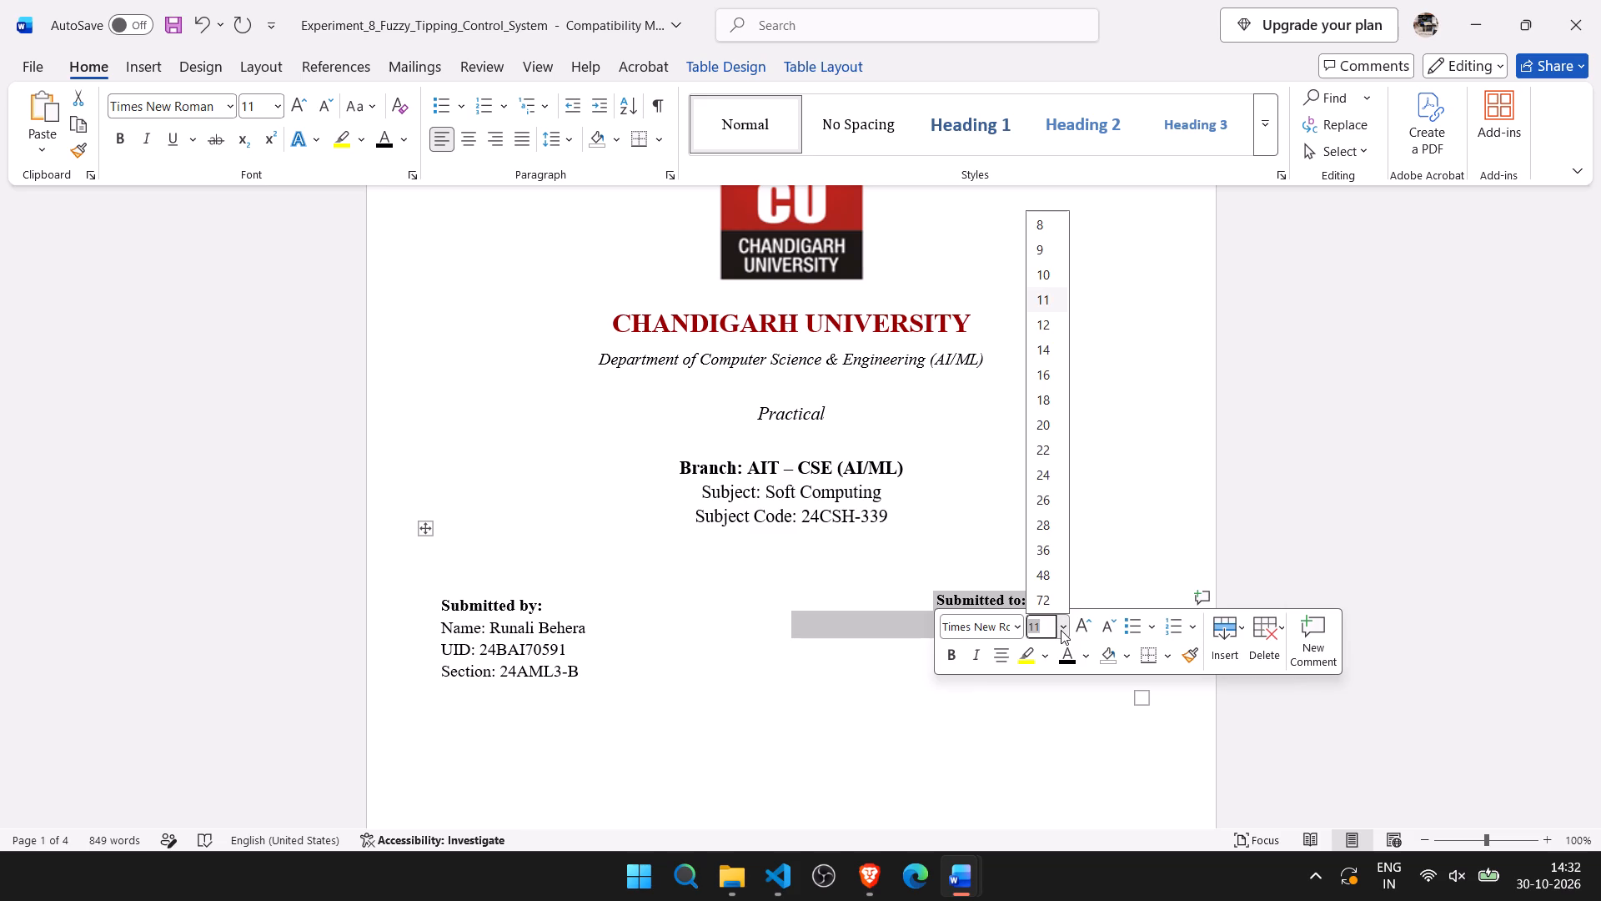
pyautogui.click(1041, 330)
pyautogui.click(1040, 493)
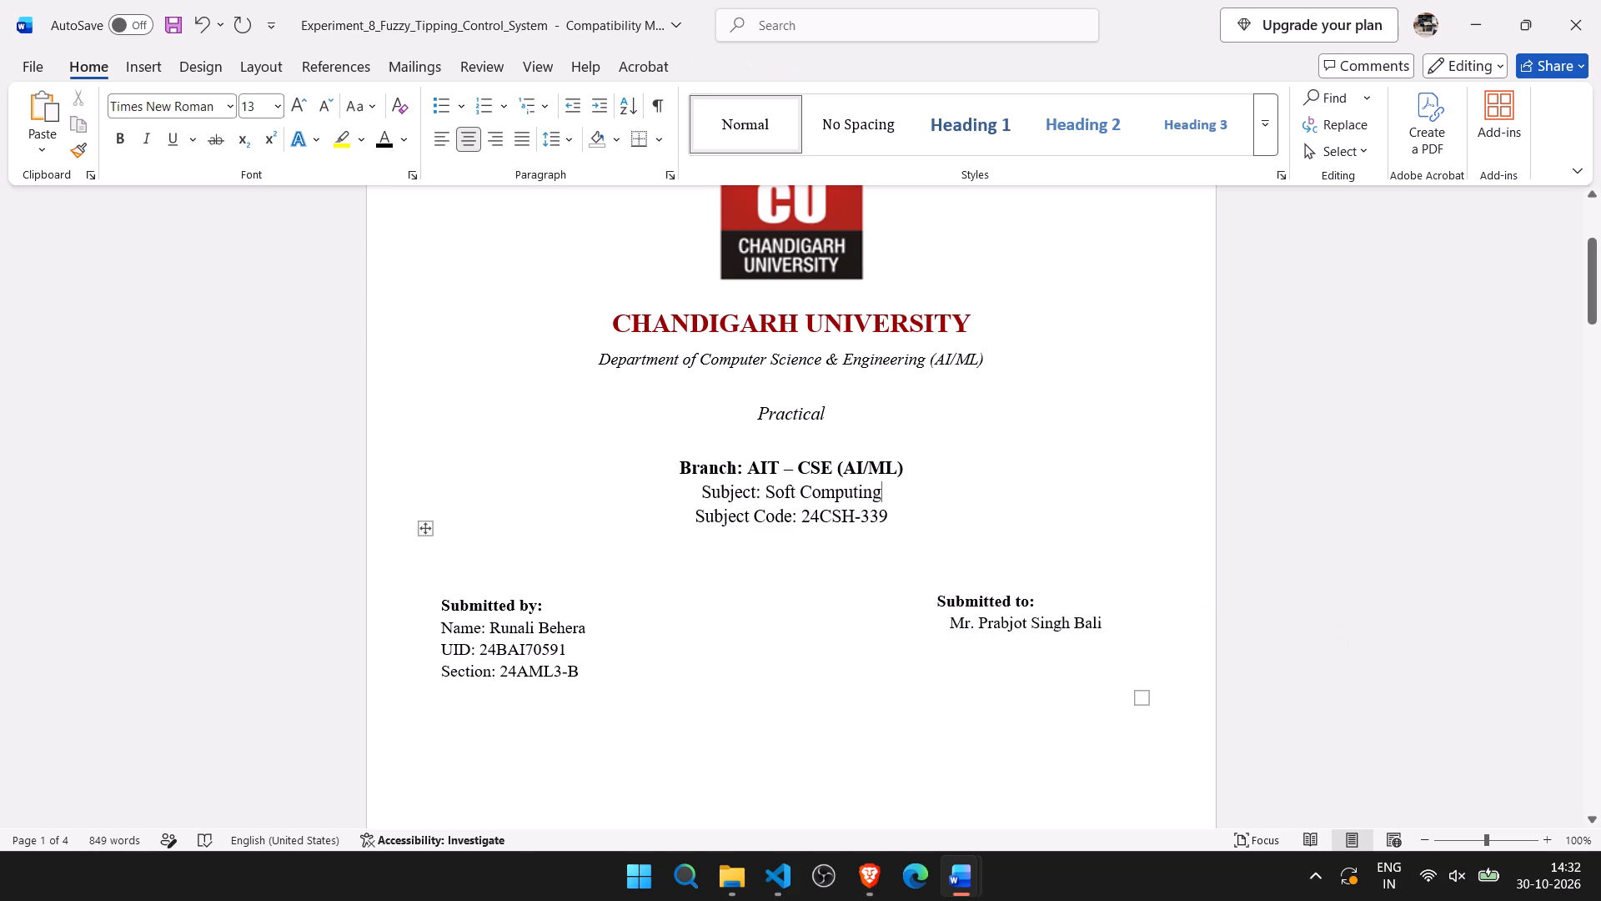
# Remove three extra spaces before the teacher's name so it lines up with "Submitted to:" again.
pyautogui.click(950, 626)
pyautogui.press('BackSpace')
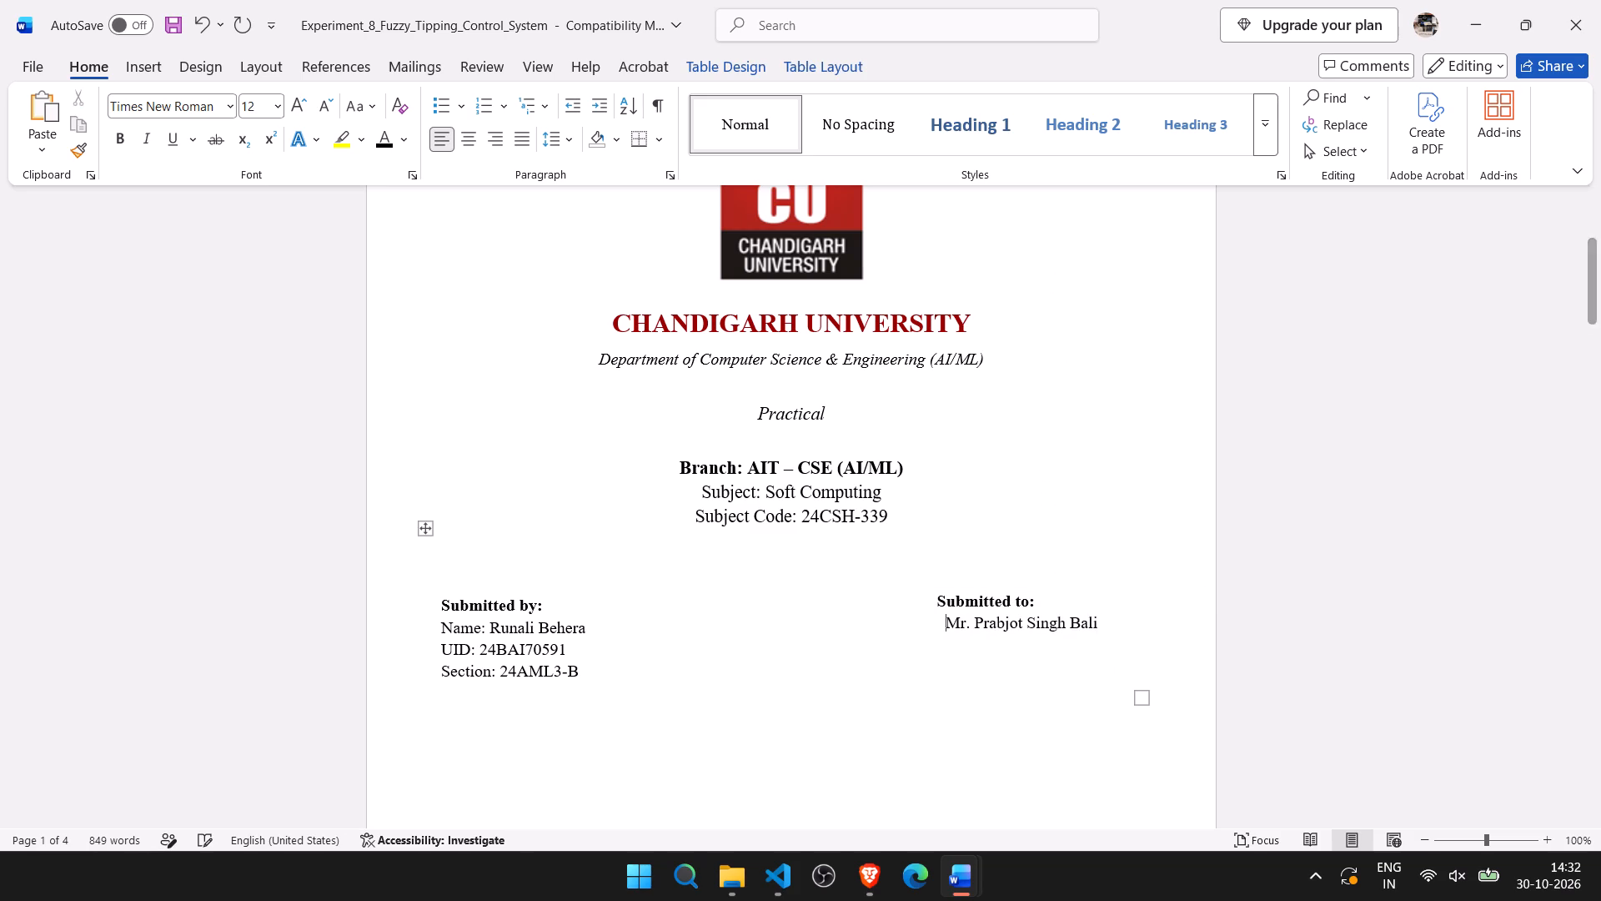
pyautogui.press('BackSpace')
pyautogui.press('BackSpace')
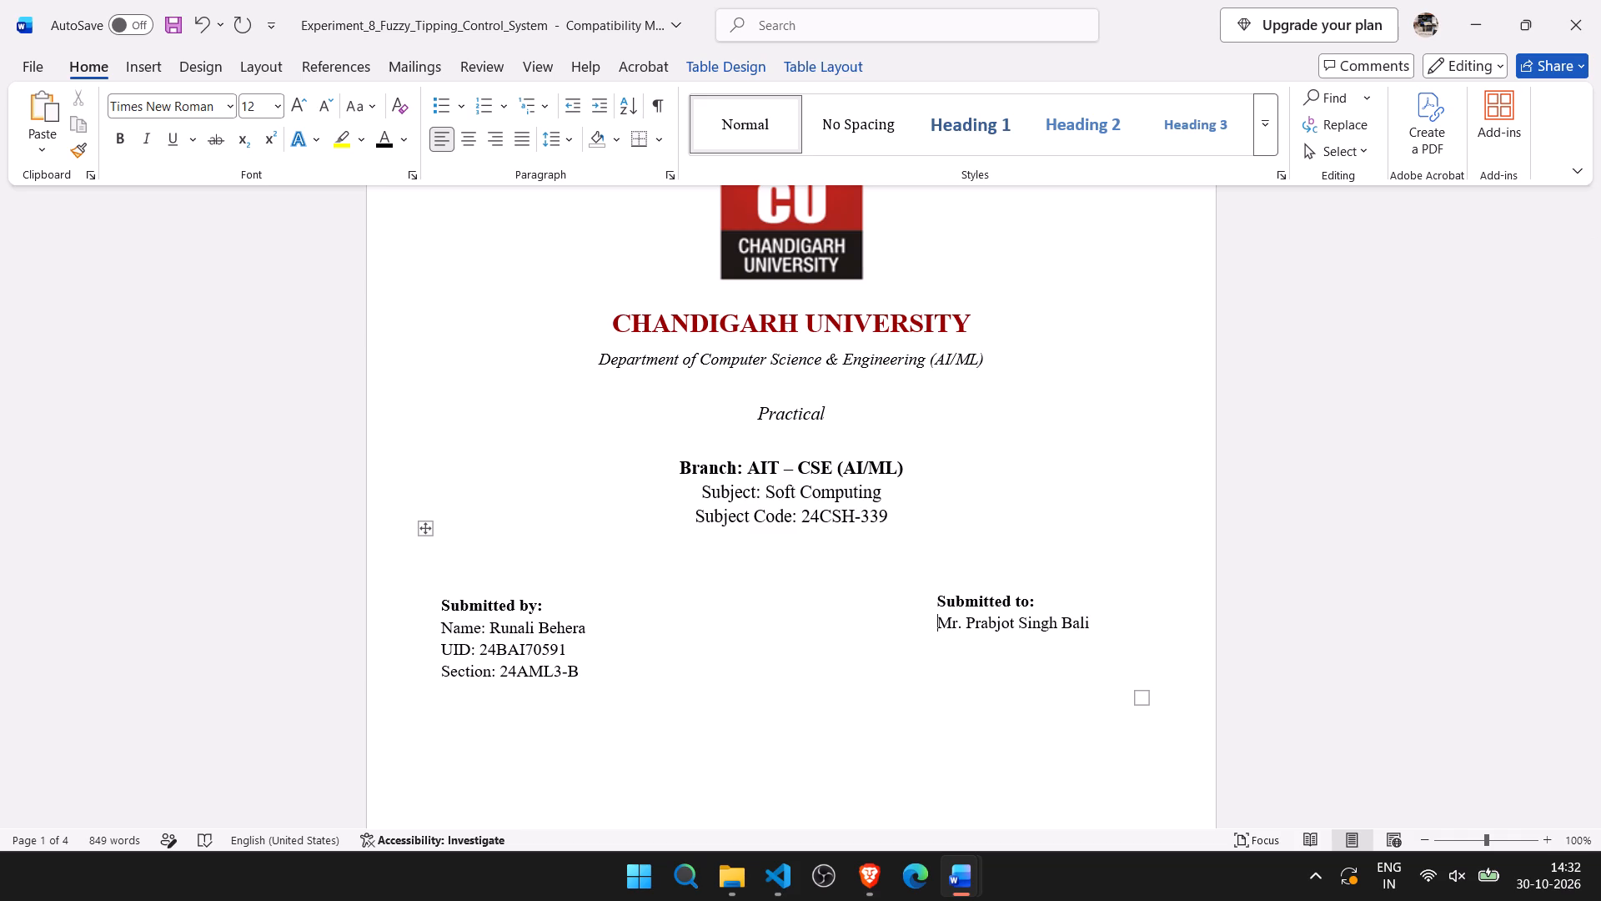
pyautogui.click(940, 606)
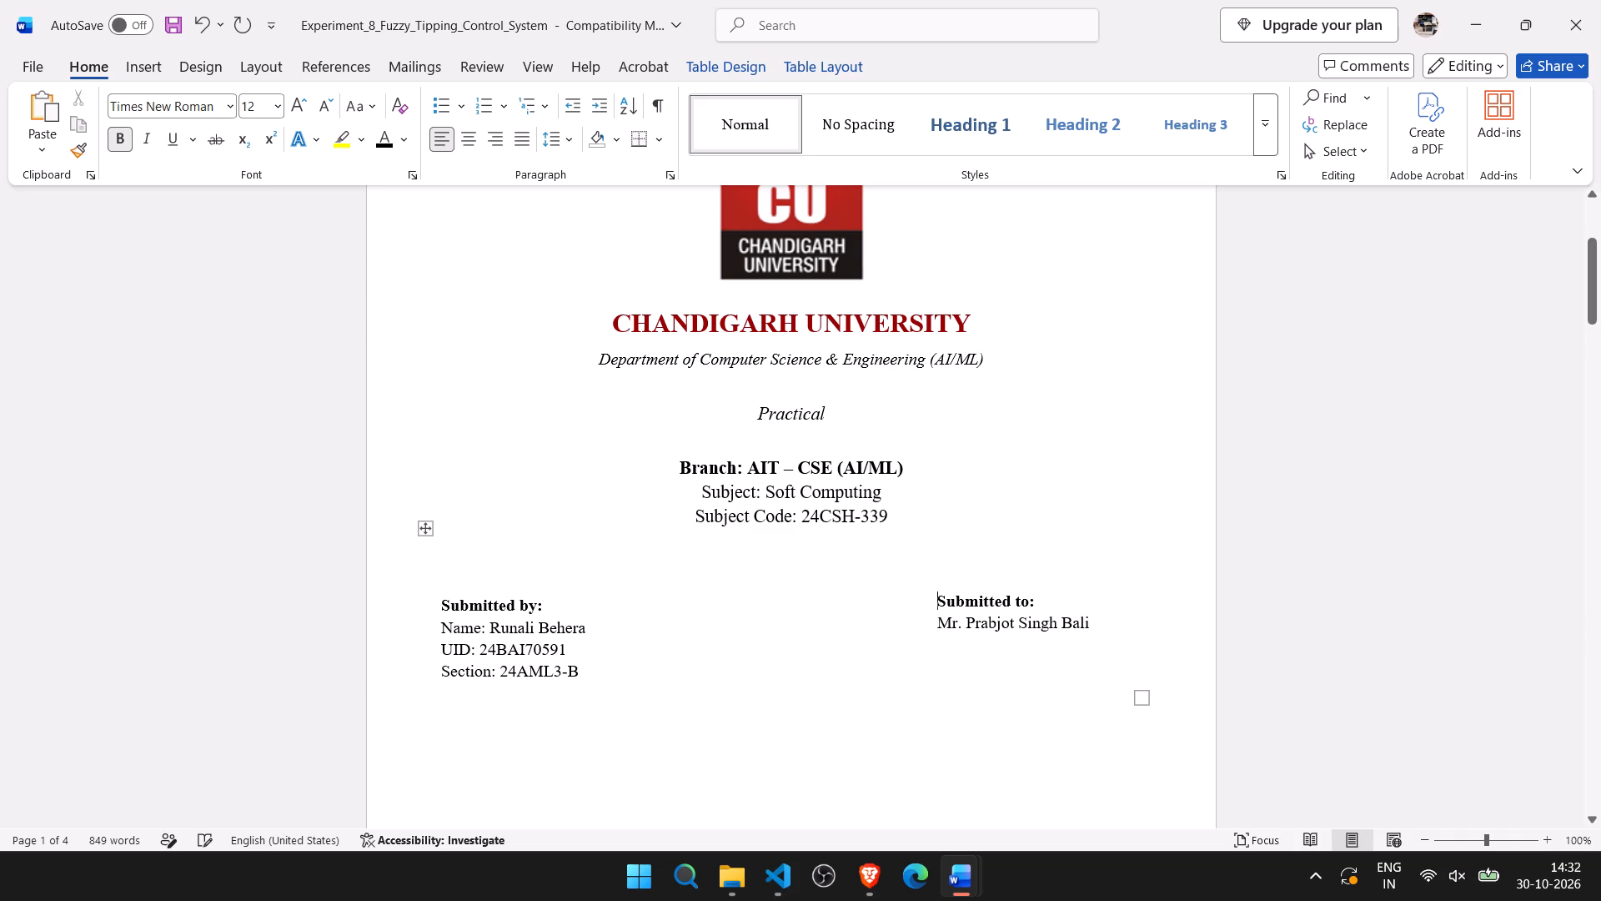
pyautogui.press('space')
pyautogui.press('BackSpace')
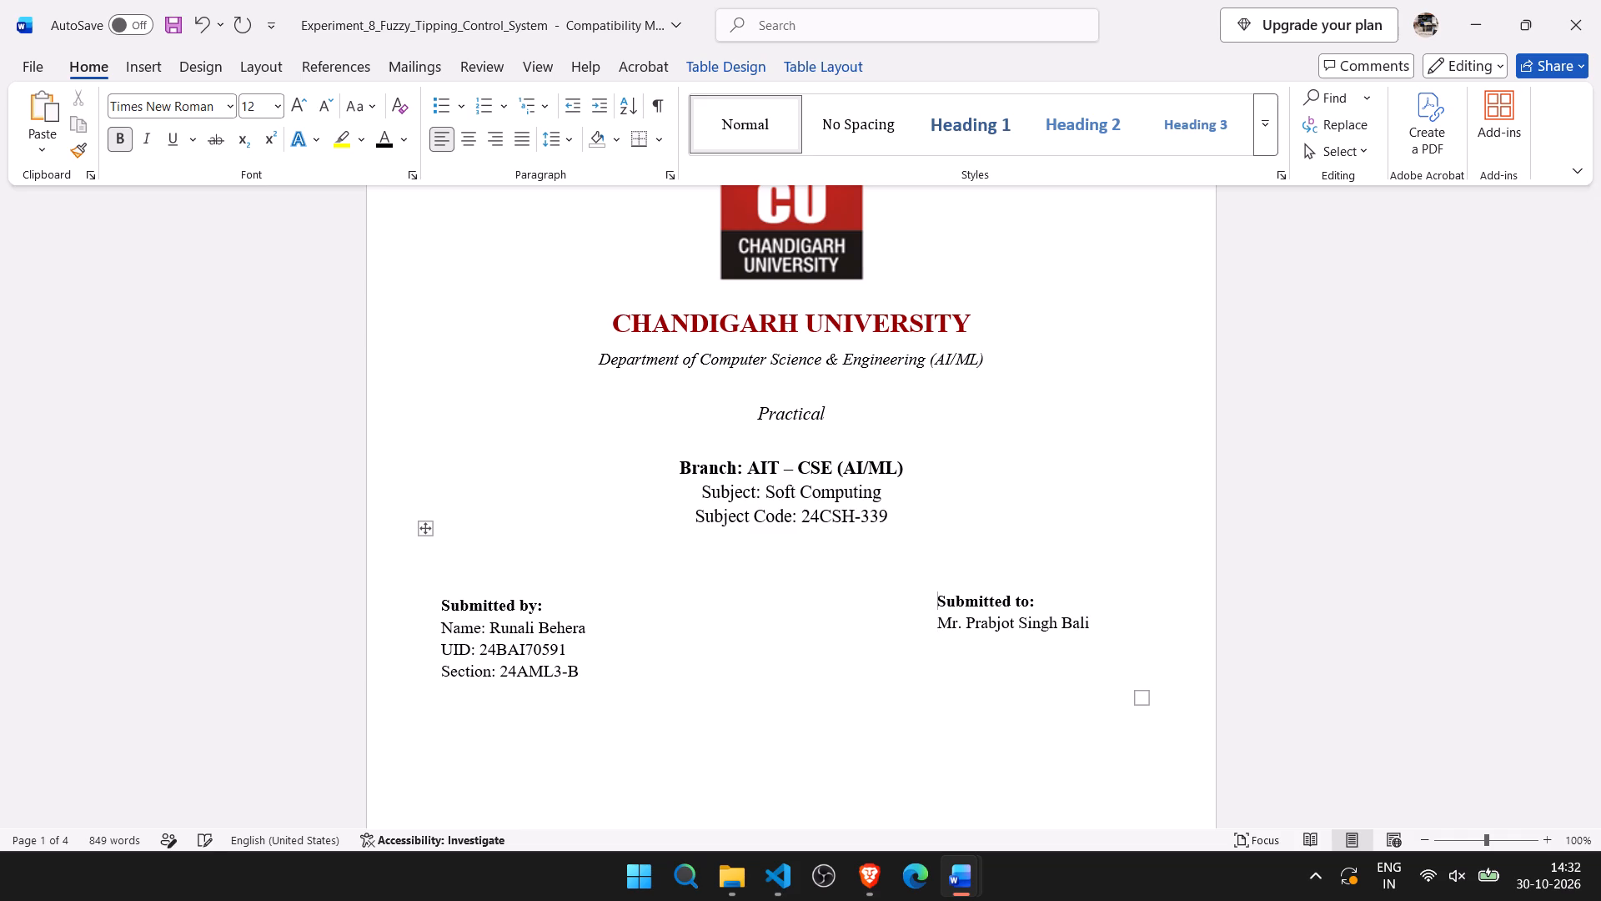
# Delete the subtitle "Implementation of a Fuzzy Control System: Tipping Problem" below the EXPERIMENT – 8 heading on page 2.
pyautogui.scroll(-2, 940, 606)
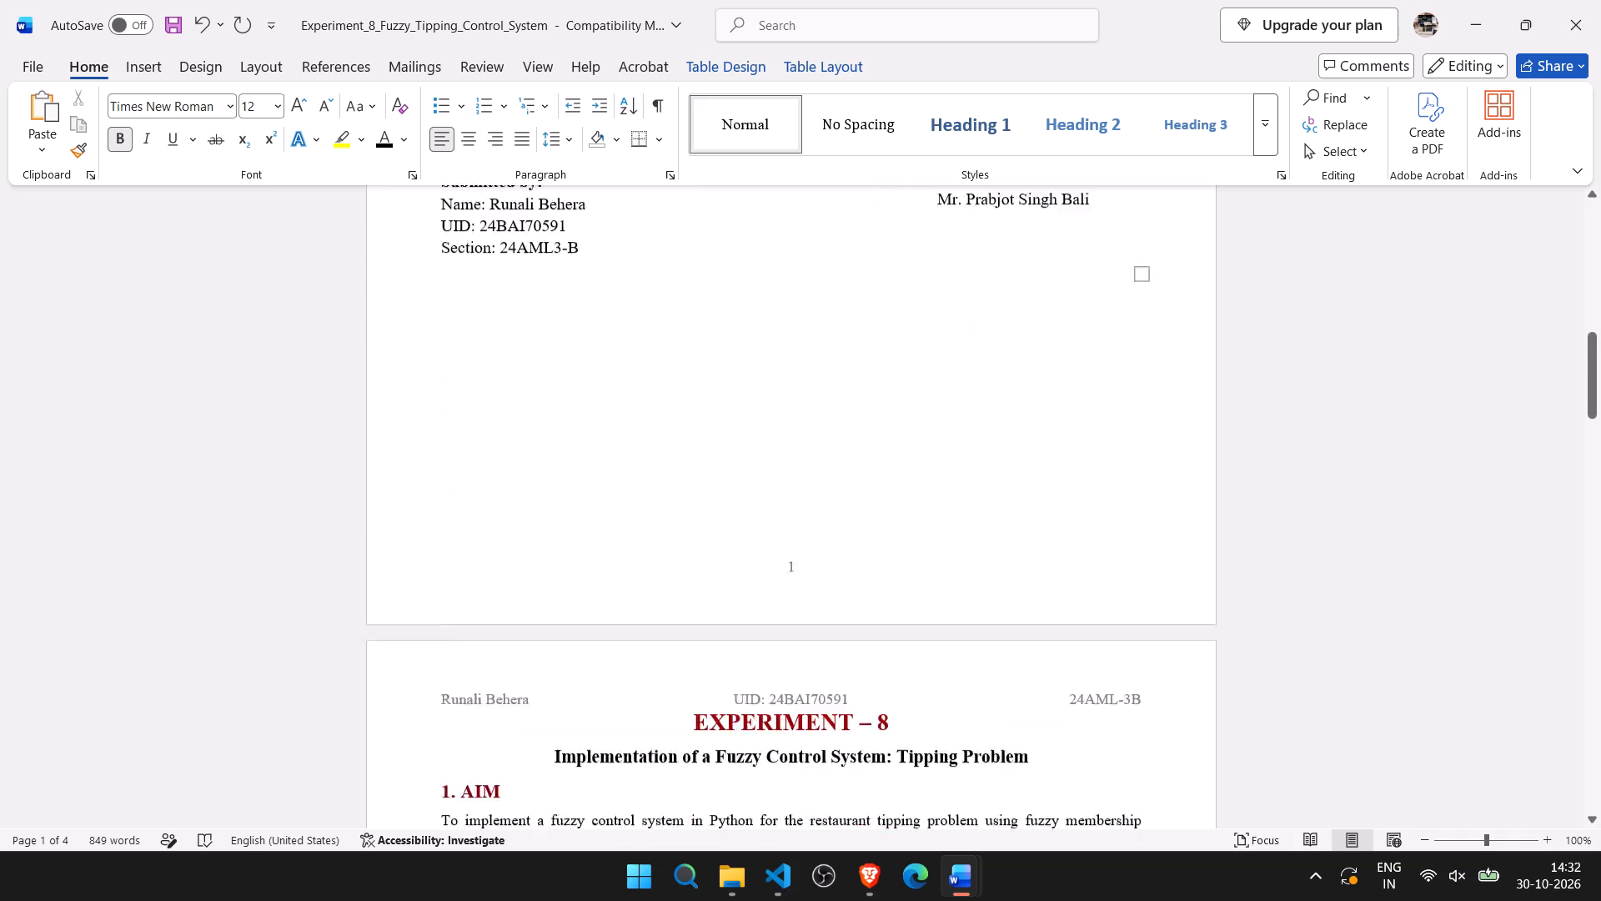
pyautogui.scroll(-2, 940, 606)
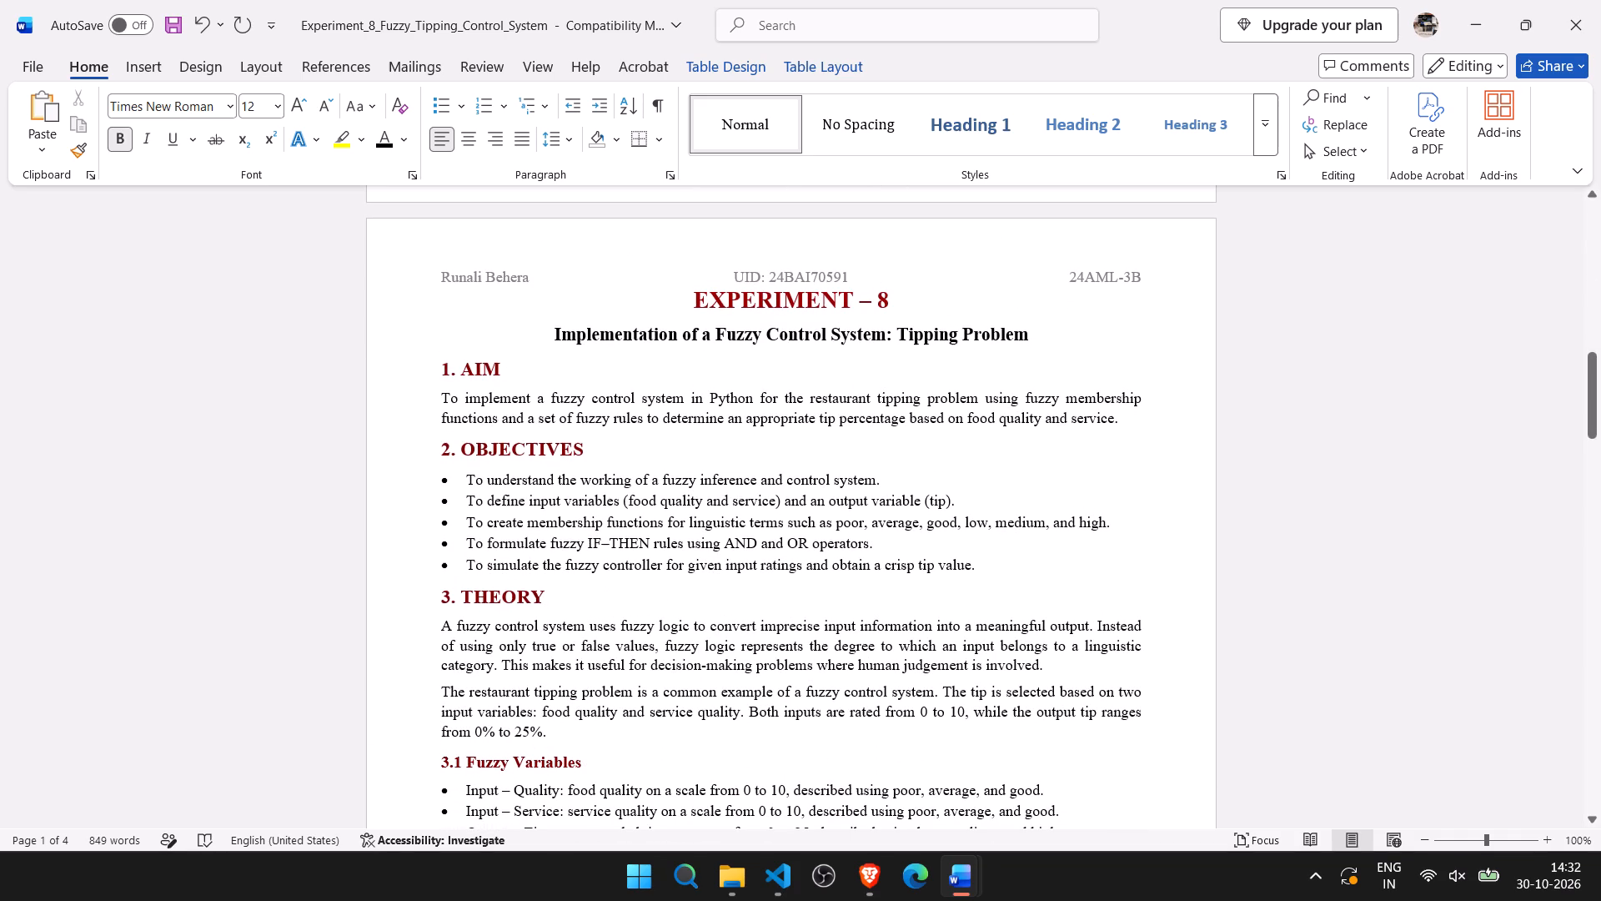
pyautogui.moveTo(1027, 328); pyautogui.dragTo(545, 325)
pyautogui.press('BackSpace')
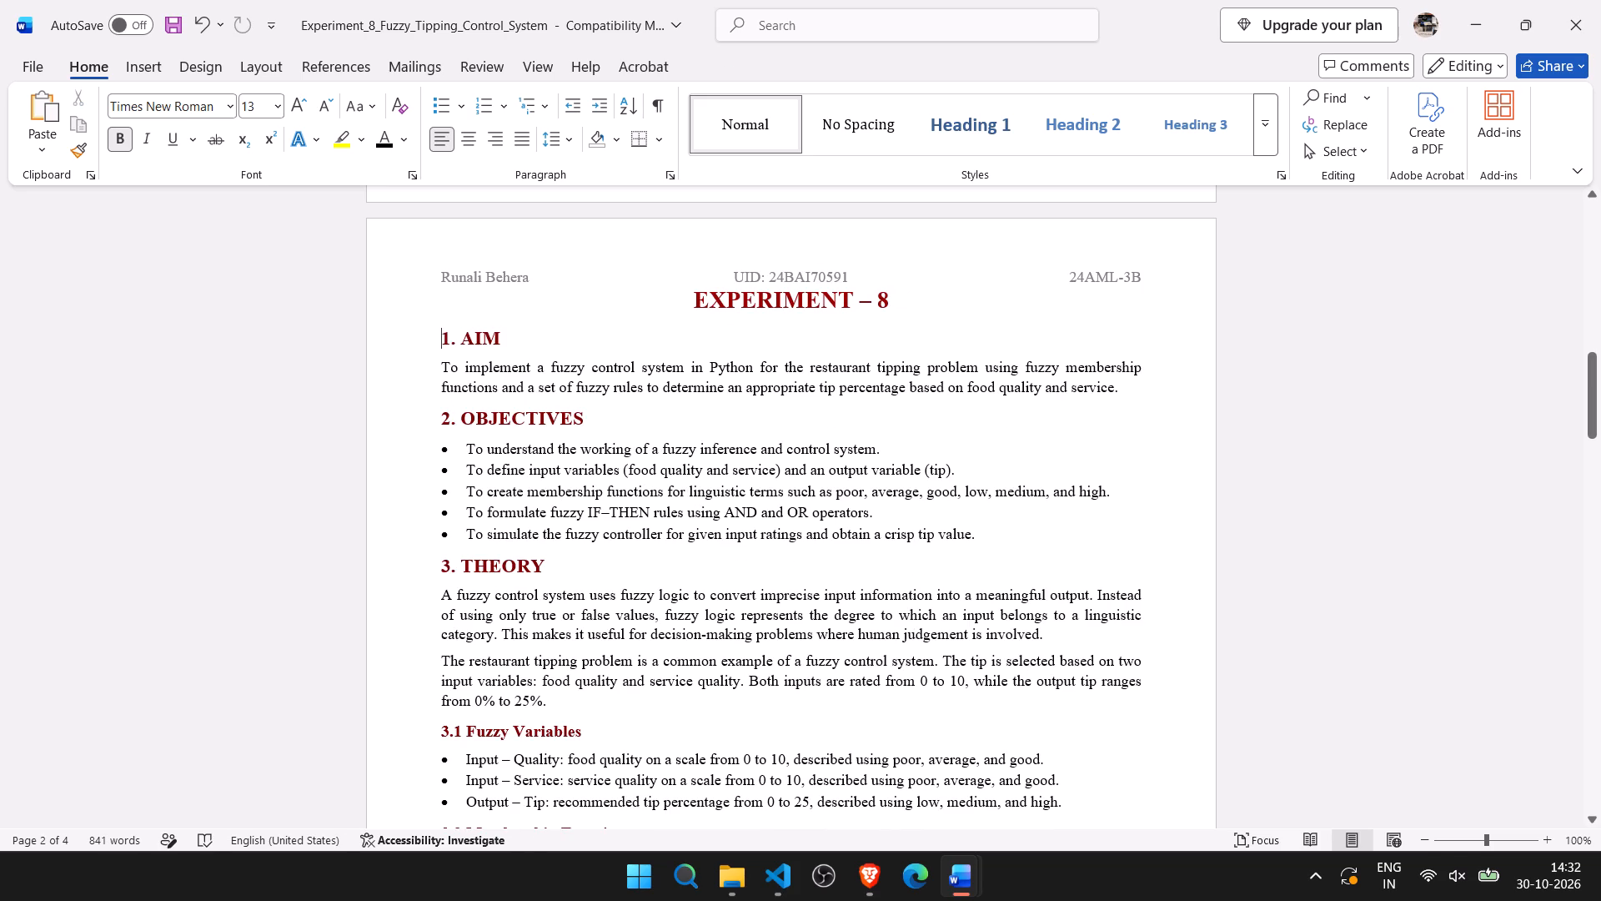
# Select the "EXPERIMENT – 8" heading on page 2.
pyautogui.moveTo(931, 292); pyautogui.dragTo(667, 301)
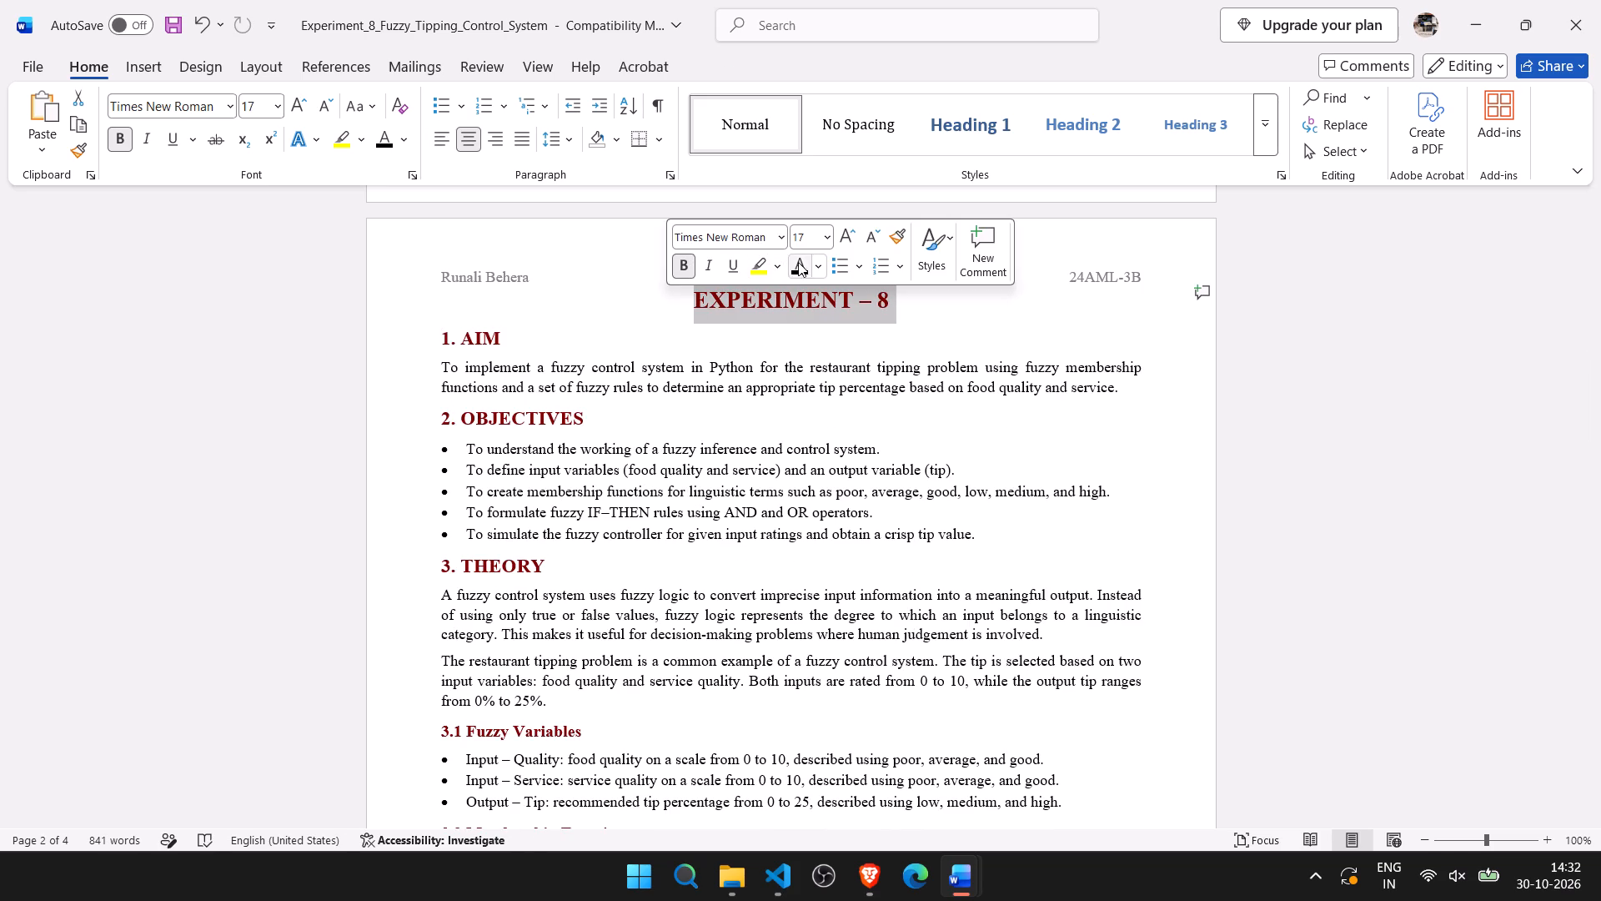
# Set the font colour of the selected "EXPERIMENT – 8" heading to black.
pyautogui.click(795, 264)
# Format the "1. AIM" heading as 14 pt bold text with a black font colour.
pyautogui.click(527, 341)
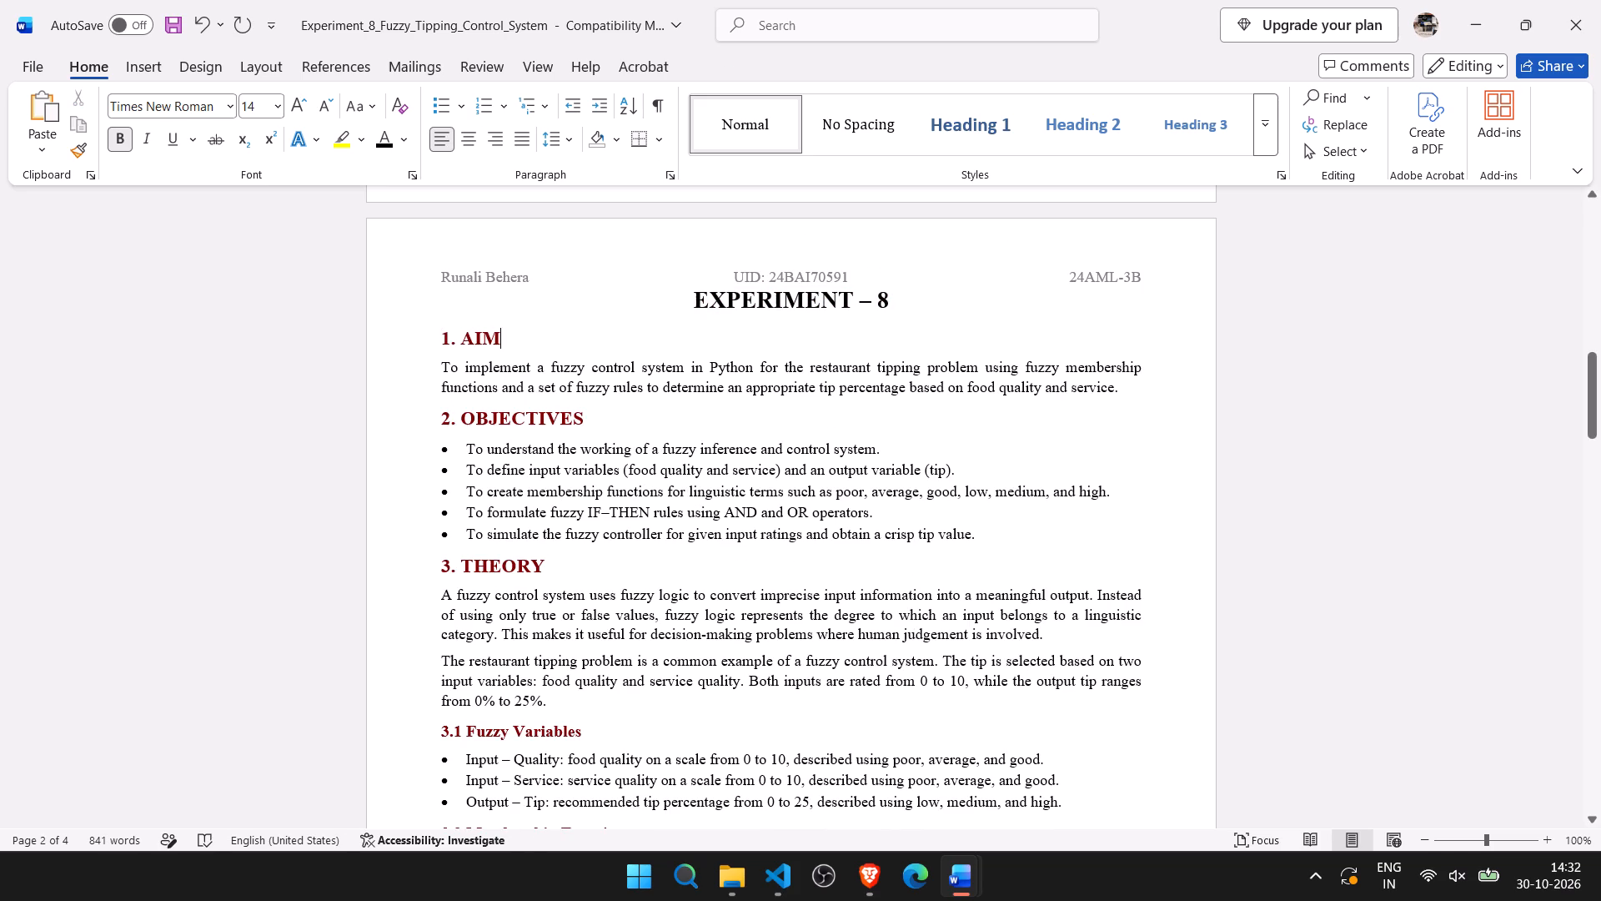
pyautogui.moveTo(516, 339); pyautogui.dragTo(443, 330)
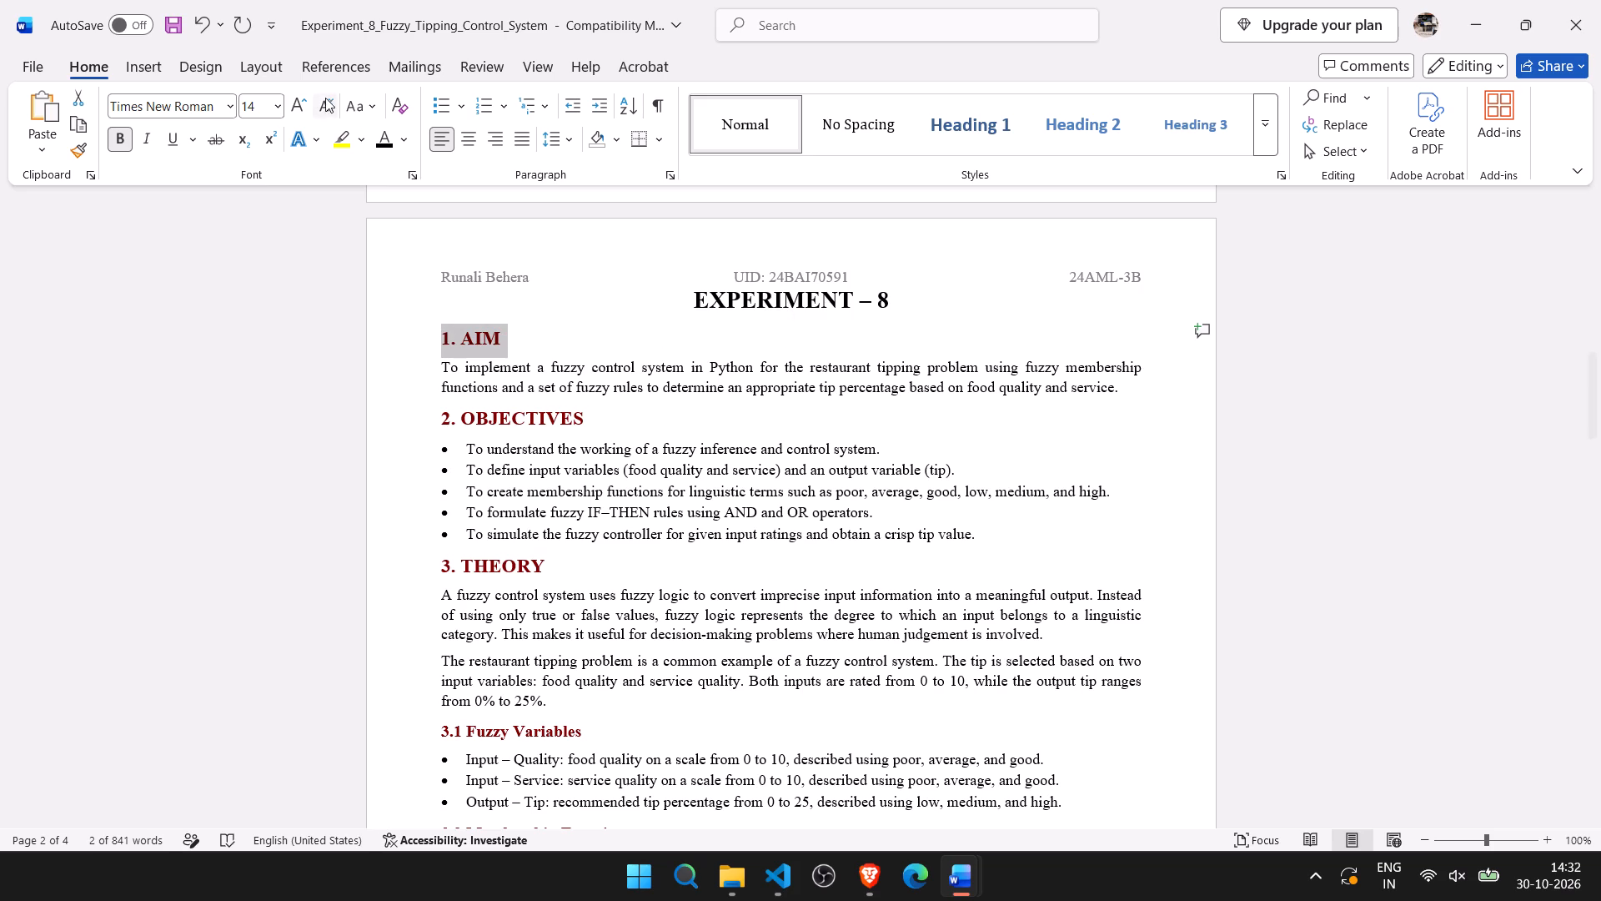
pyautogui.click(279, 101)
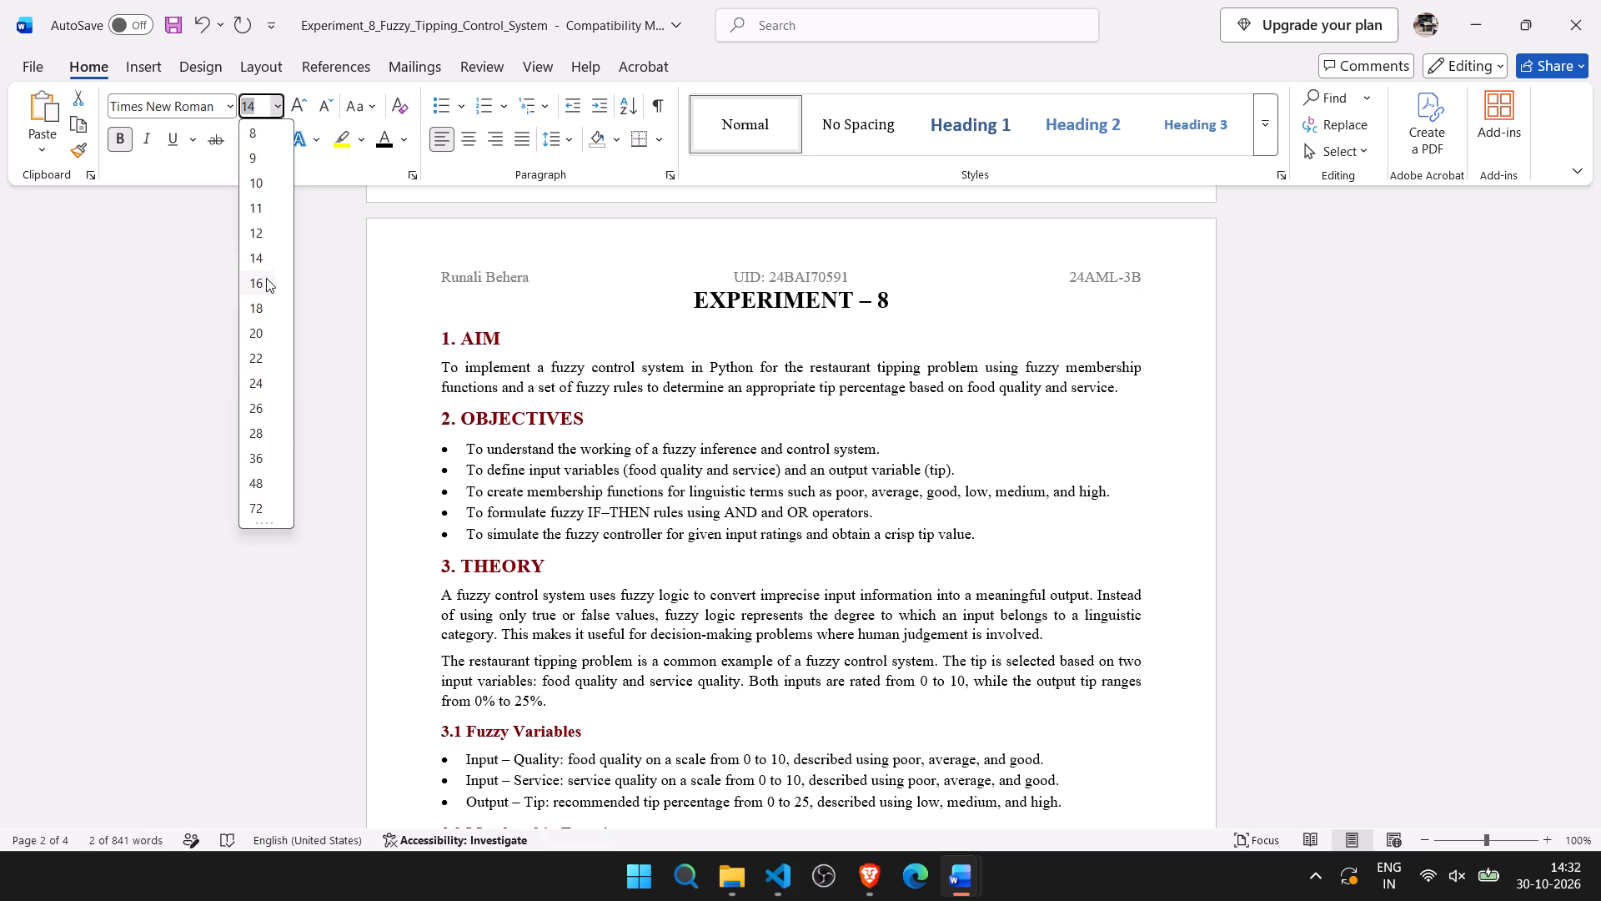
pyautogui.click(259, 256)
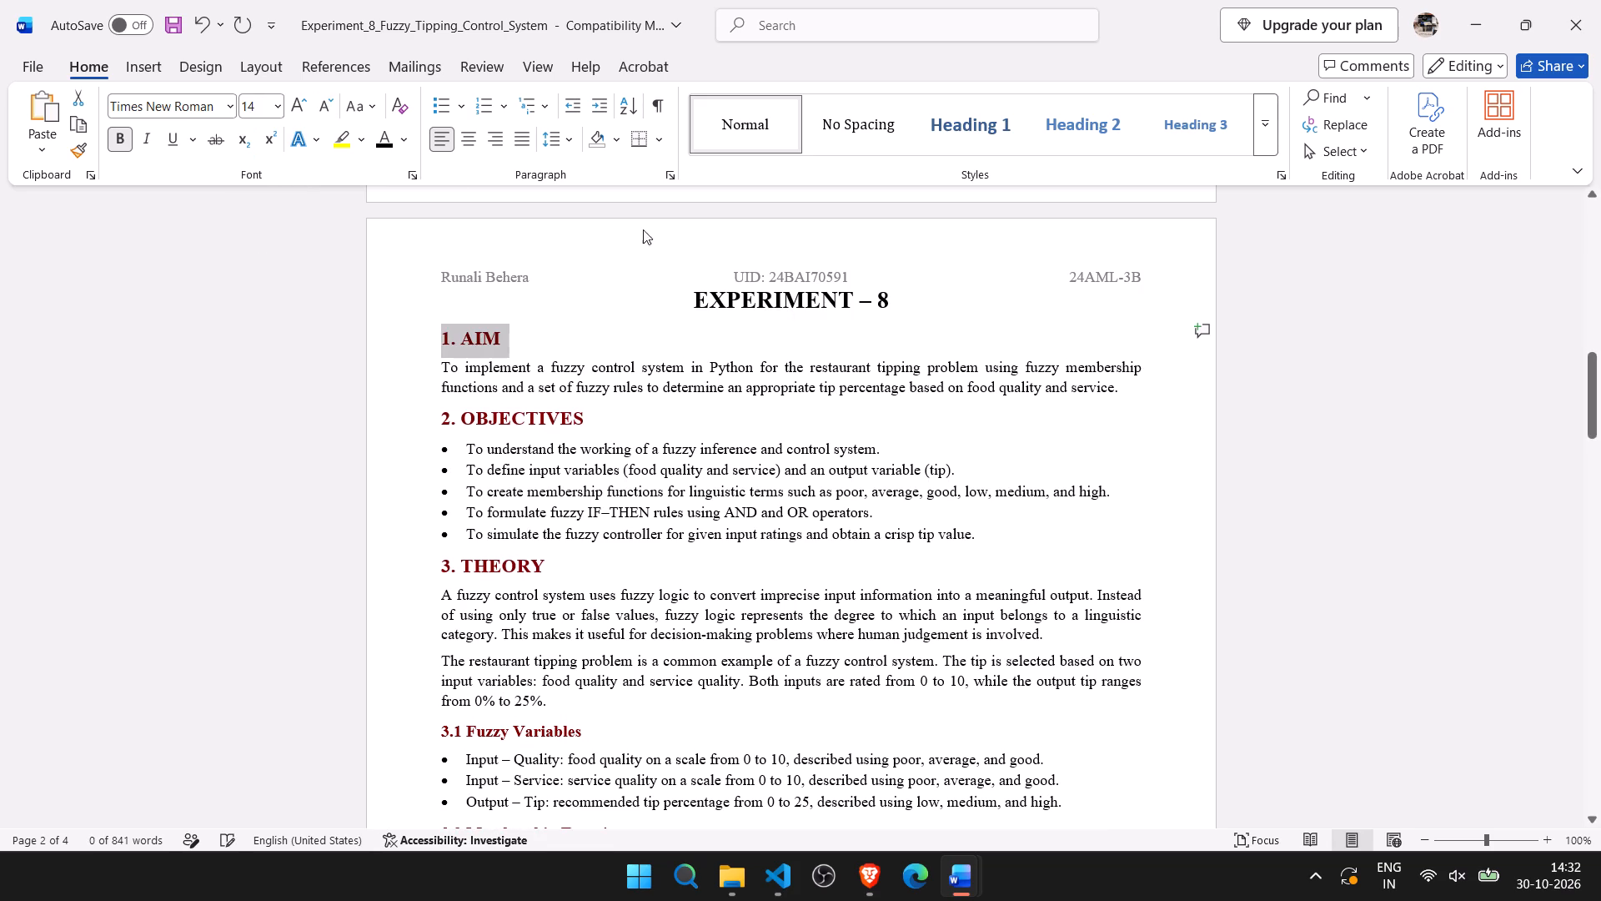
pyautogui.click(117, 136)
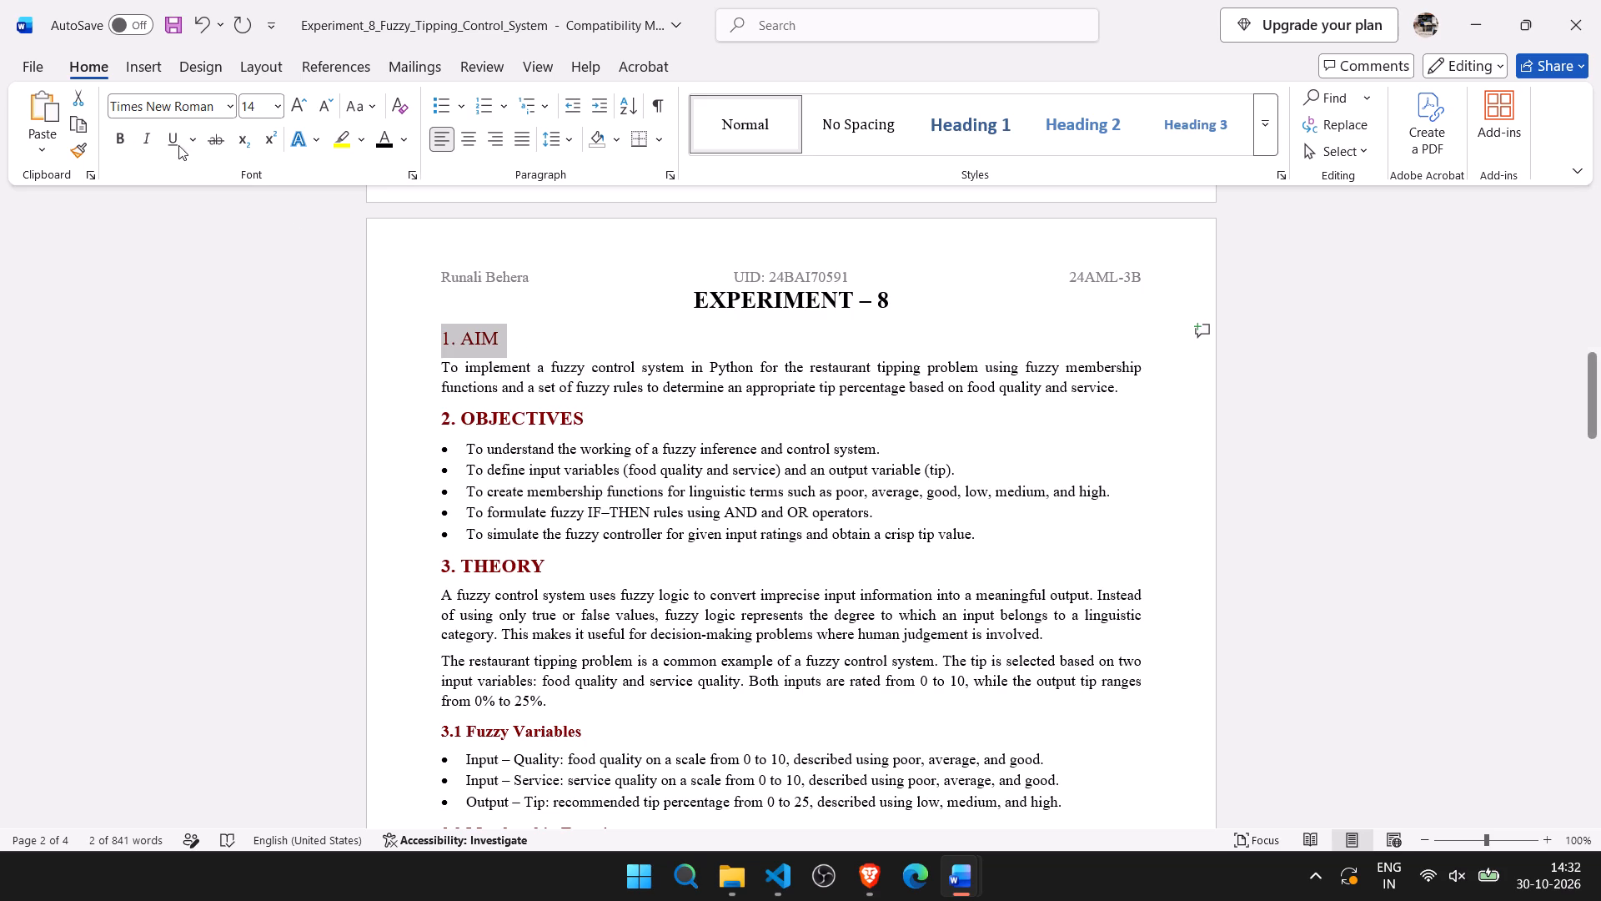
pyautogui.click(128, 141)
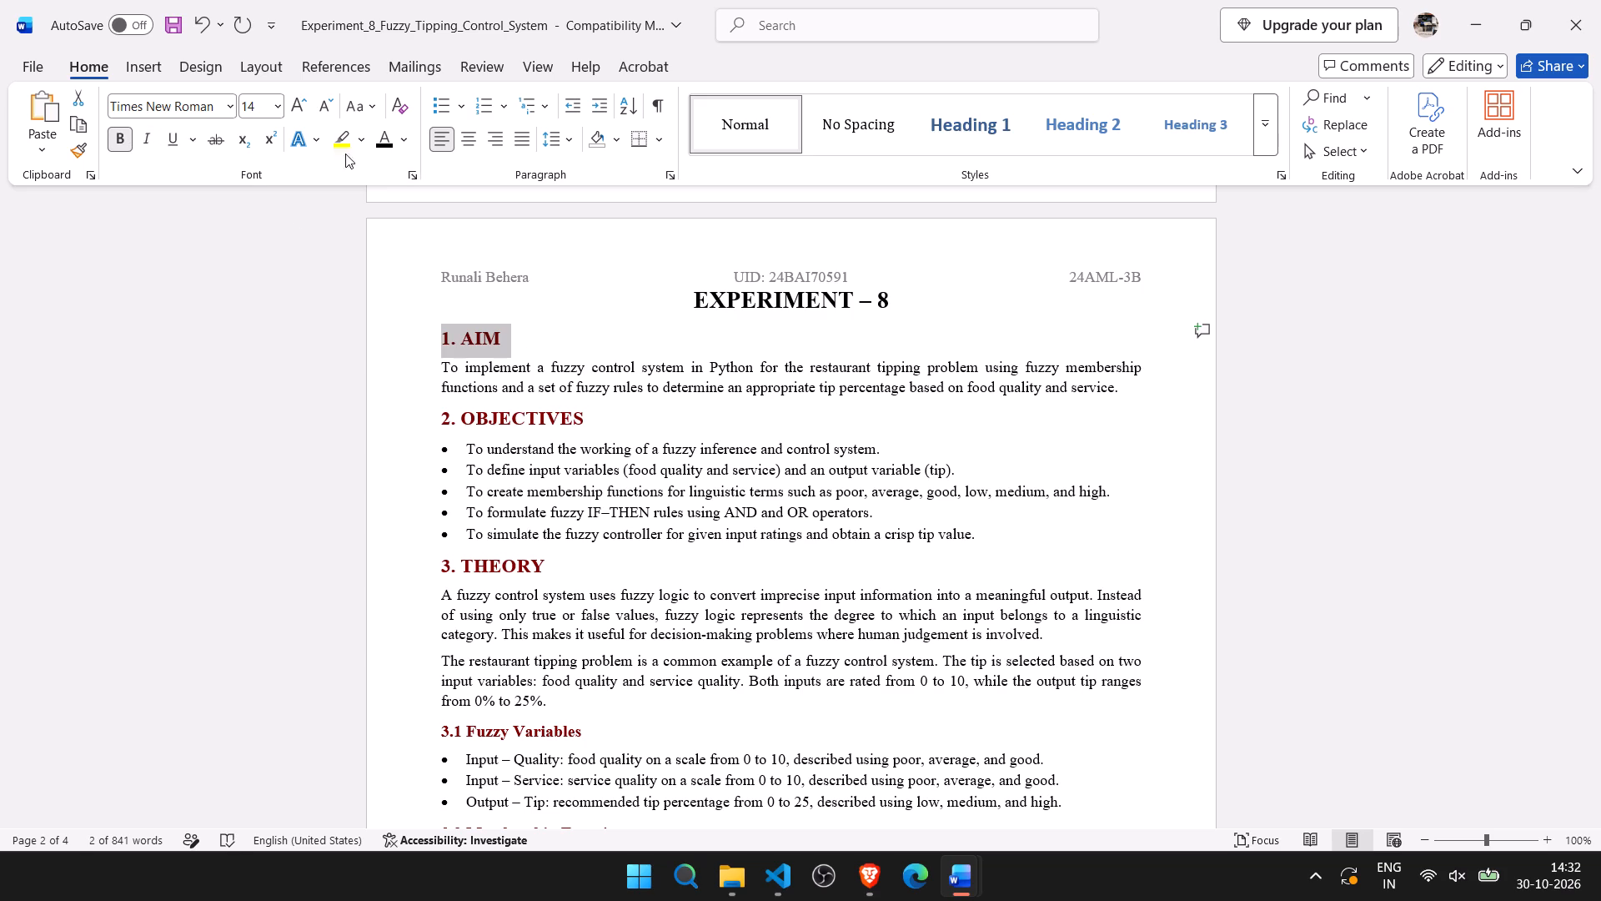
pyautogui.click(379, 143)
pyautogui.click(728, 306)
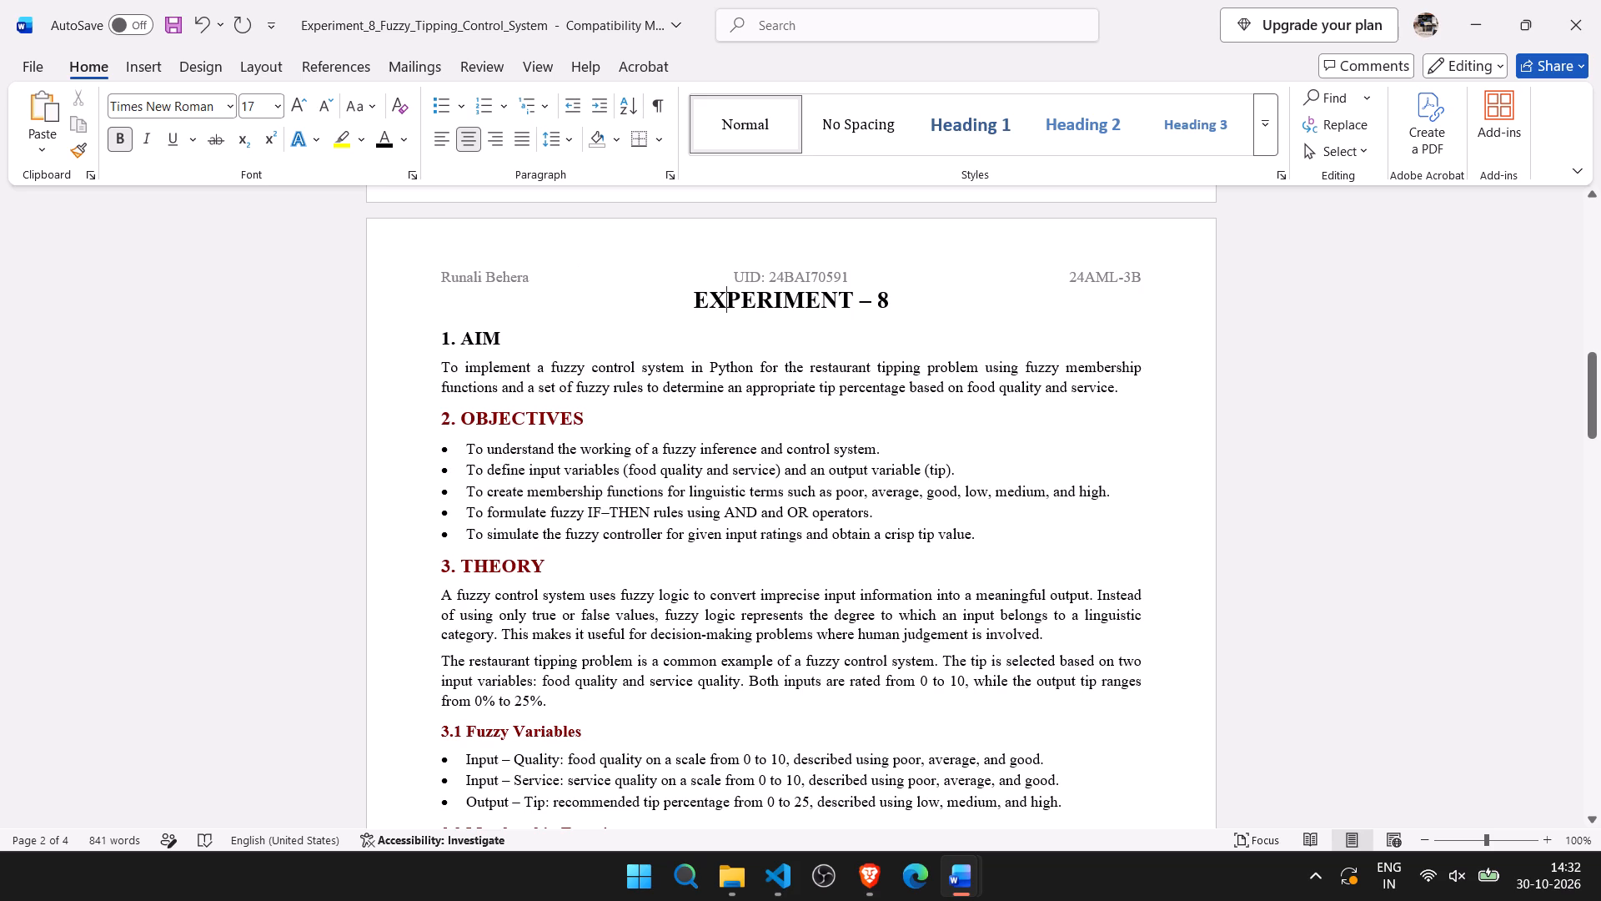
# Set the font size of the paragraph under the "1. AIM" heading to 12.
pyautogui.click(534, 366)
pyautogui.moveTo(439, 368); pyautogui.dragTo(1132, 389)
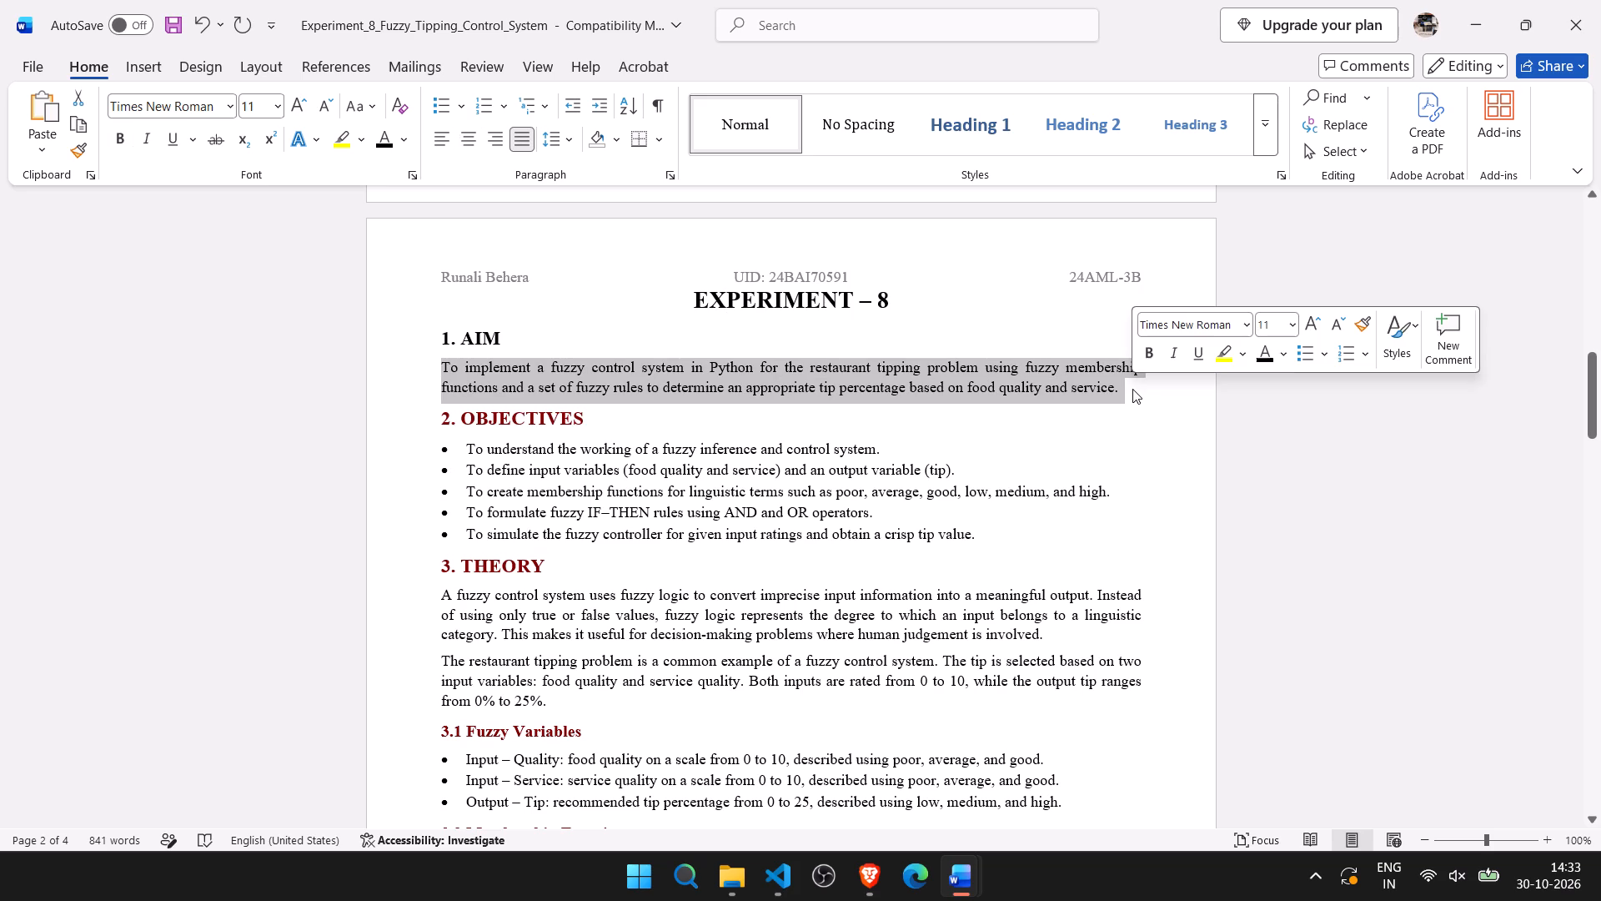
pyautogui.rightClick(1292, 329)
pyautogui.click(1288, 325)
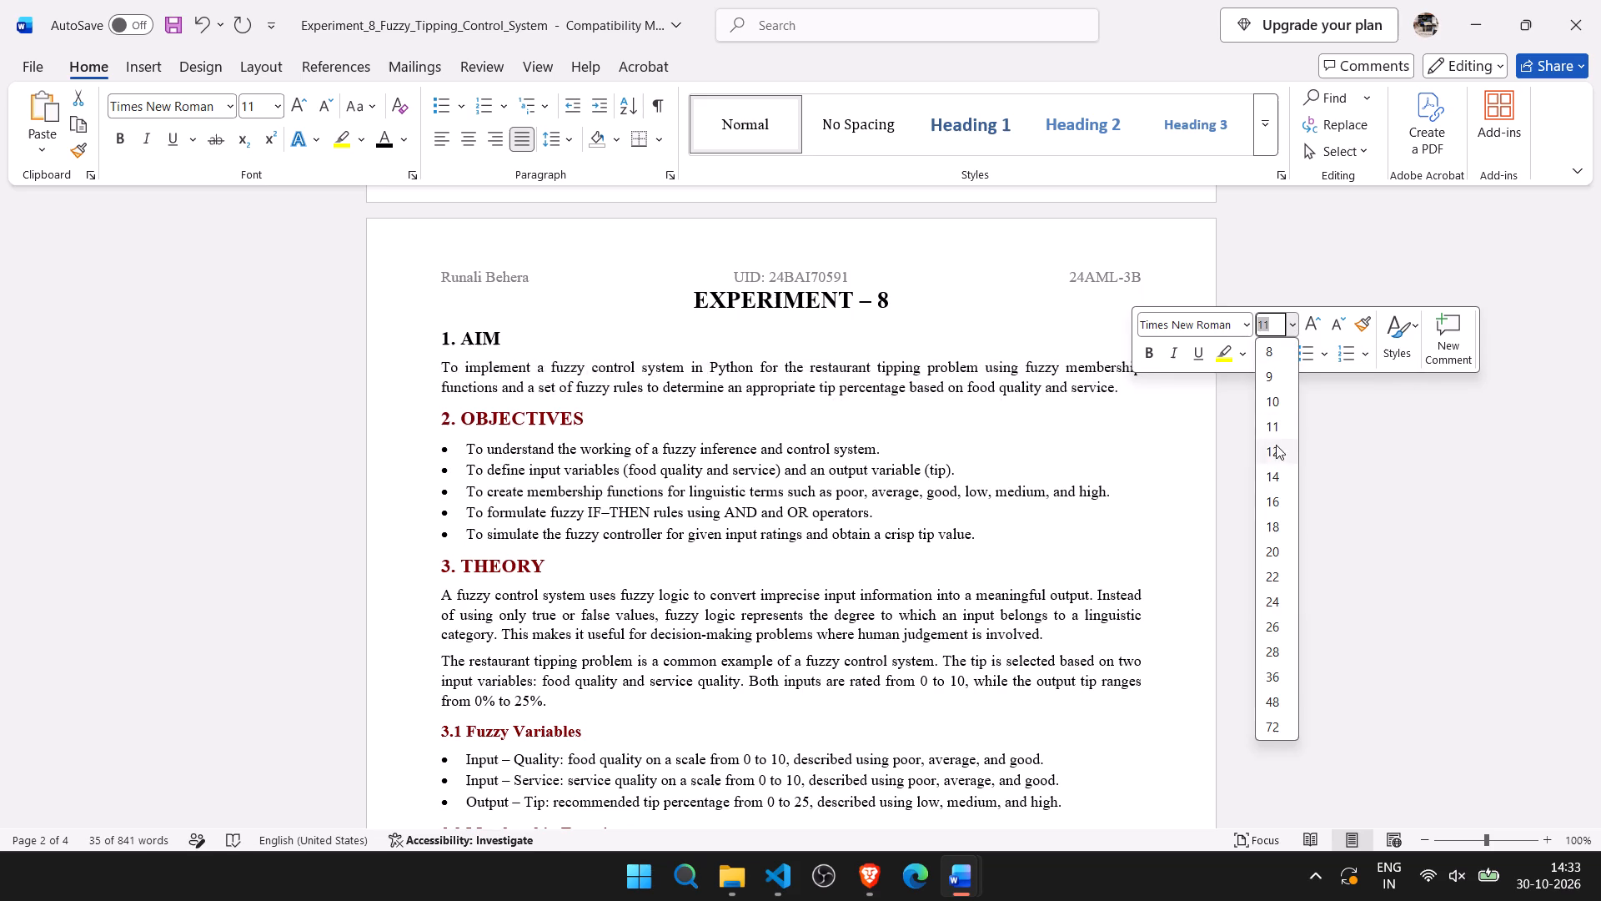
pyautogui.click(1274, 452)
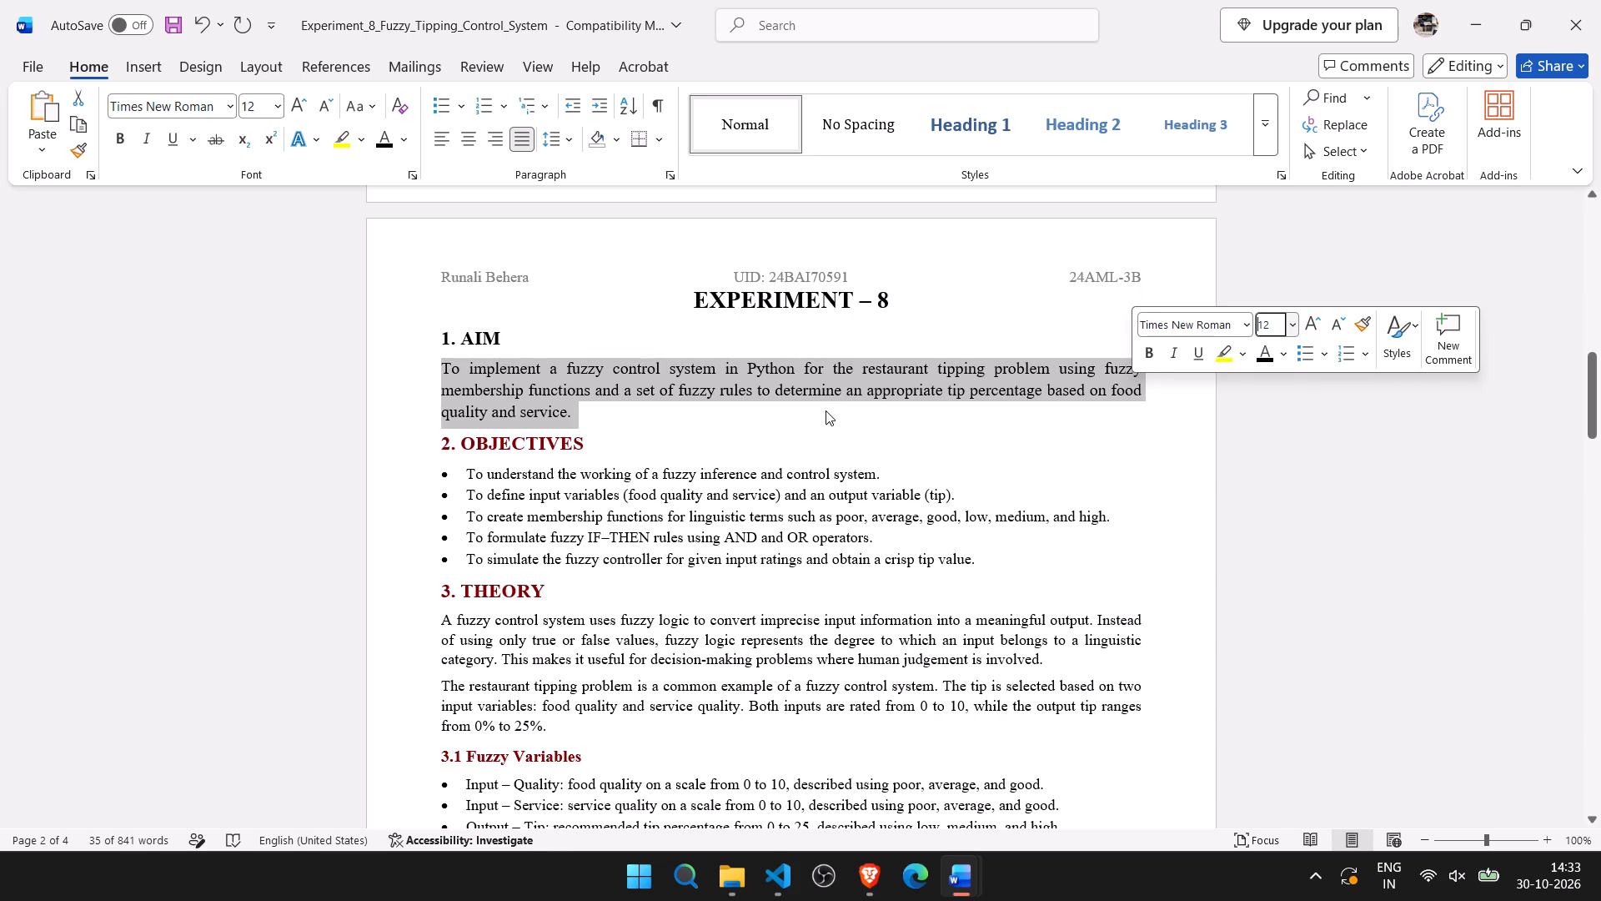
pyautogui.click(822, 410)
pyautogui.click(490, 344)
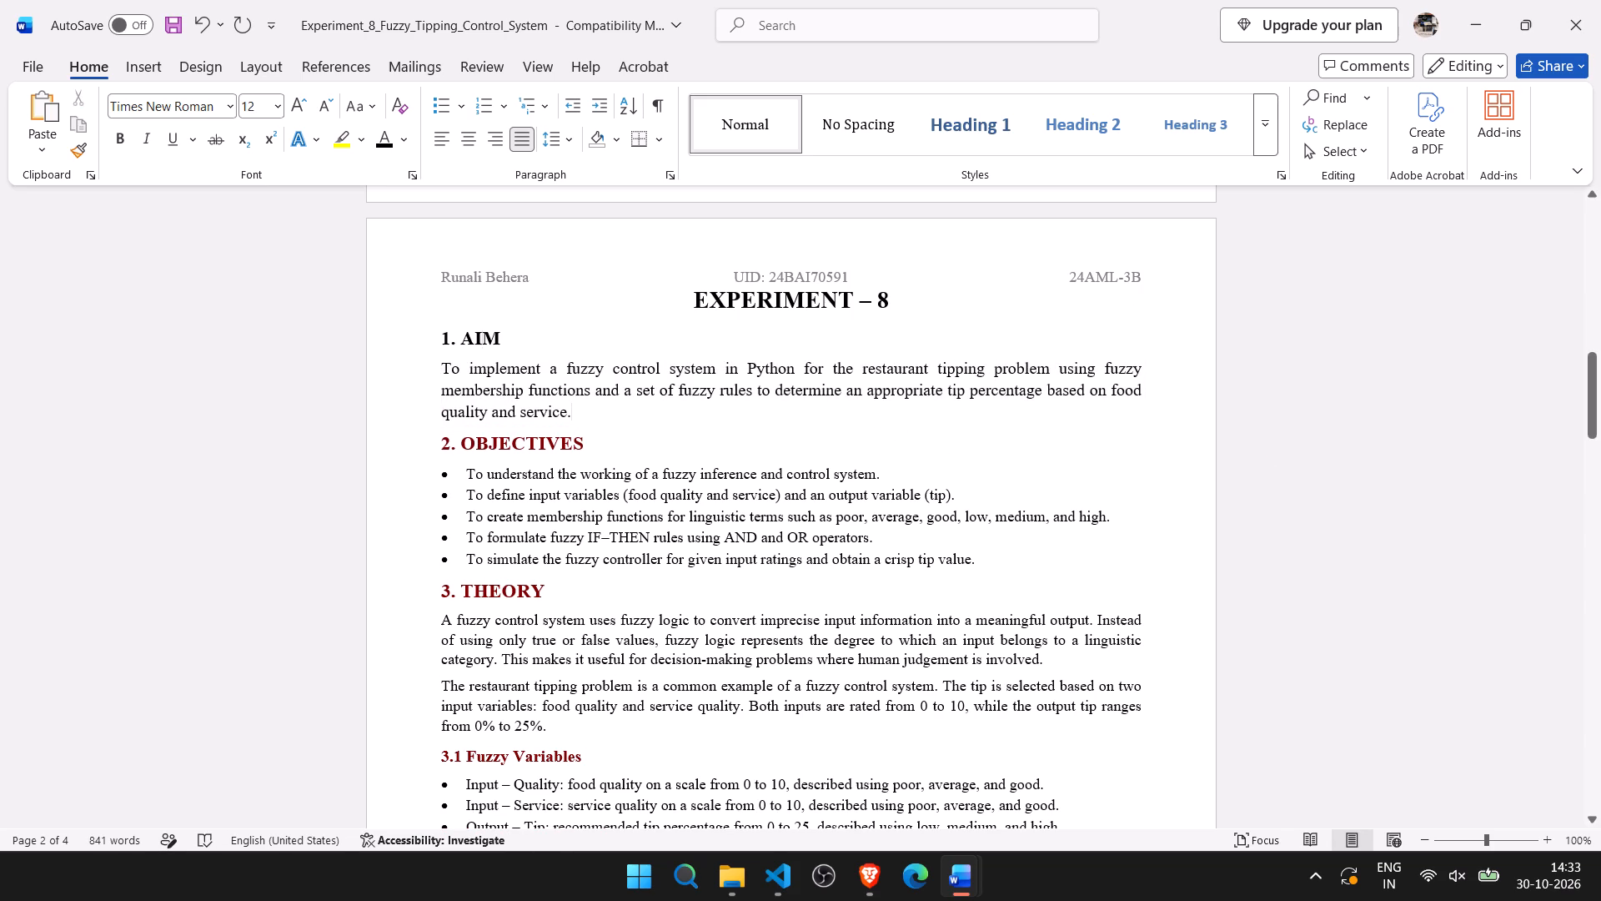
# Set the font colour of the "2. OBJECTIVES" heading to black.
pyautogui.click(529, 450)
pyautogui.moveTo(598, 440); pyautogui.dragTo(419, 441)
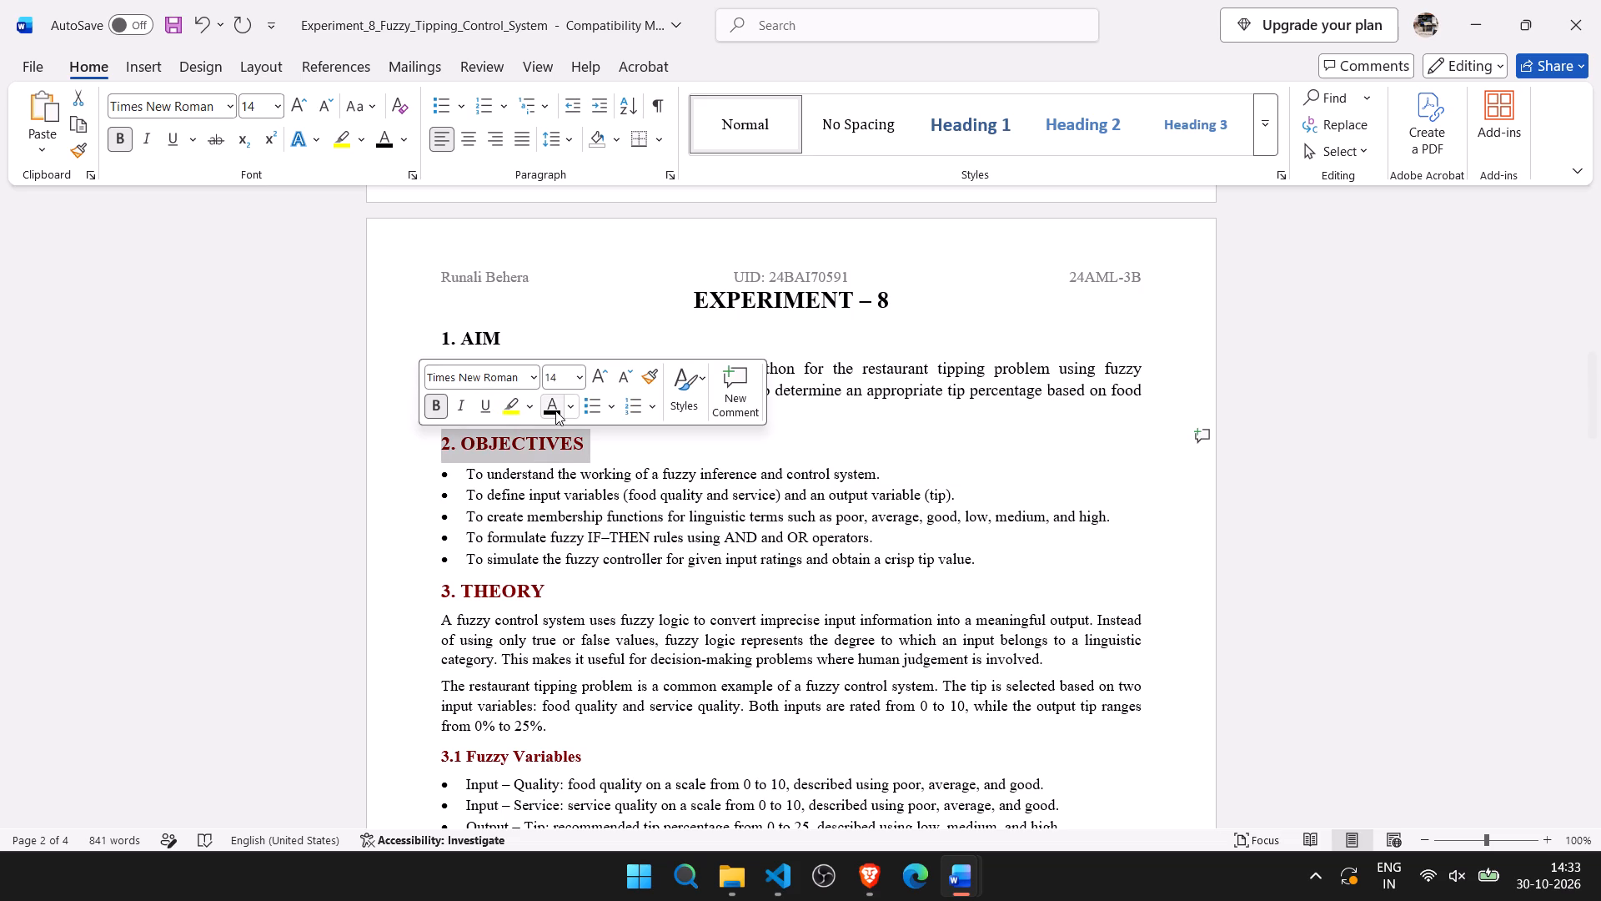
pyautogui.click(549, 410)
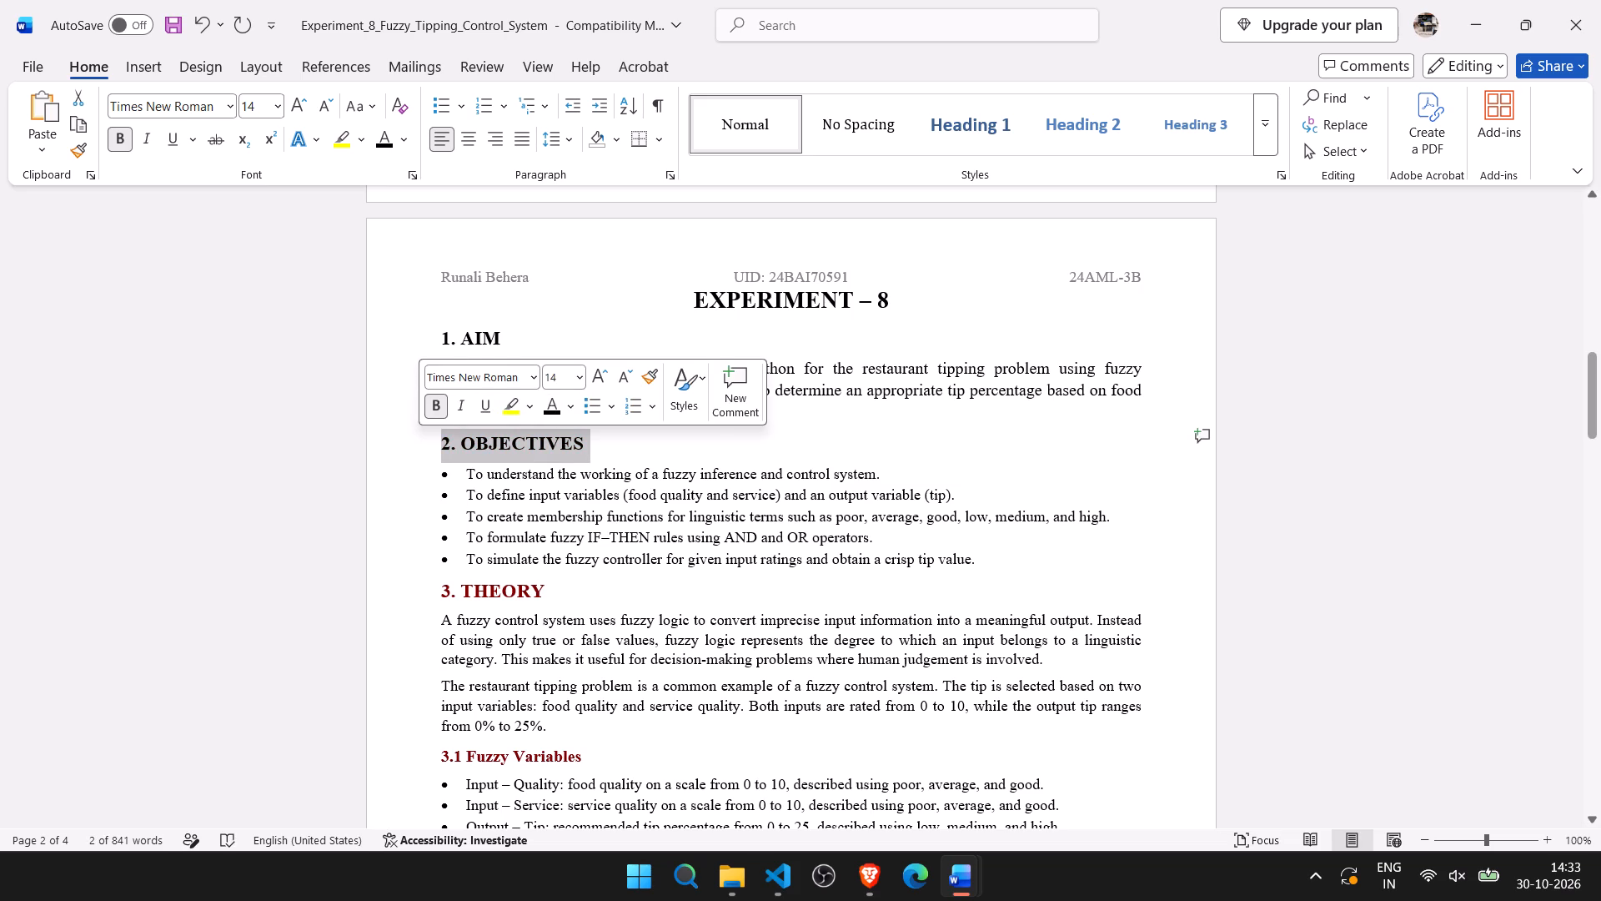
# Set the font size of the bullet list under the "2. OBJECTIVES" heading to 12.
pyautogui.moveTo(463, 472); pyautogui.dragTo(990, 566)
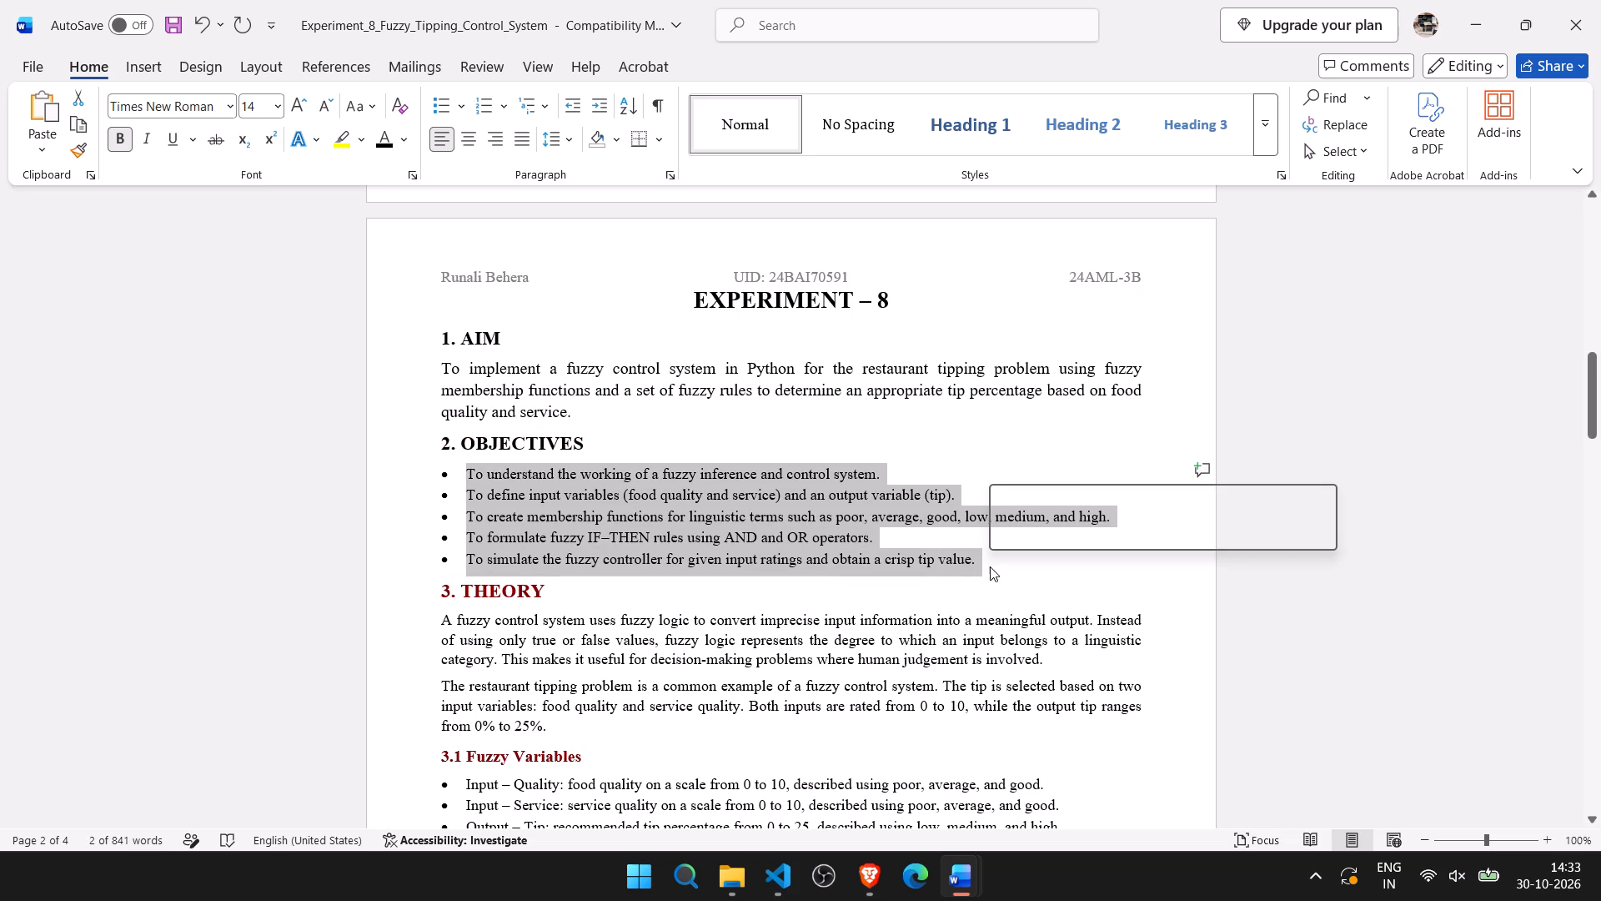
pyautogui.click(1149, 502)
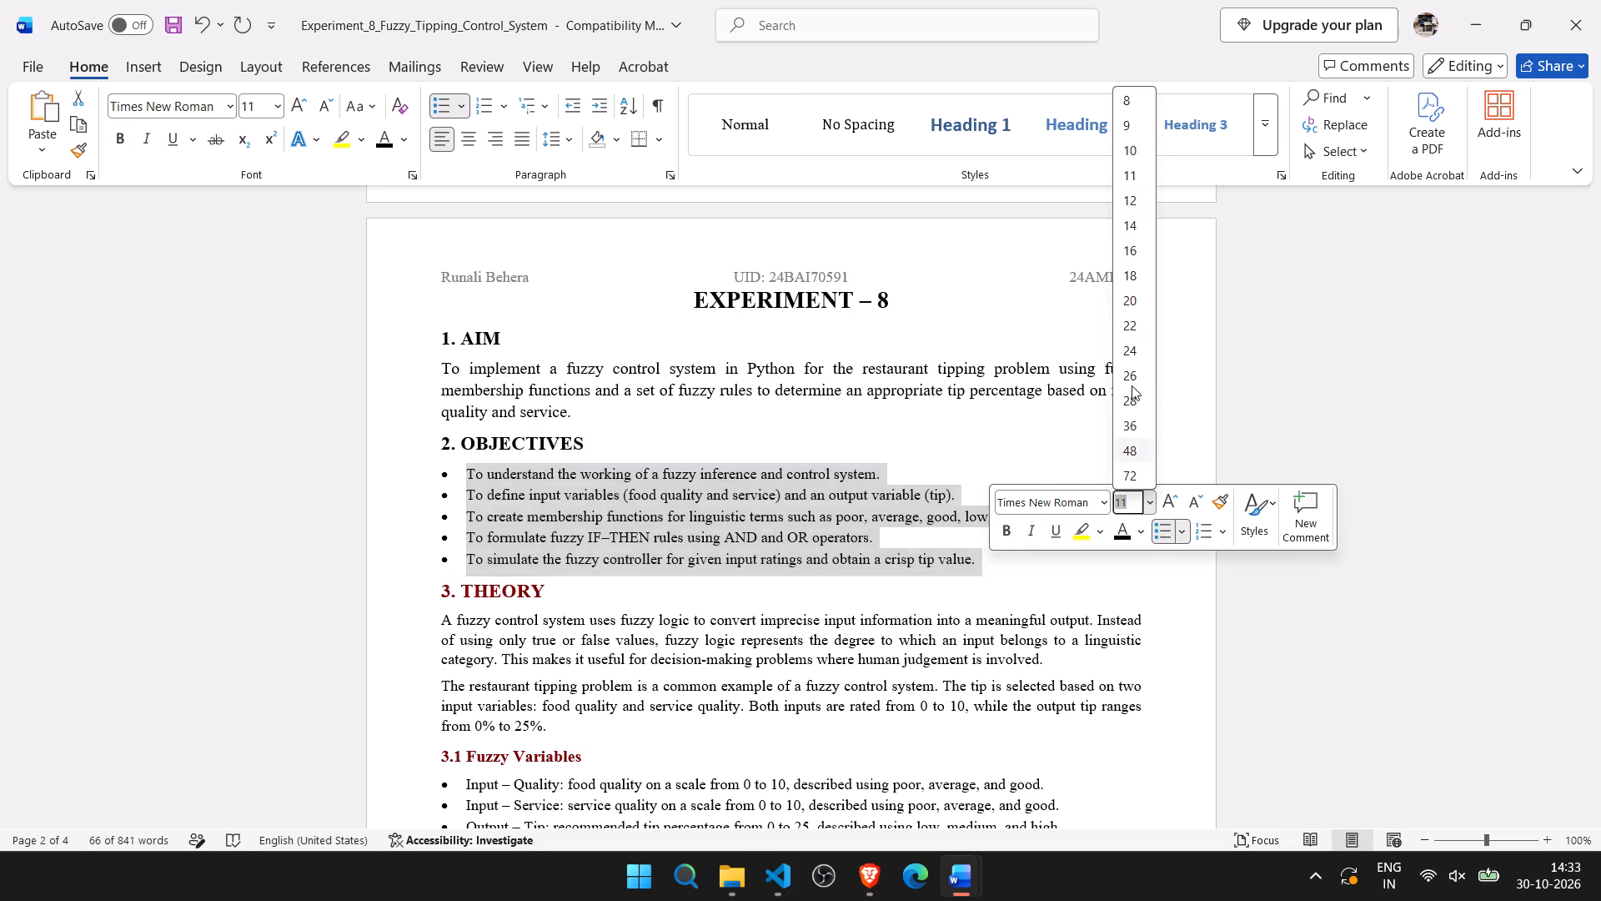
pyautogui.click(1130, 204)
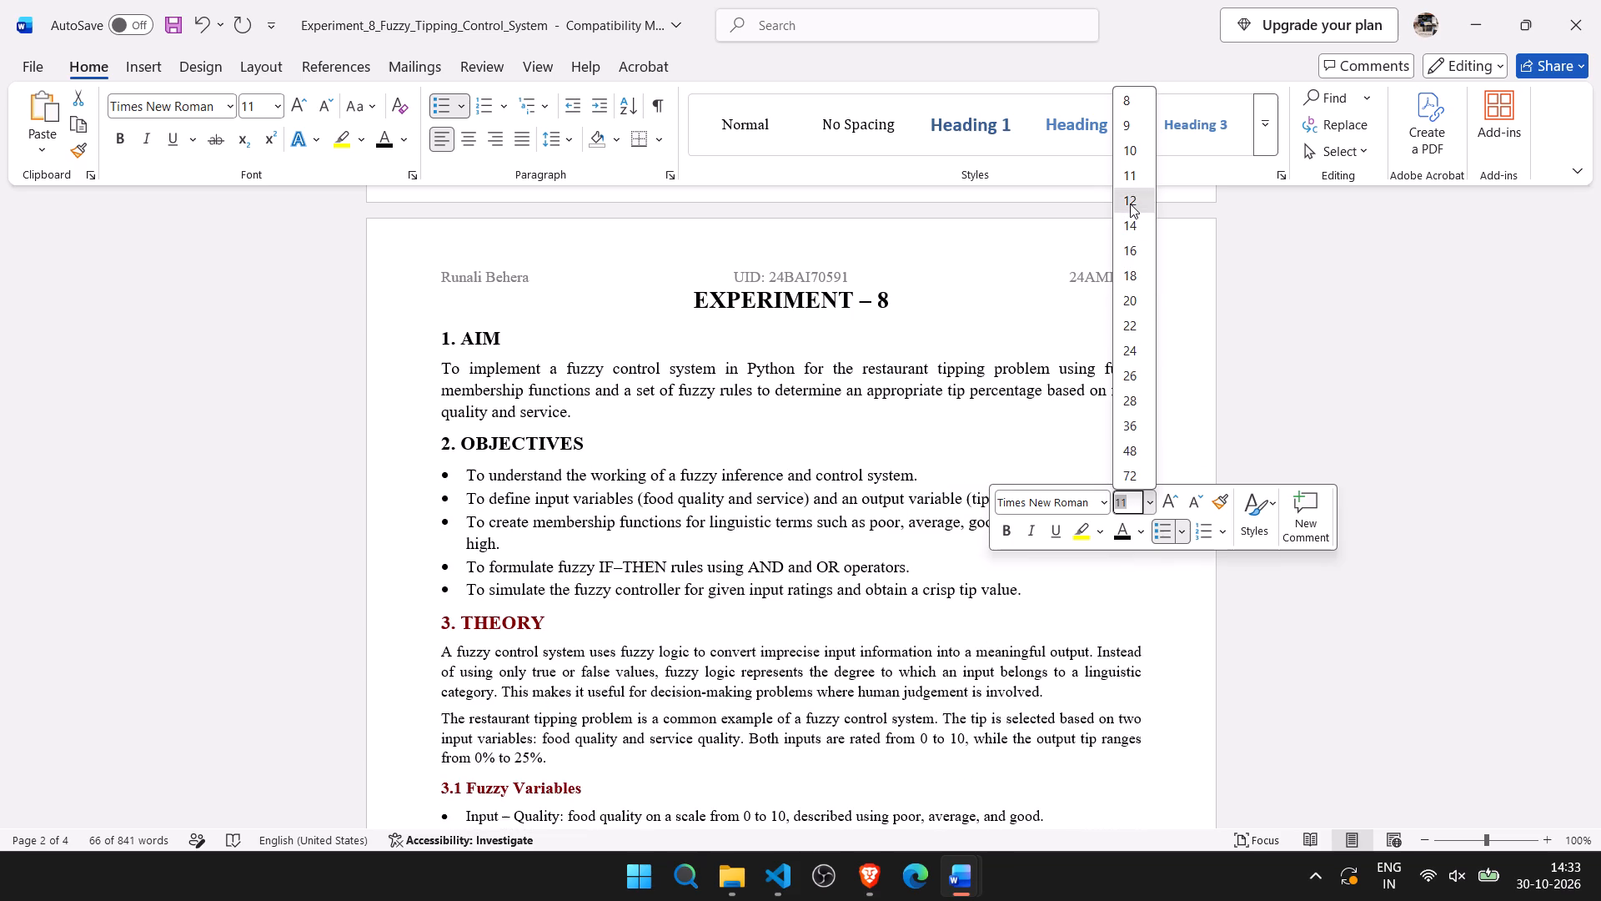
# Set the font colour of the "3. THEORY" heading to black.
pyautogui.scroll(-1, 661, 548)
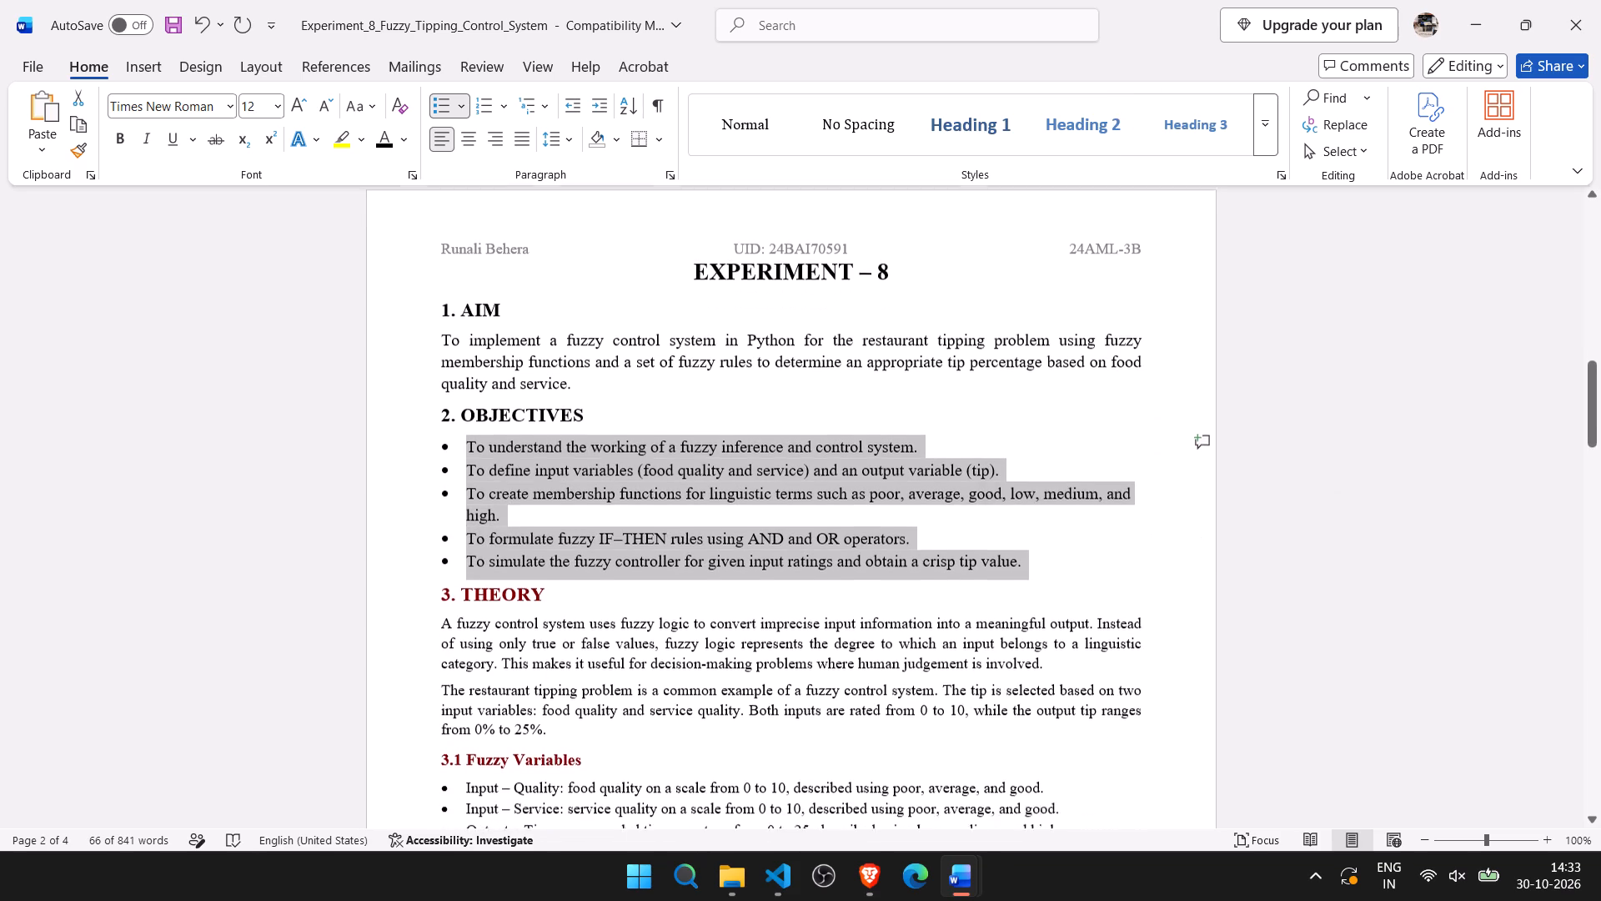
pyautogui.scroll(-1, 661, 548)
pyautogui.click(549, 555)
pyautogui.moveTo(548, 548); pyautogui.dragTo(444, 544)
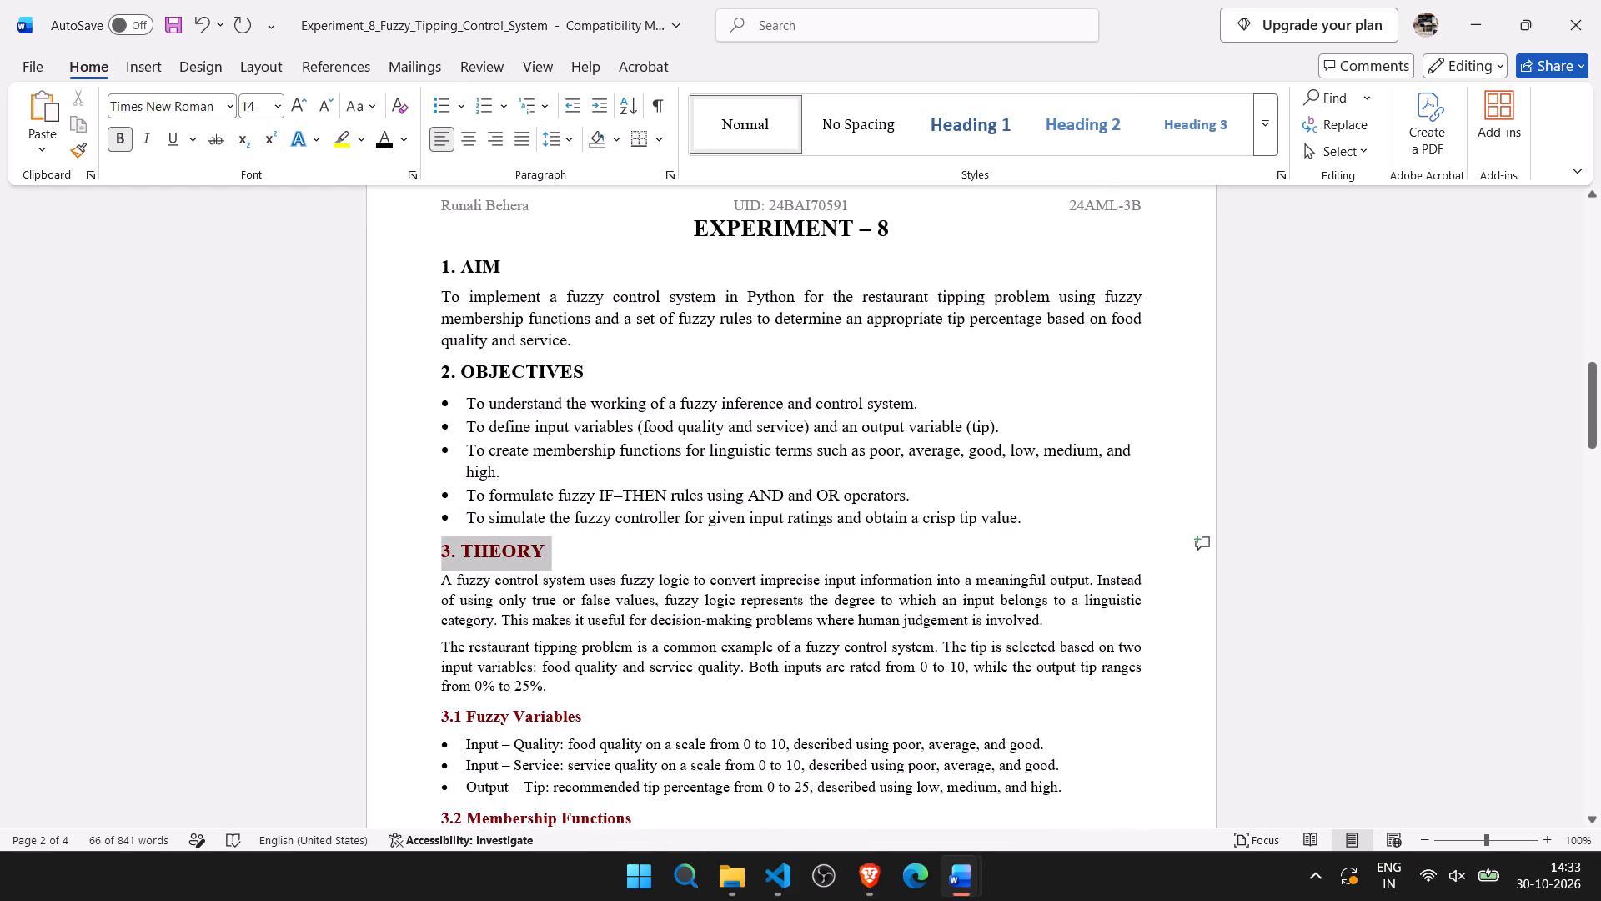
pyautogui.moveTo(444, 544); pyautogui.dragTo(443, 543)
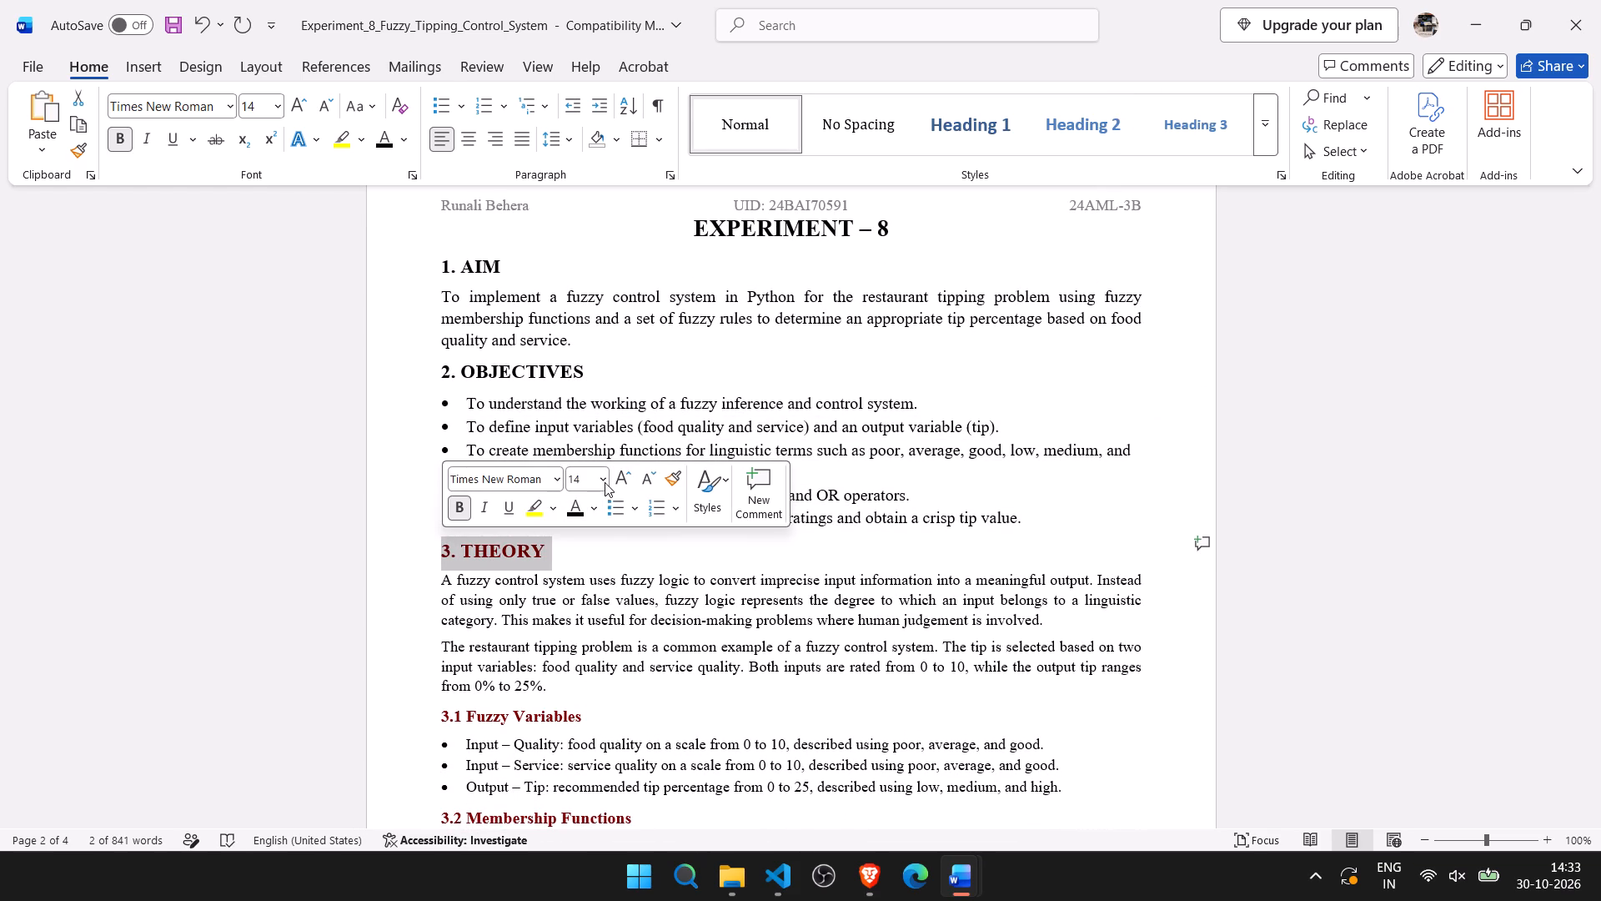
pyautogui.click(571, 506)
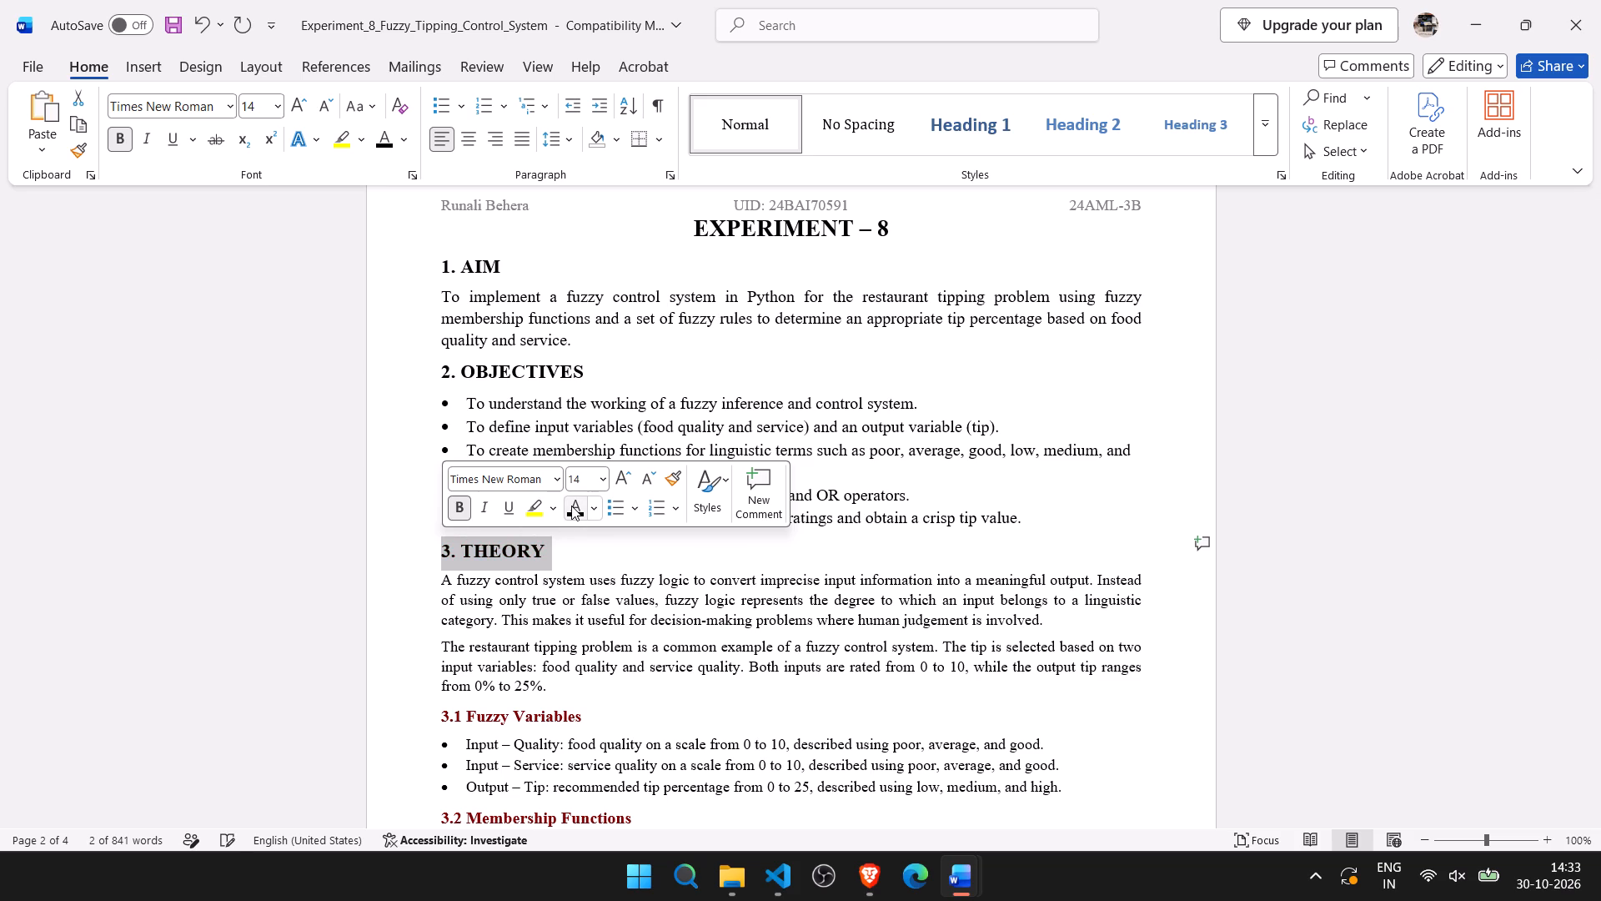
pyautogui.click(580, 556)
pyautogui.click(513, 369)
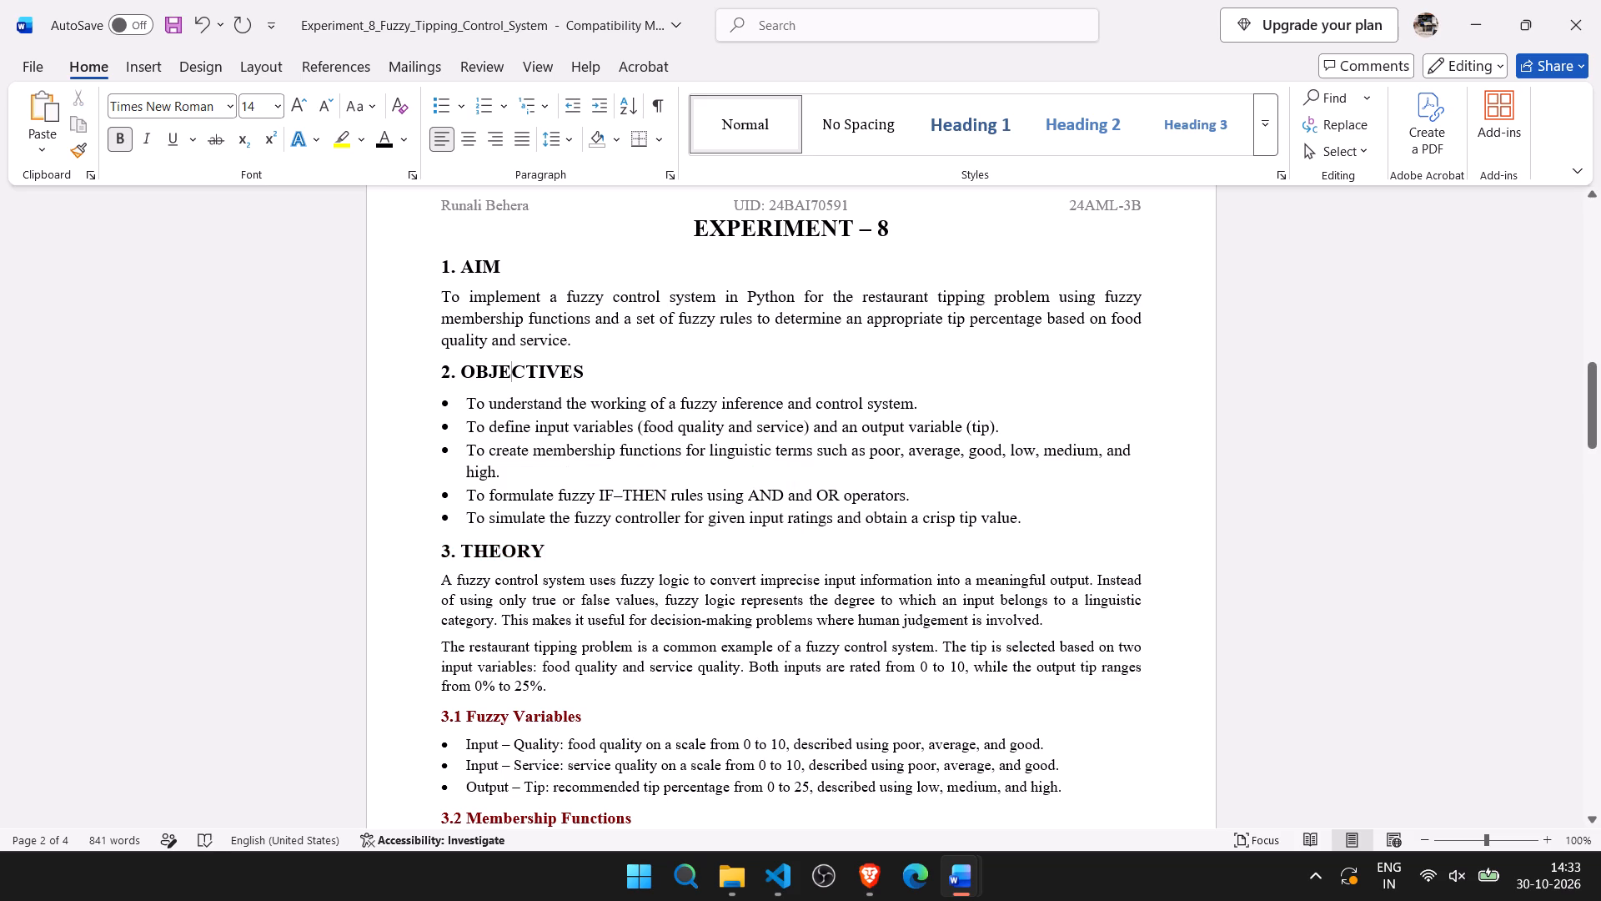
pyautogui.click(495, 545)
# Format the two paragraphs under the "3. THEORY" heading as 12 pt text with a black font colour.
pyautogui.scroll(-1, 497, 542)
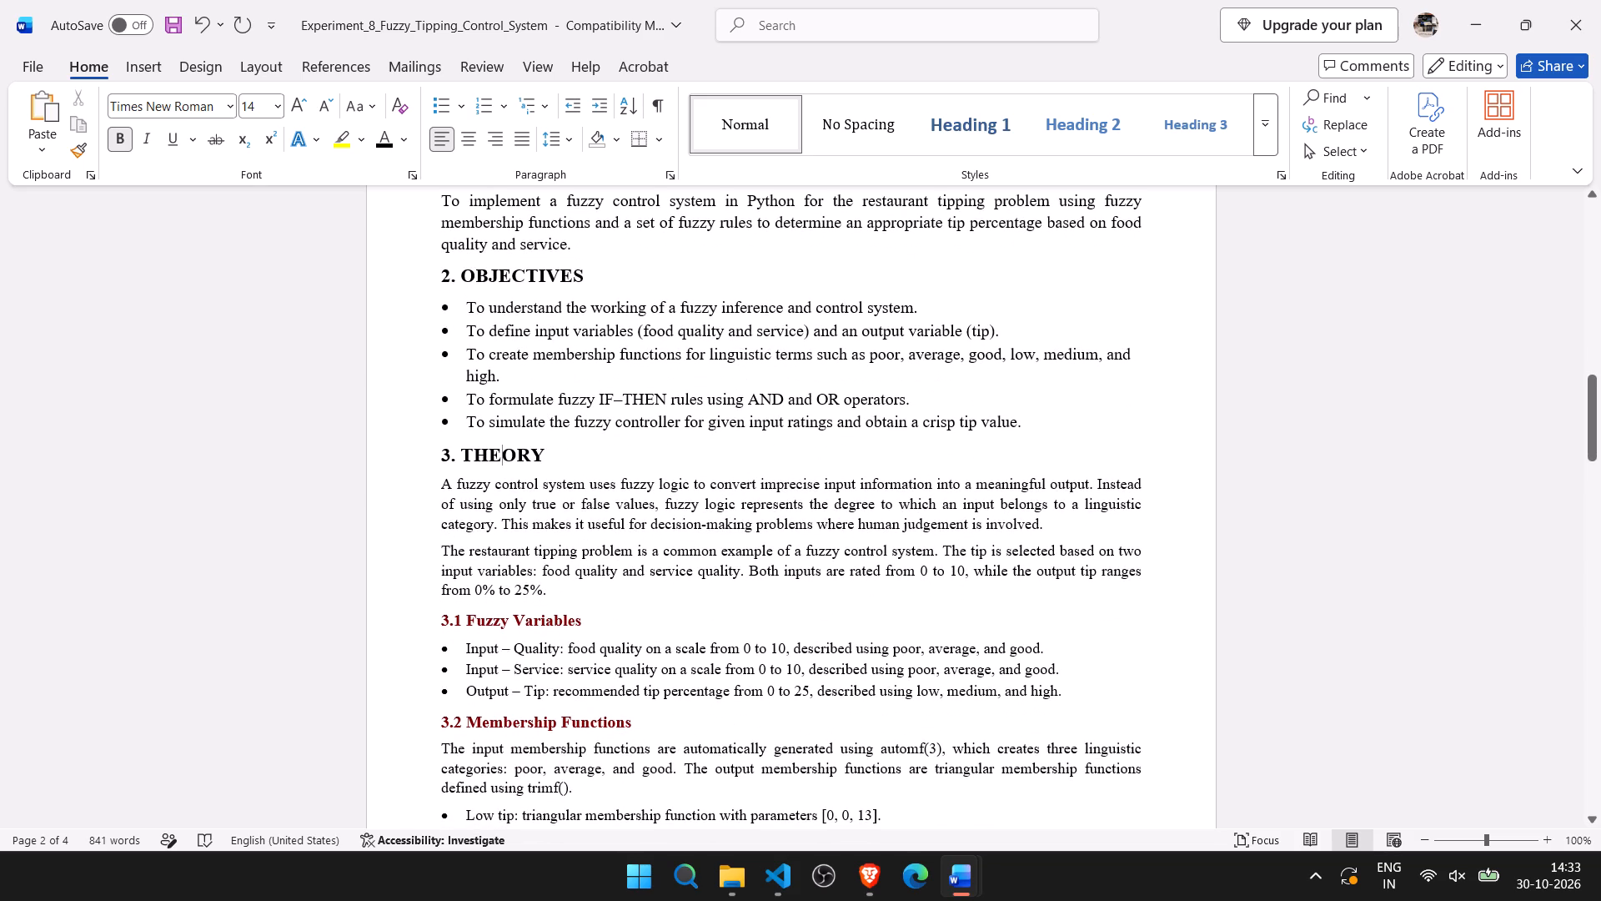
pyautogui.moveTo(445, 484); pyautogui.dragTo(708, 581)
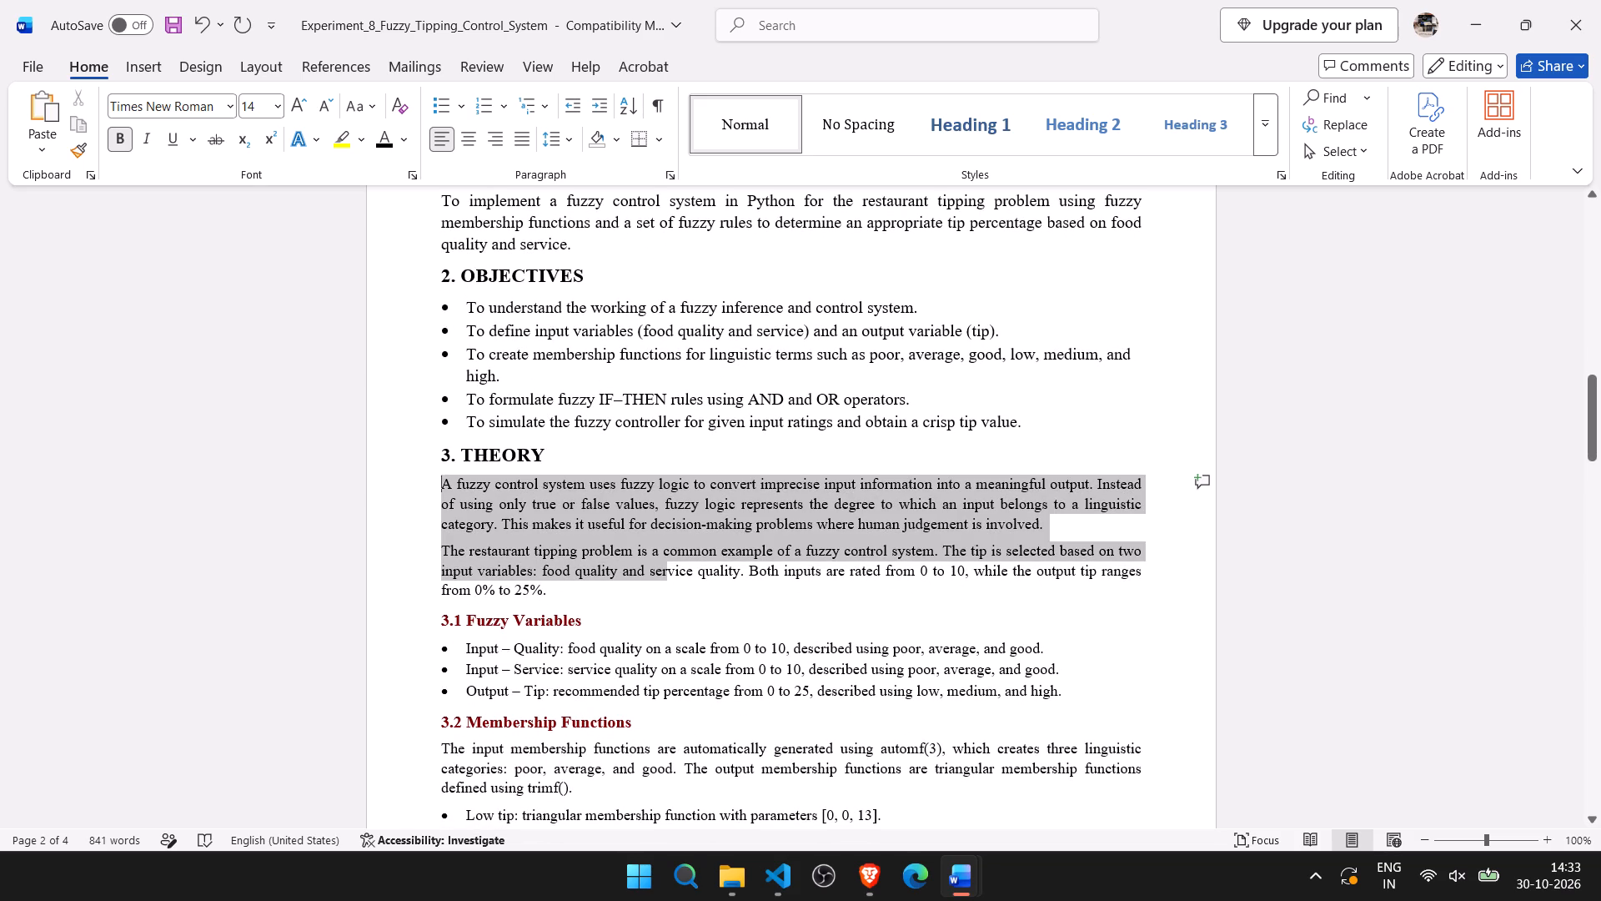
pyautogui.moveTo(708, 581); pyautogui.dragTo(1041, 612)
pyautogui.moveTo(1041, 612); pyautogui.dragTo(592, 591)
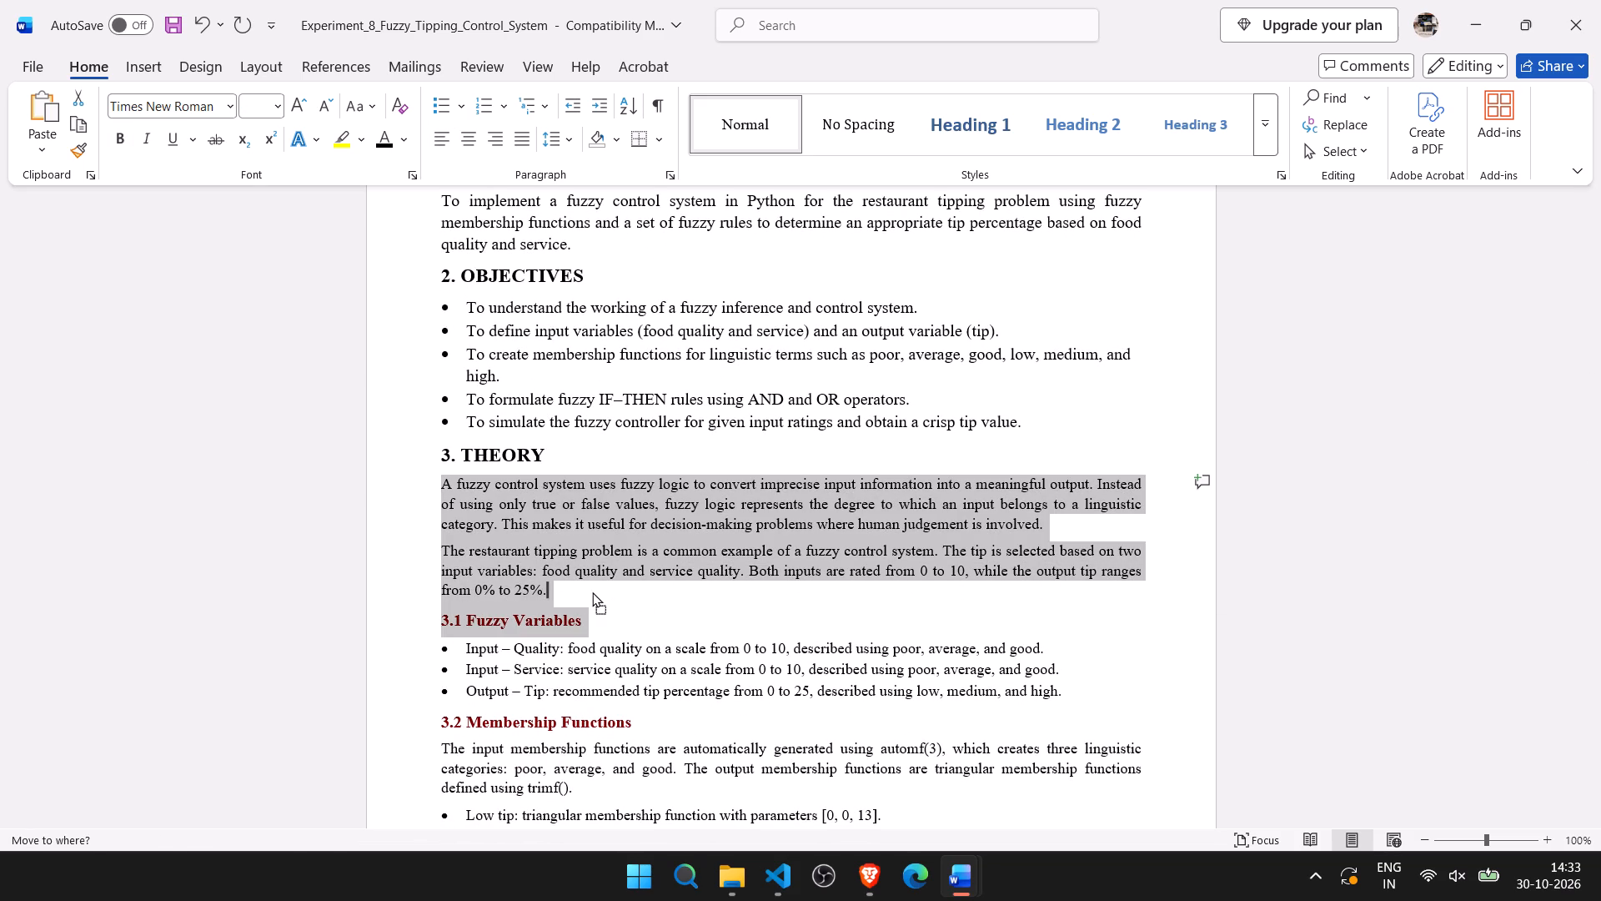
pyautogui.moveTo(592, 591); pyautogui.dragTo(574, 587)
pyautogui.moveTo(547, 585); pyautogui.dragTo(424, 481)
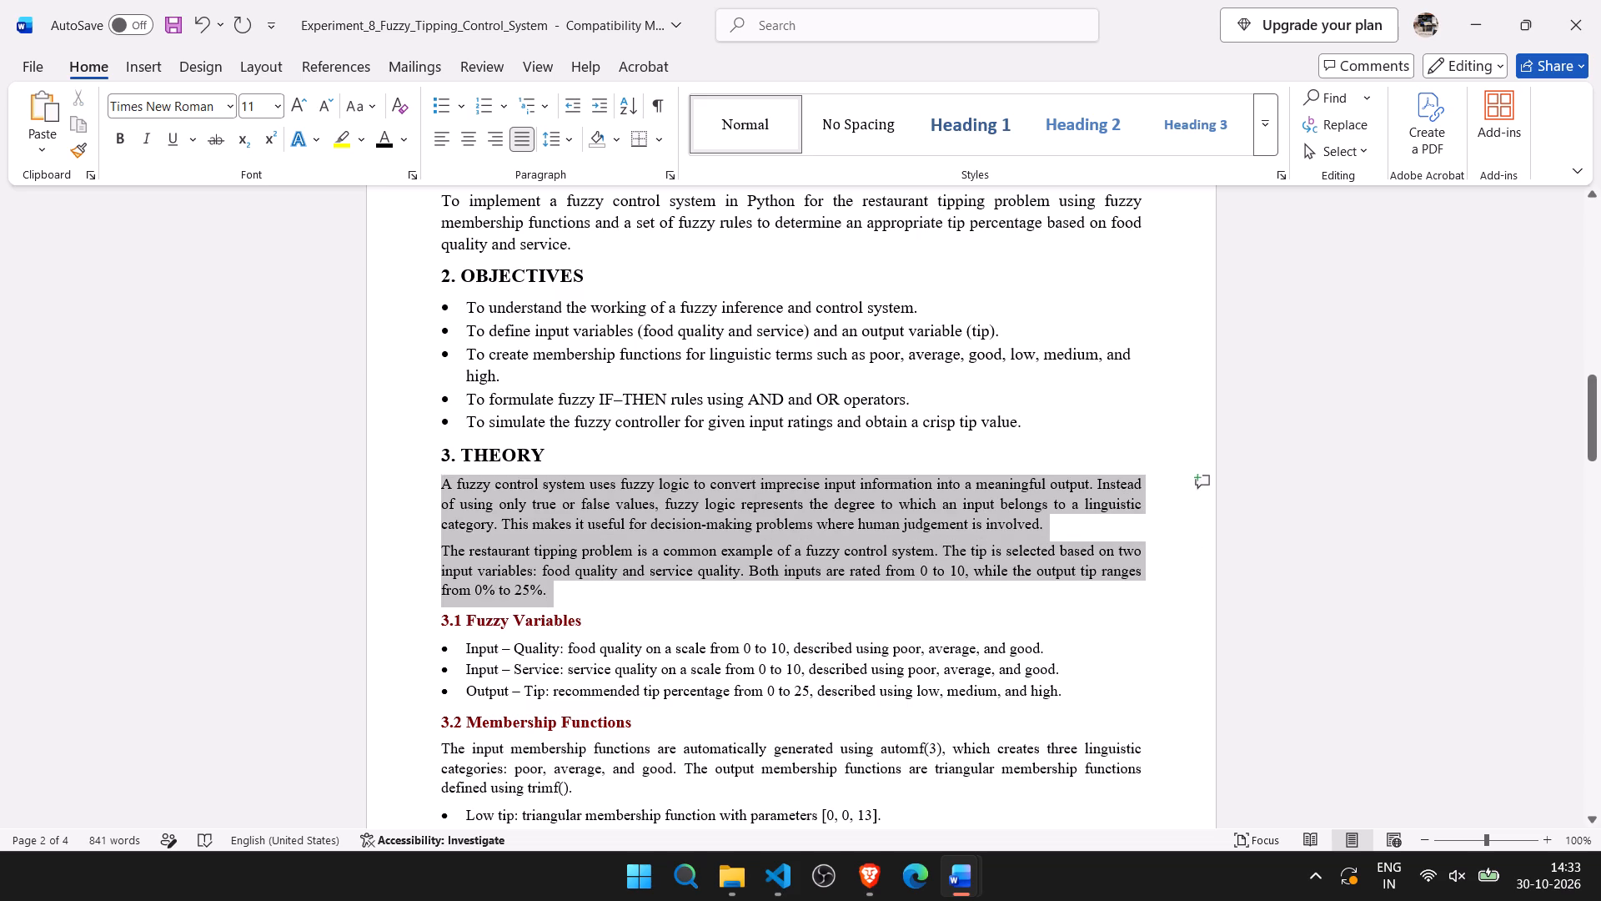
pyautogui.moveTo(424, 481); pyautogui.dragTo(429, 487)
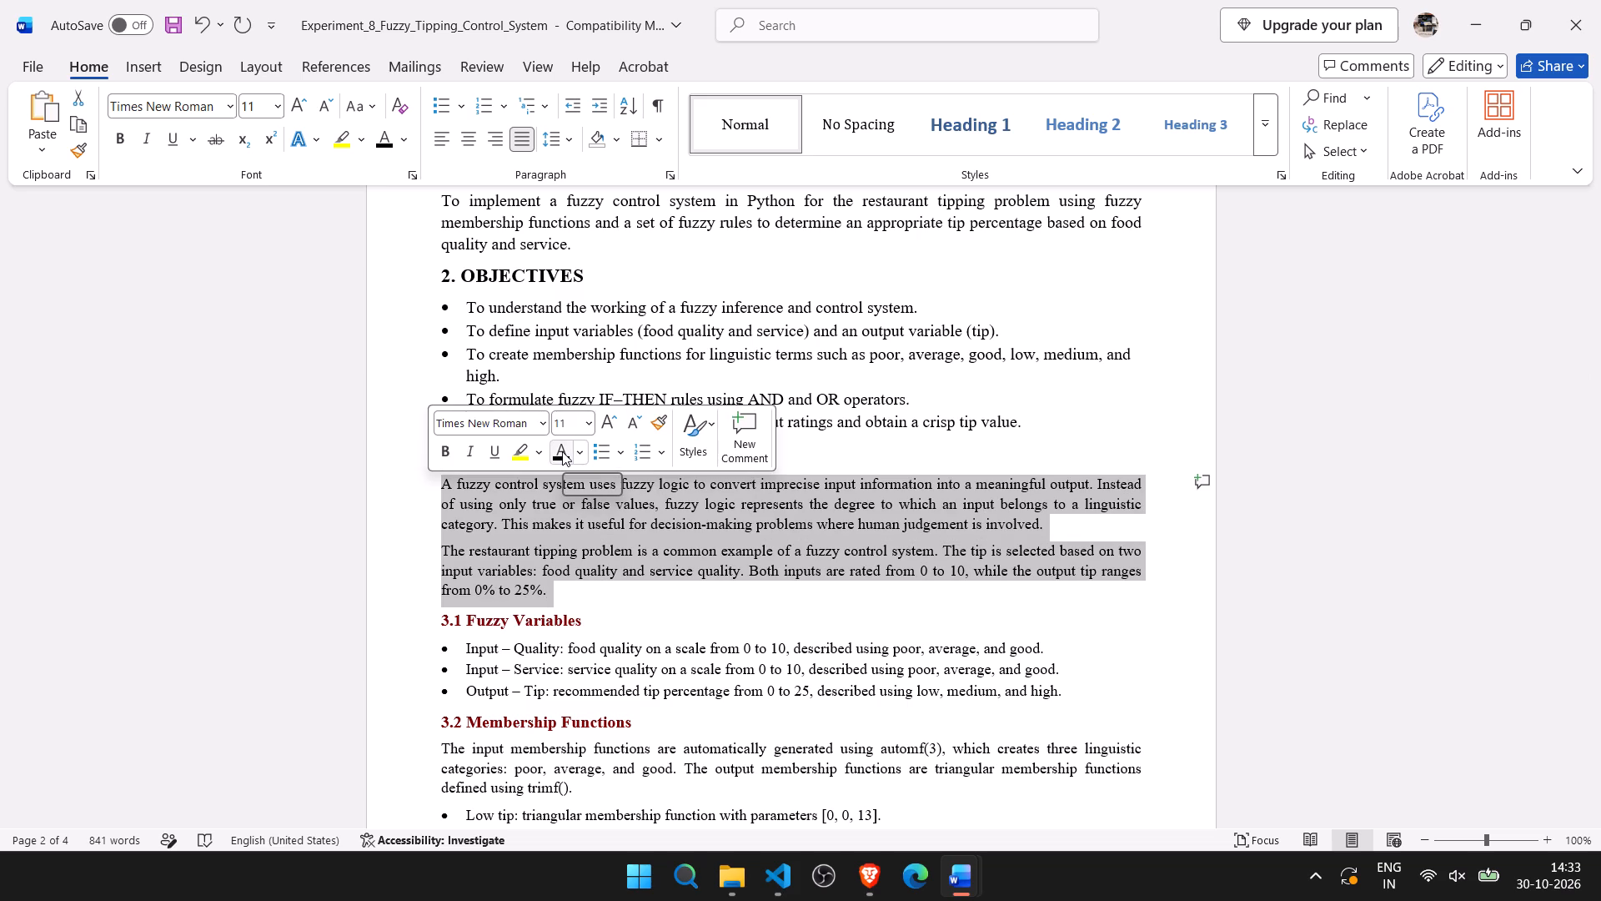
pyautogui.click(562, 451)
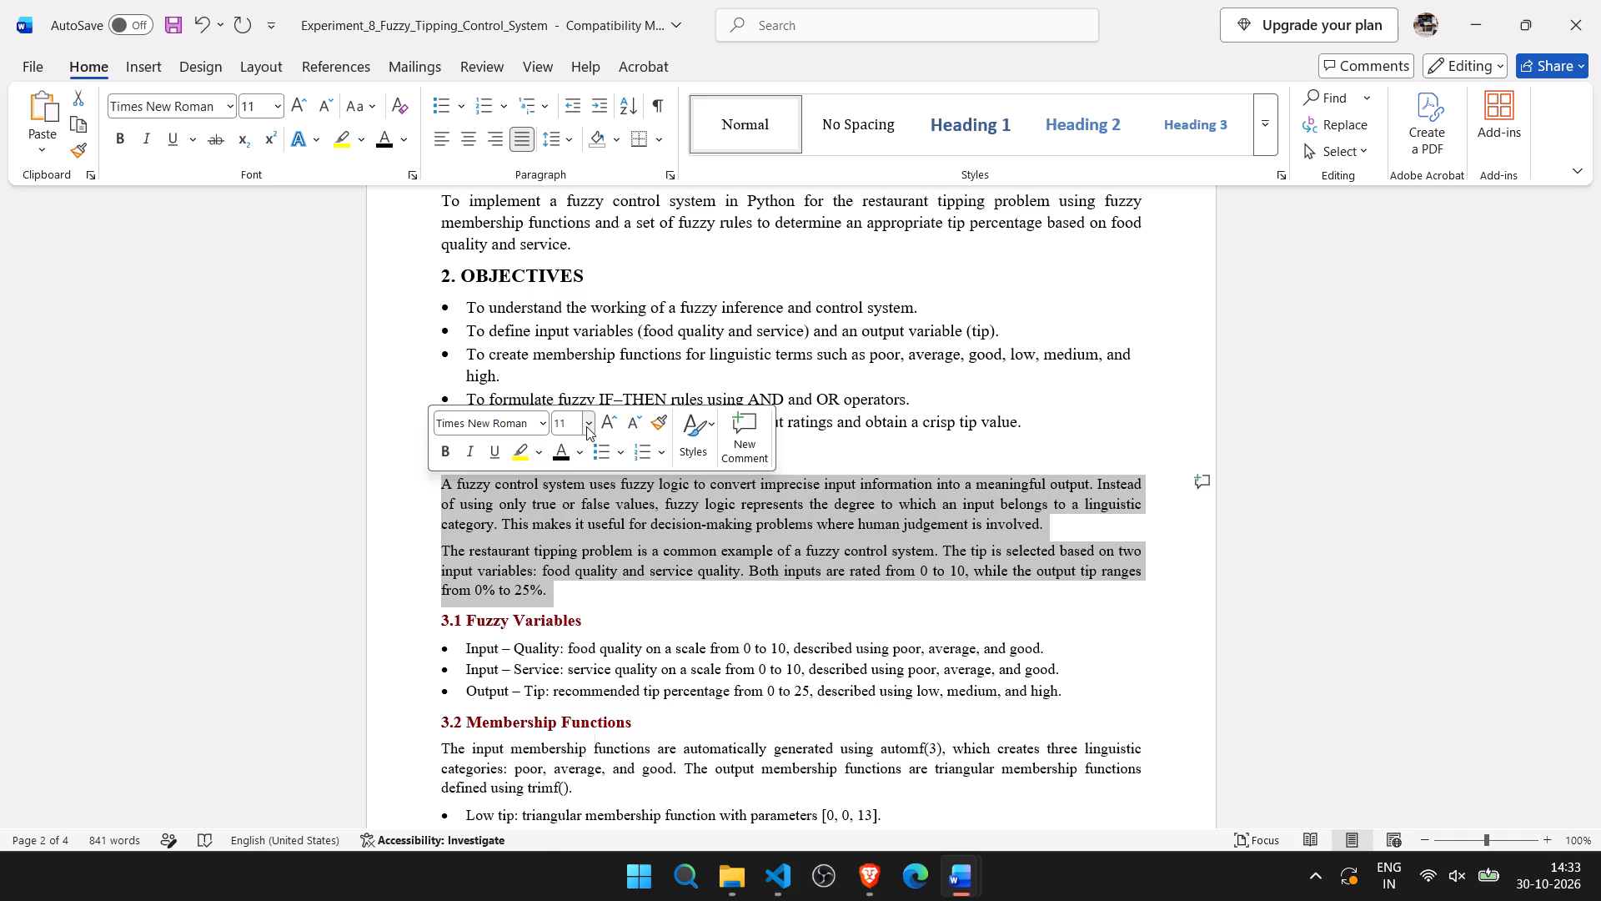
pyautogui.click(586, 426)
pyautogui.click(563, 548)
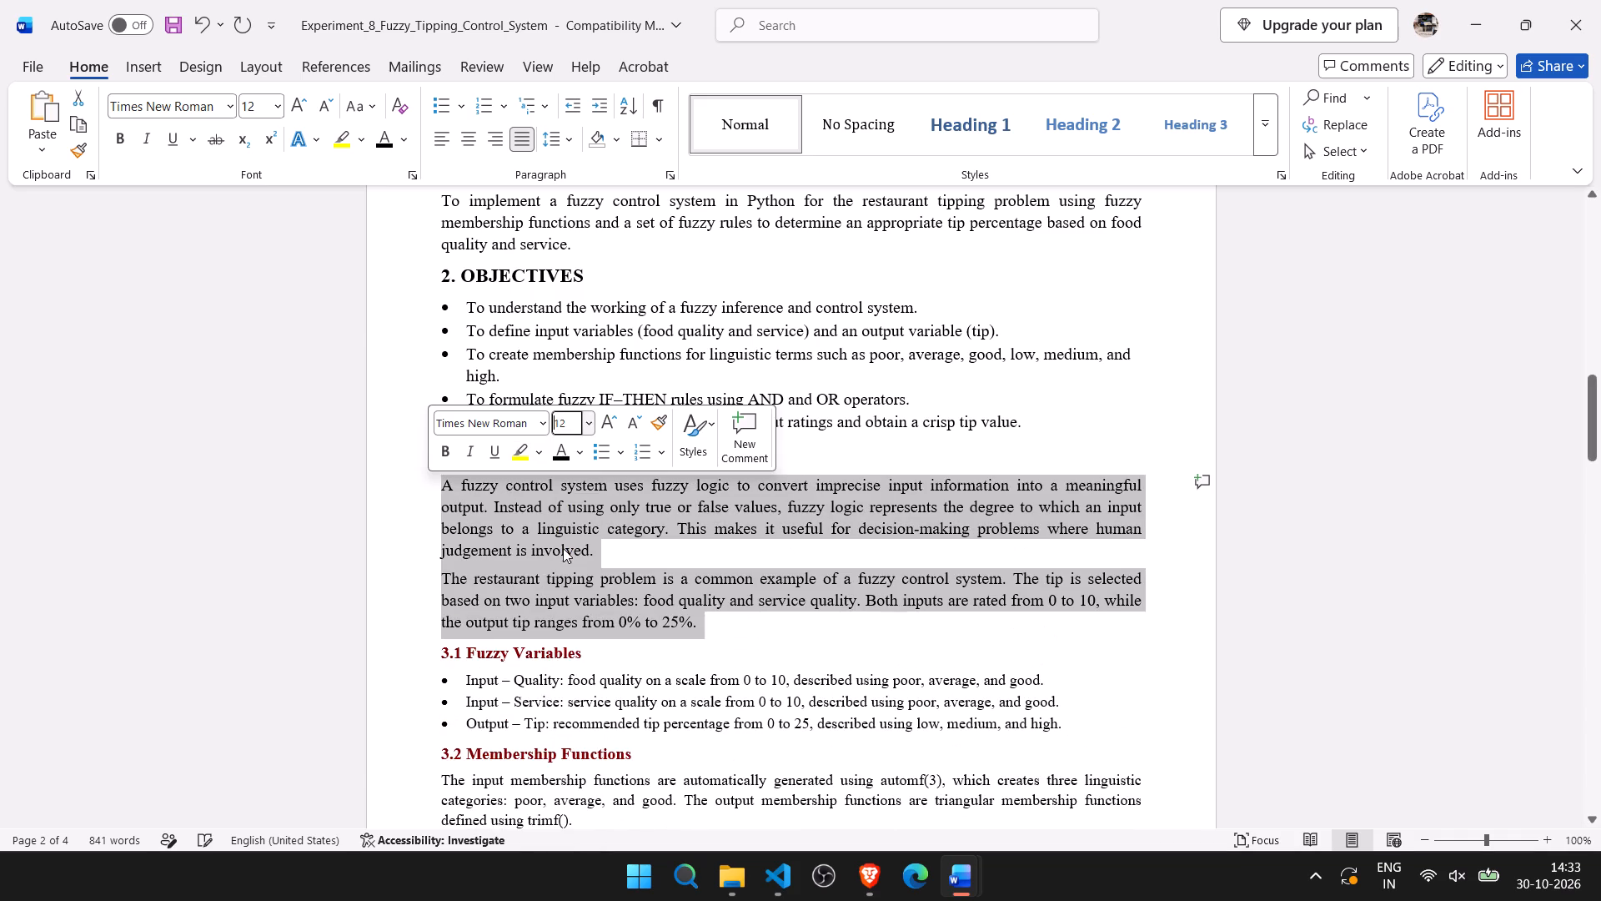
# Remove the number "3.1" from the "Fuzzy Variables" subheading and set its font colour to black, keeping it bold.
pyautogui.scroll(-1, 563, 548)
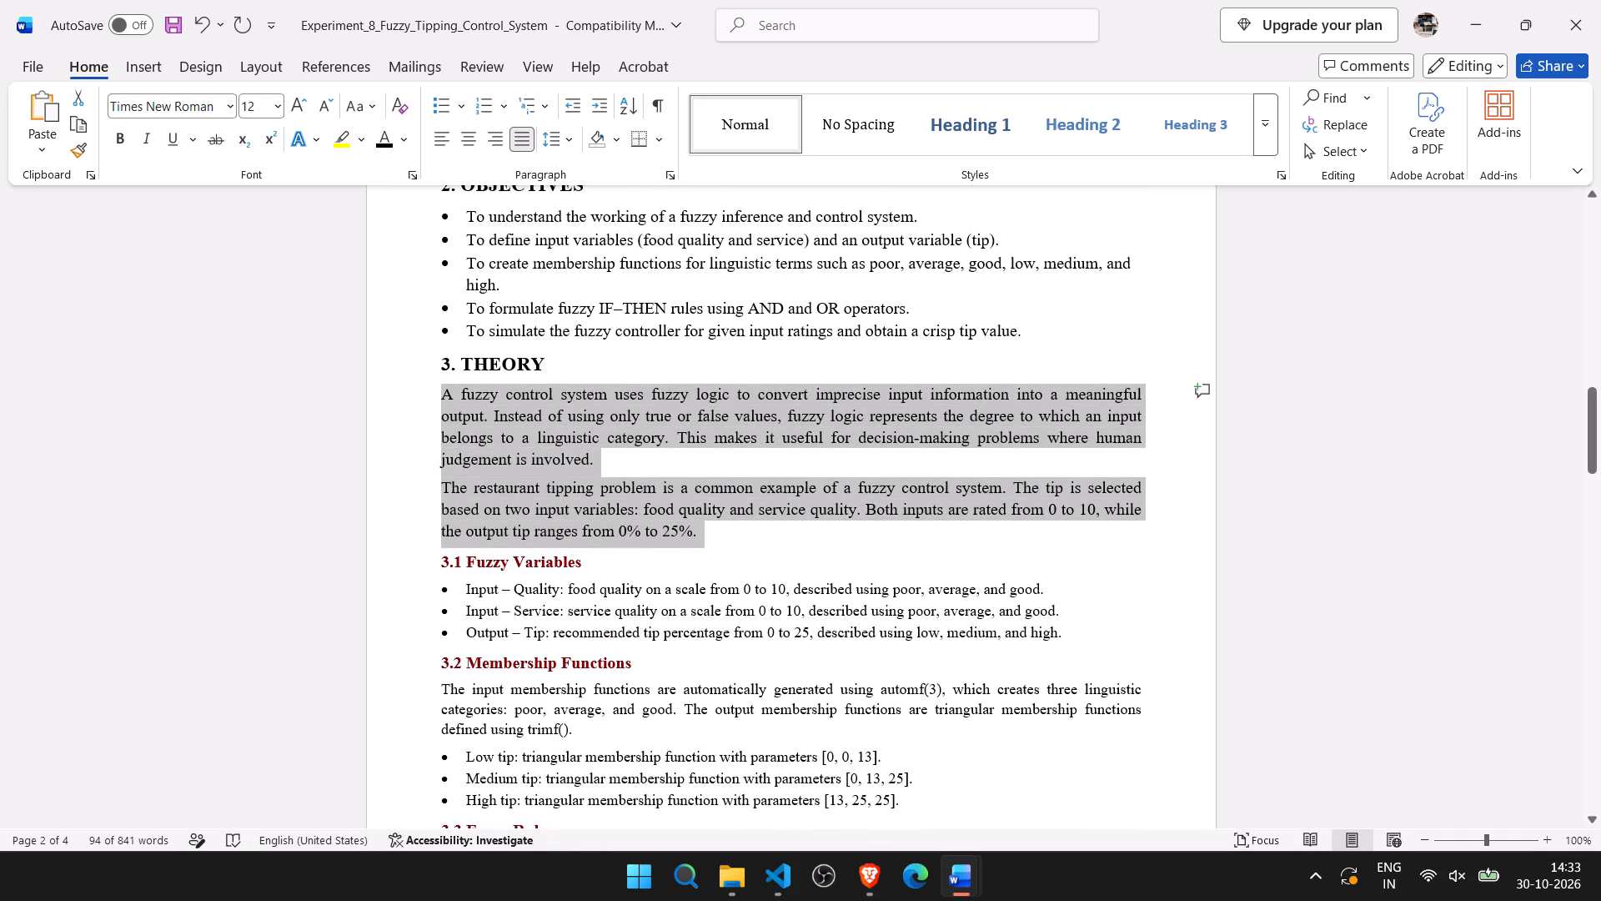
pyautogui.click(463, 566)
pyautogui.press('BackSpace')
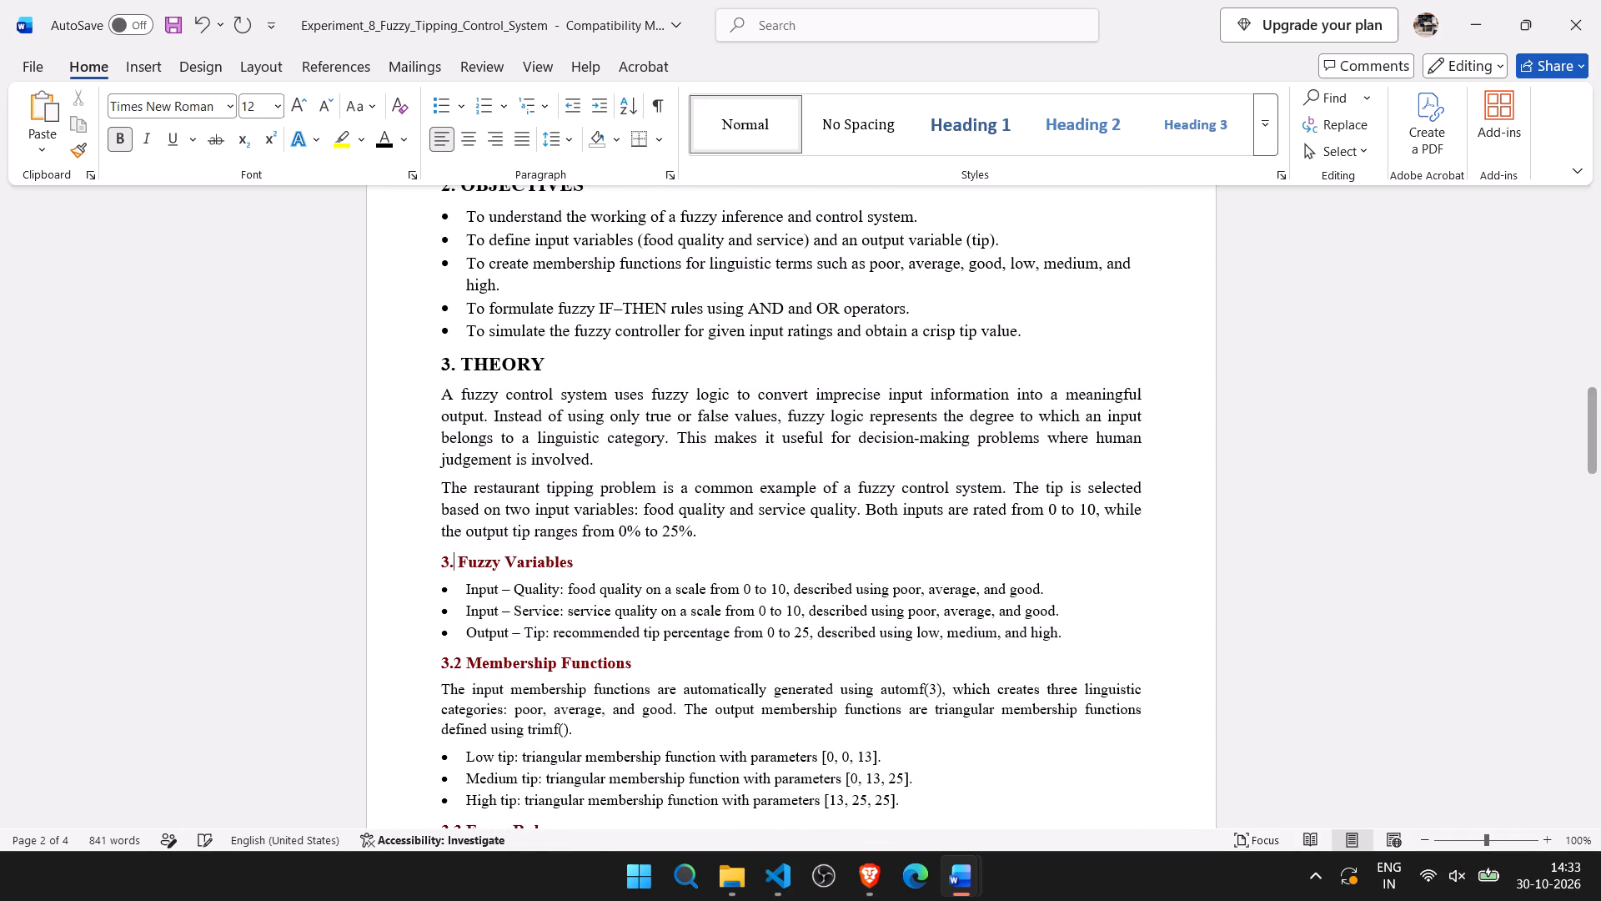
pyautogui.press('BackSpace')
pyautogui.press('BackSpace')
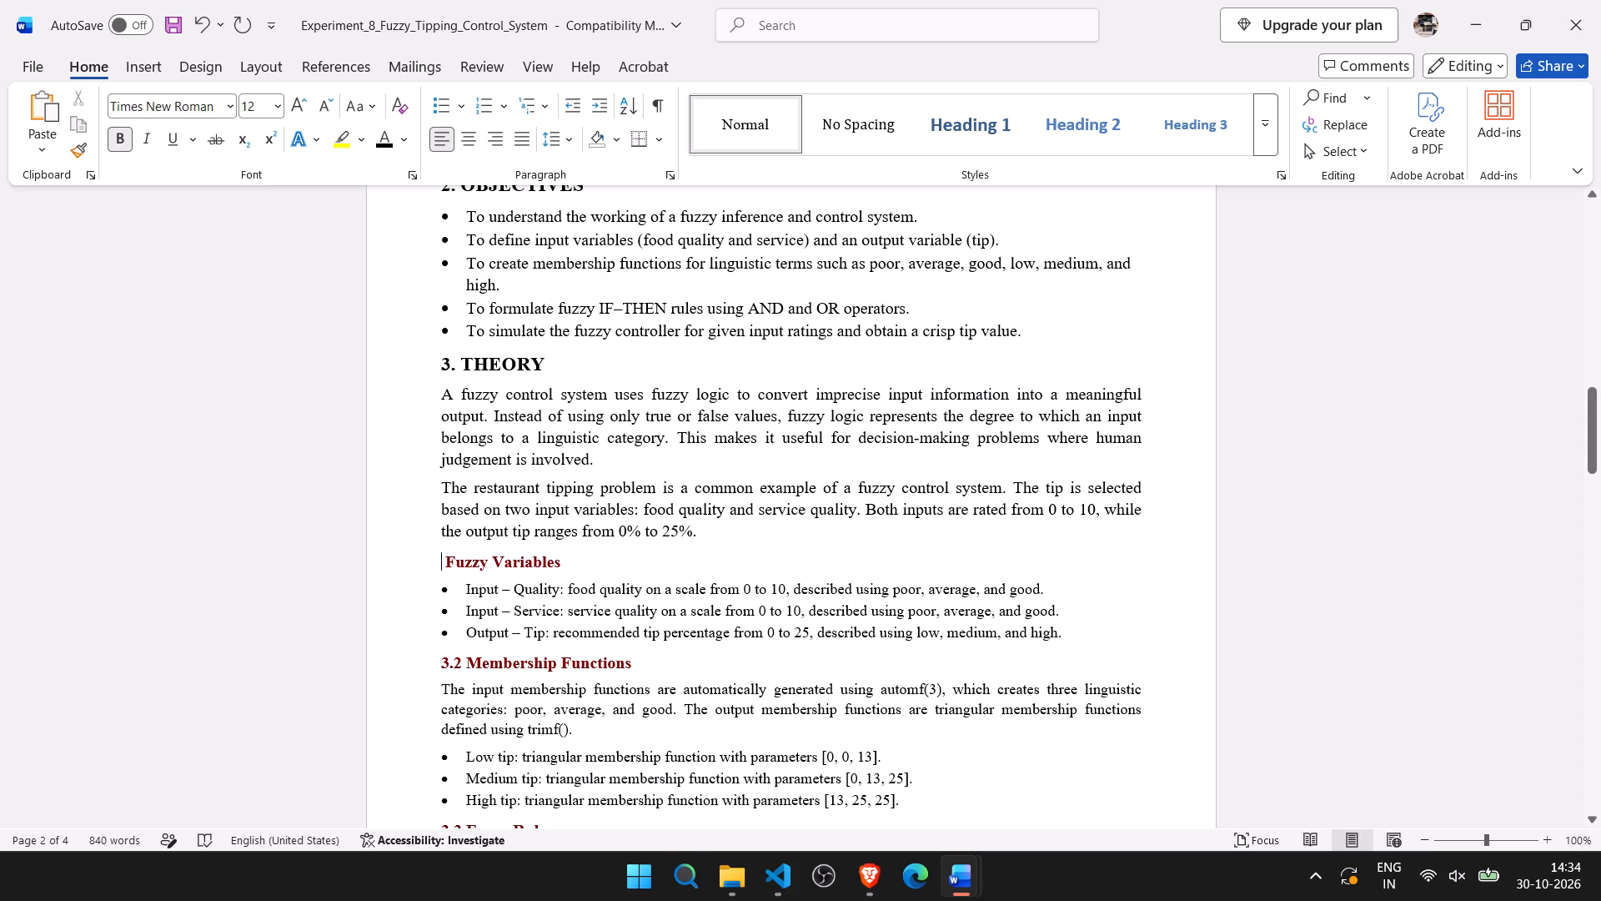
pyautogui.moveTo(581, 561); pyautogui.dragTo(425, 562)
pyautogui.click(442, 520)
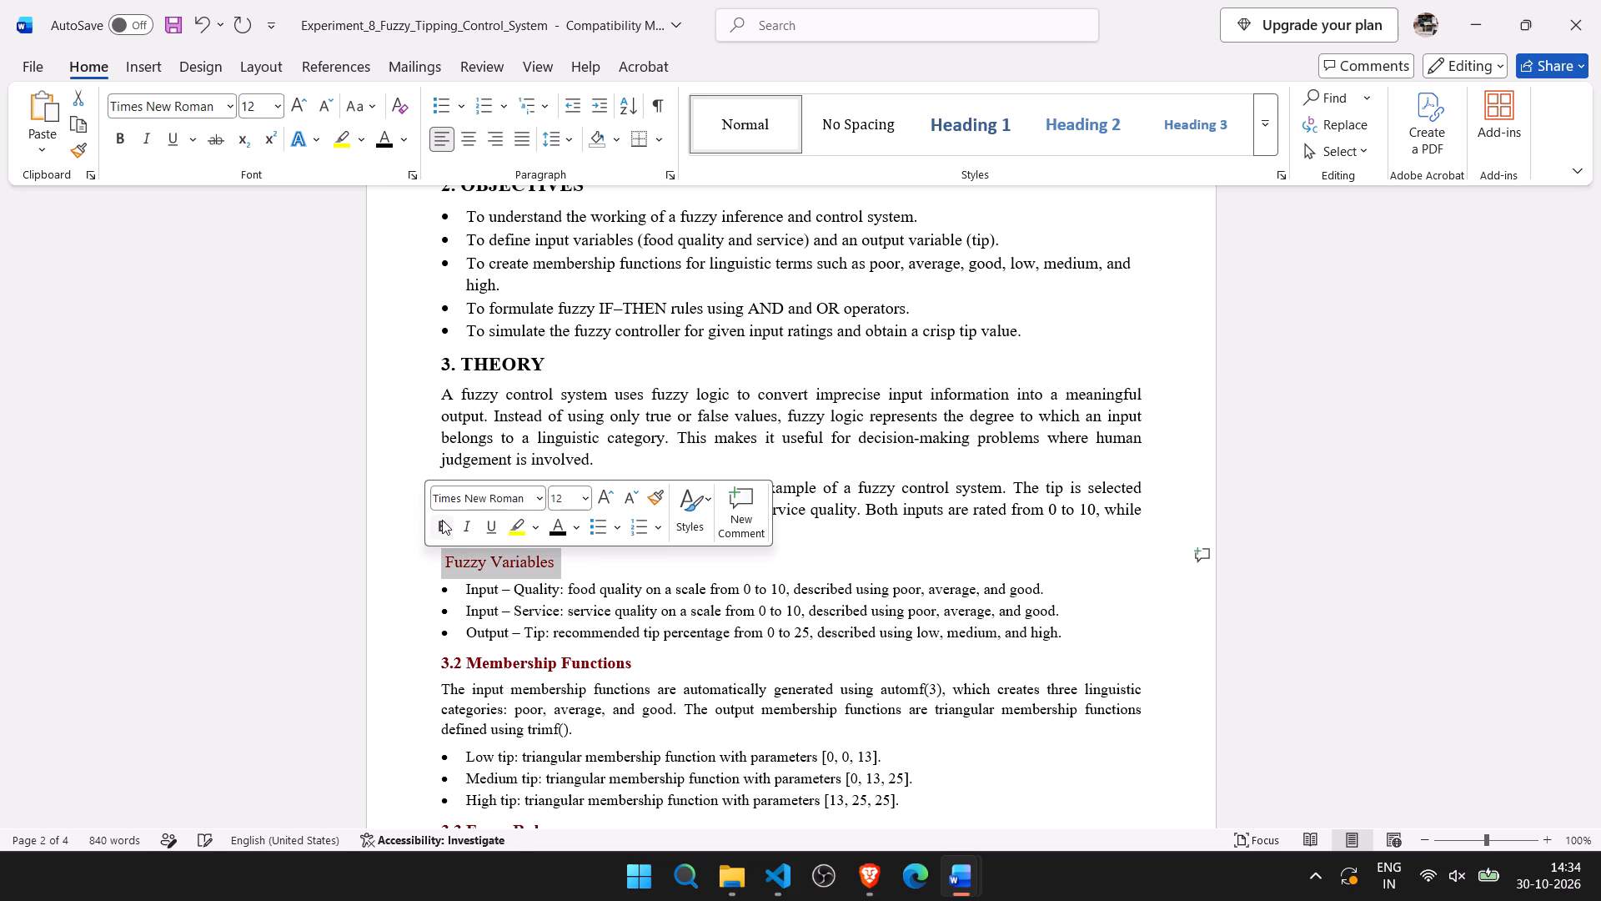
pyautogui.click(440, 525)
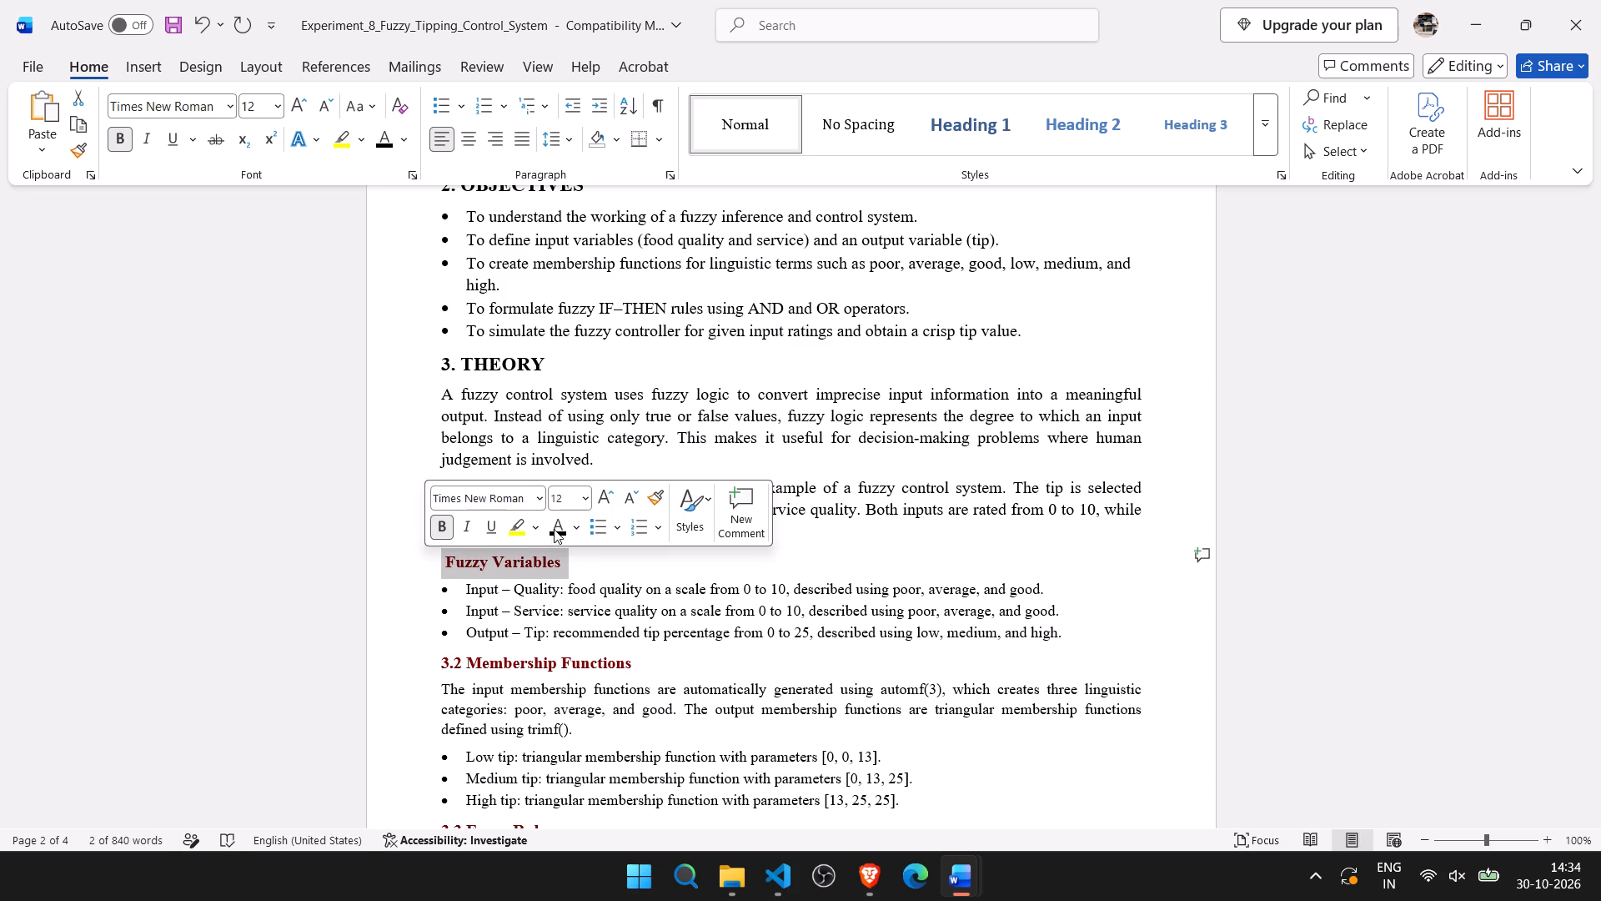
pyautogui.click(554, 529)
# Remove the number "3.2" from the "Membership Functions" subheading.
pyautogui.click(635, 668)
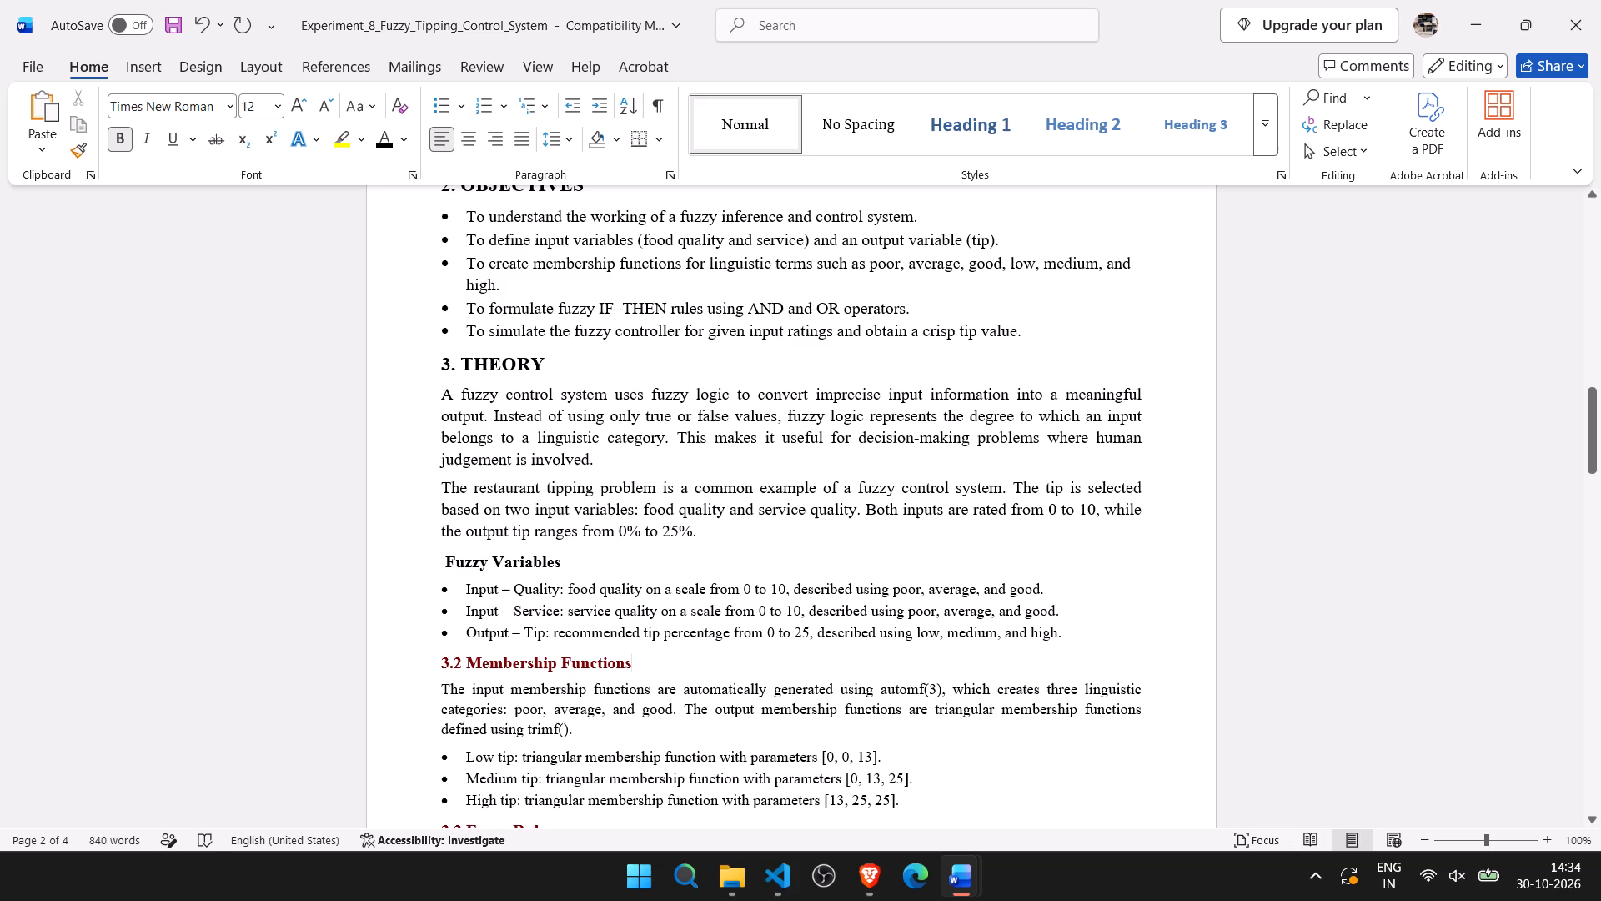
pyautogui.click(450, 660)
pyautogui.press('BackSpace')
pyautogui.press('Right')
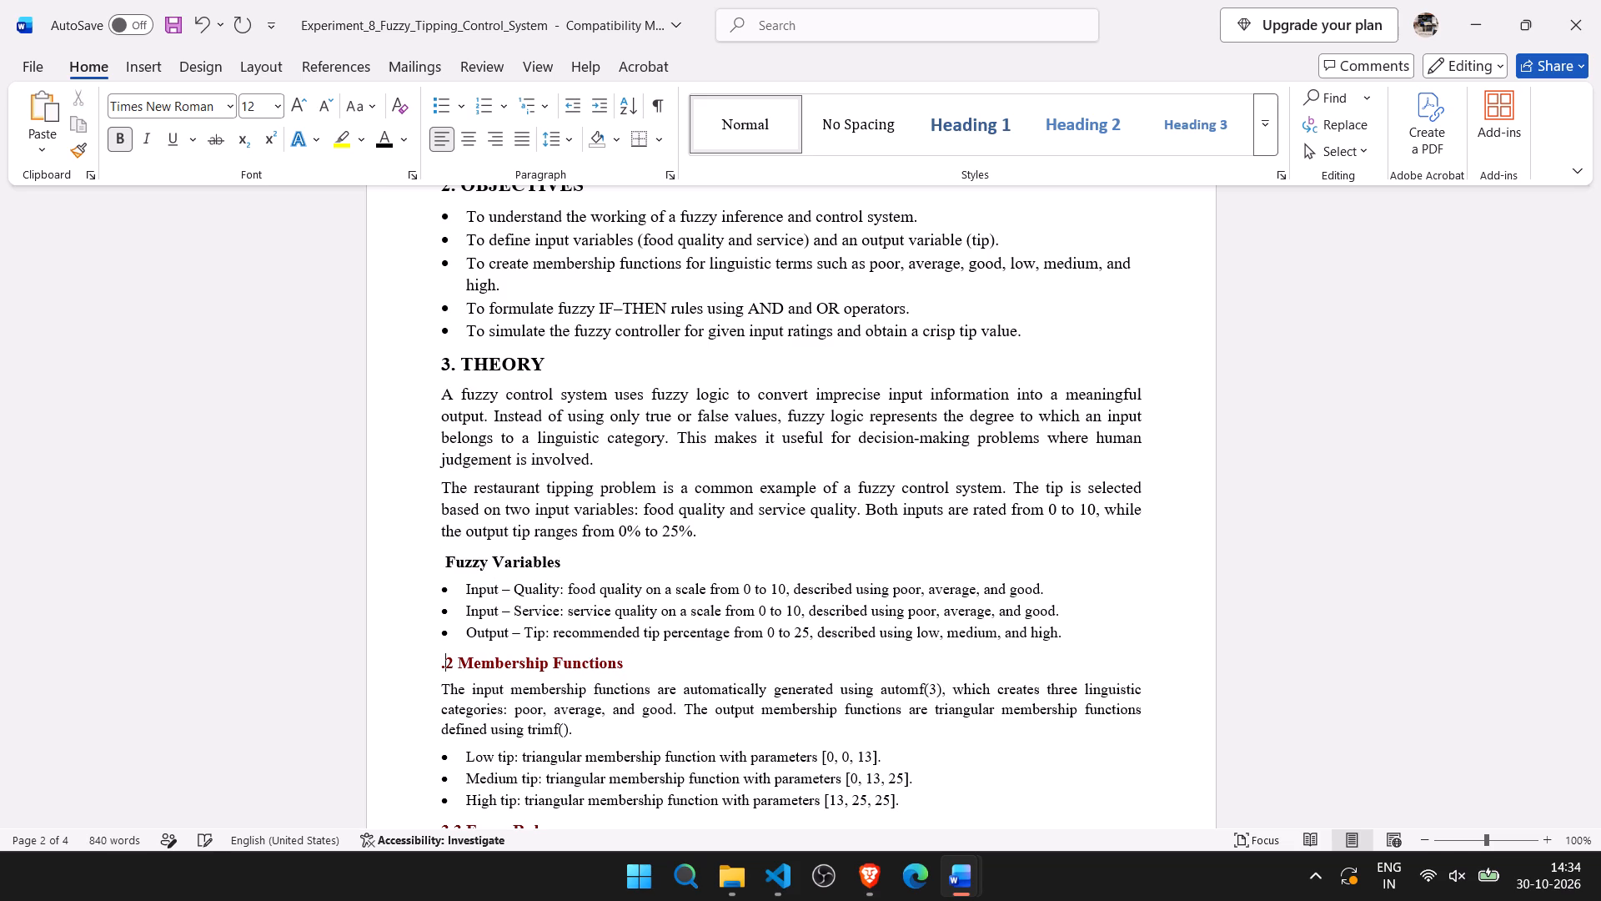
pyautogui.press('Right')
pyautogui.press('BackSpace')
pyautogui.press('BackSpace')
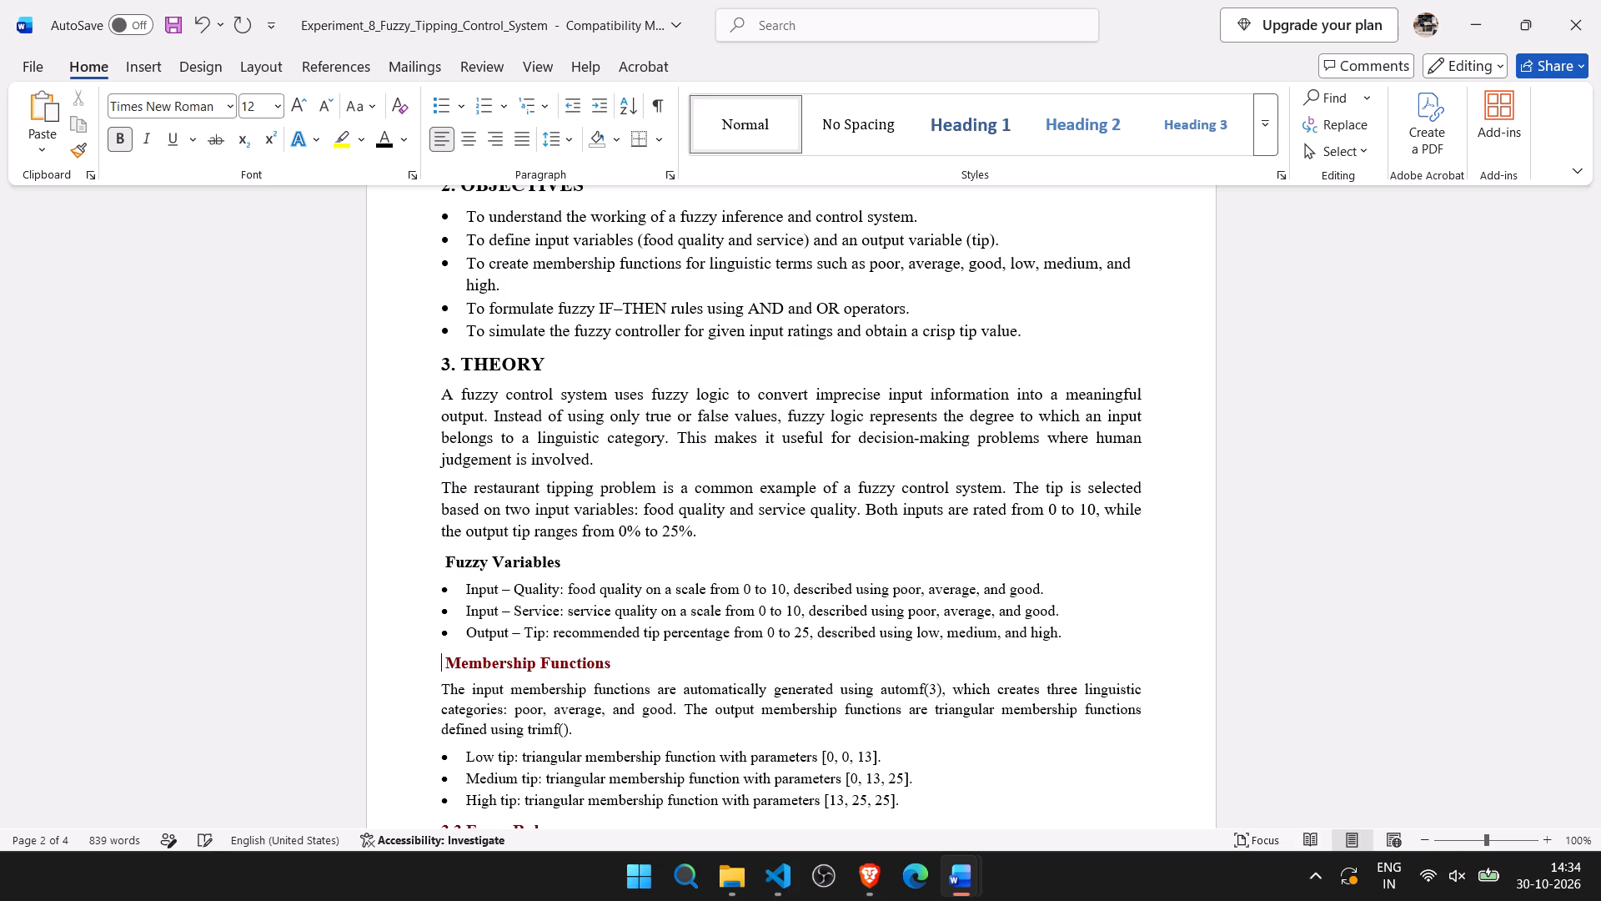
# Set the font size of the three-item bullet list under "Fuzzy Variables" to 12.
pyautogui.moveTo(466, 587); pyautogui.dragTo(1072, 637)
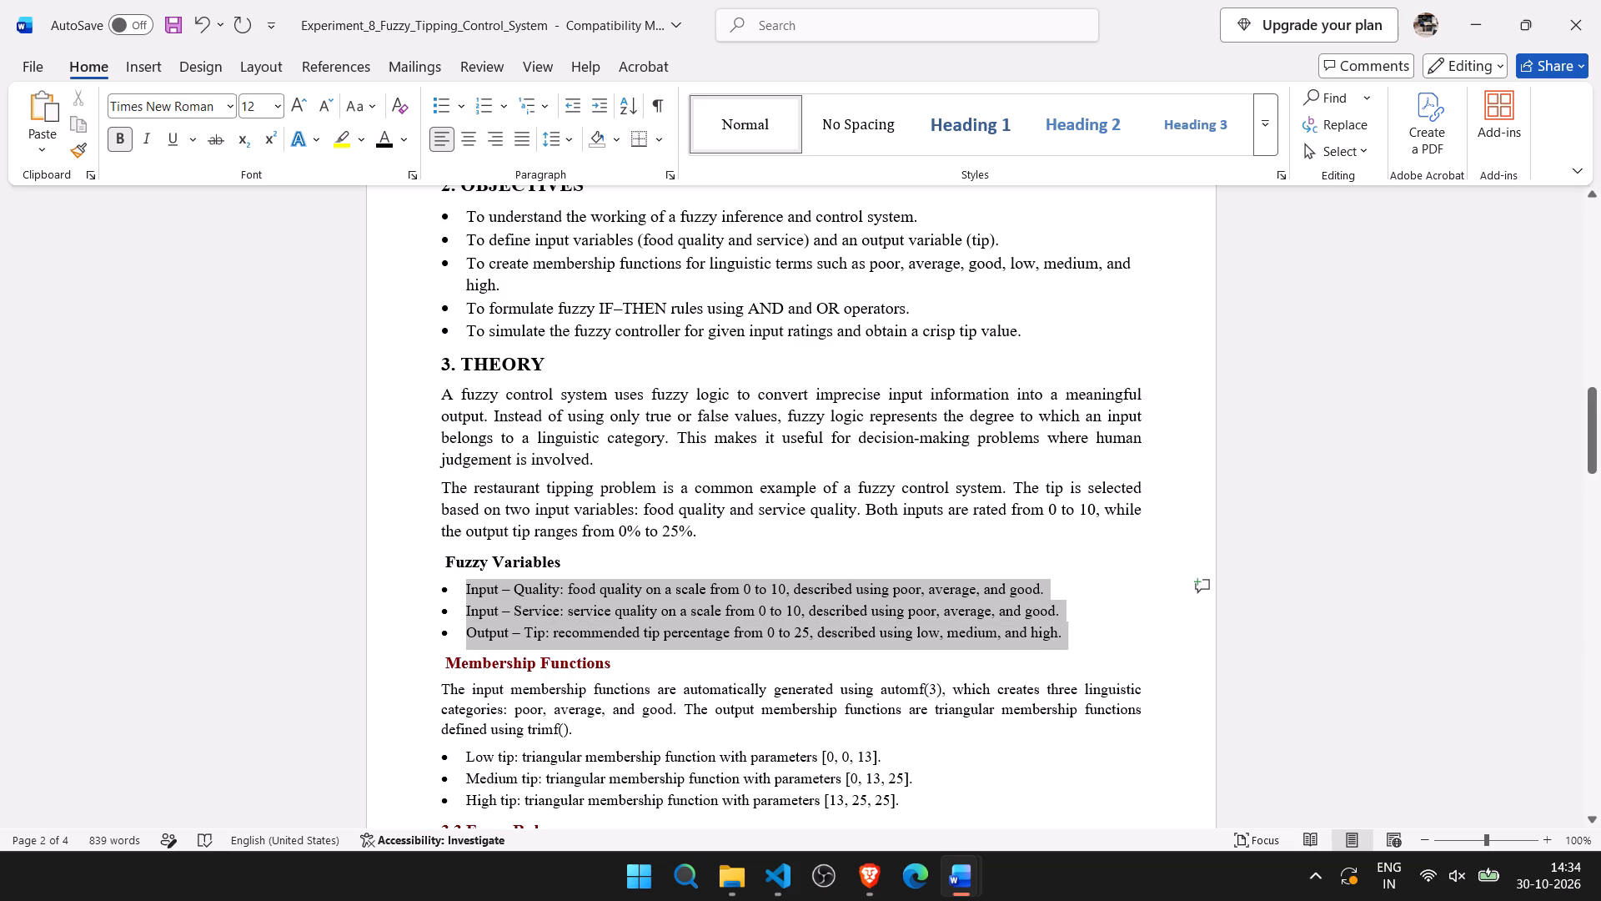
pyautogui.moveTo(1072, 637); pyautogui.dragTo(1072, 646)
pyautogui.click(1231, 582)
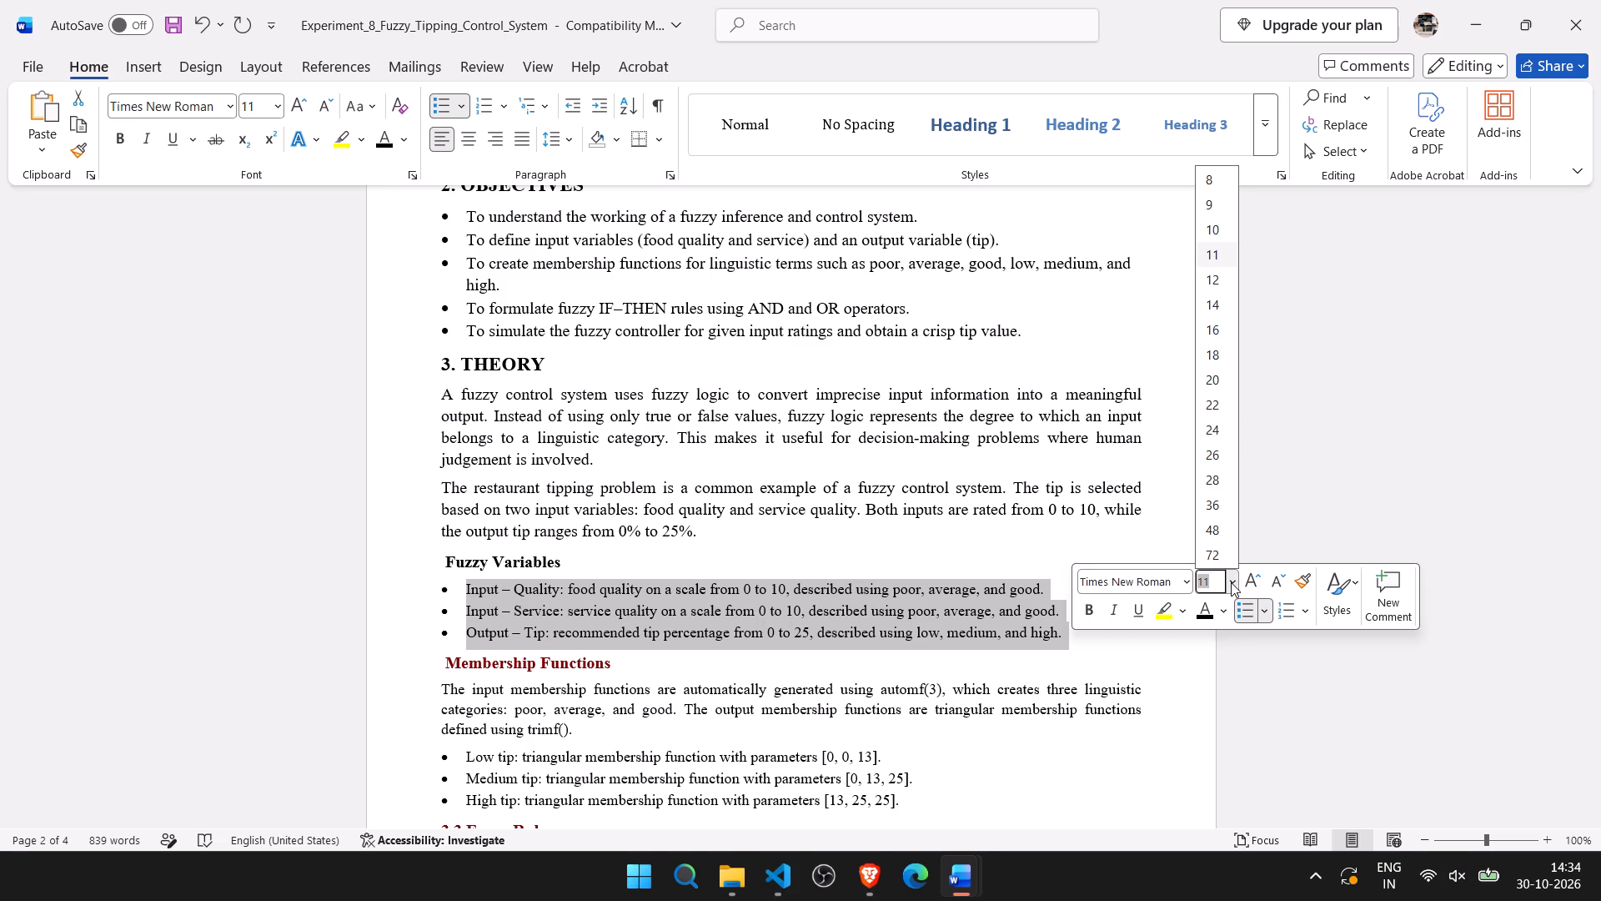
pyautogui.click(1212, 283)
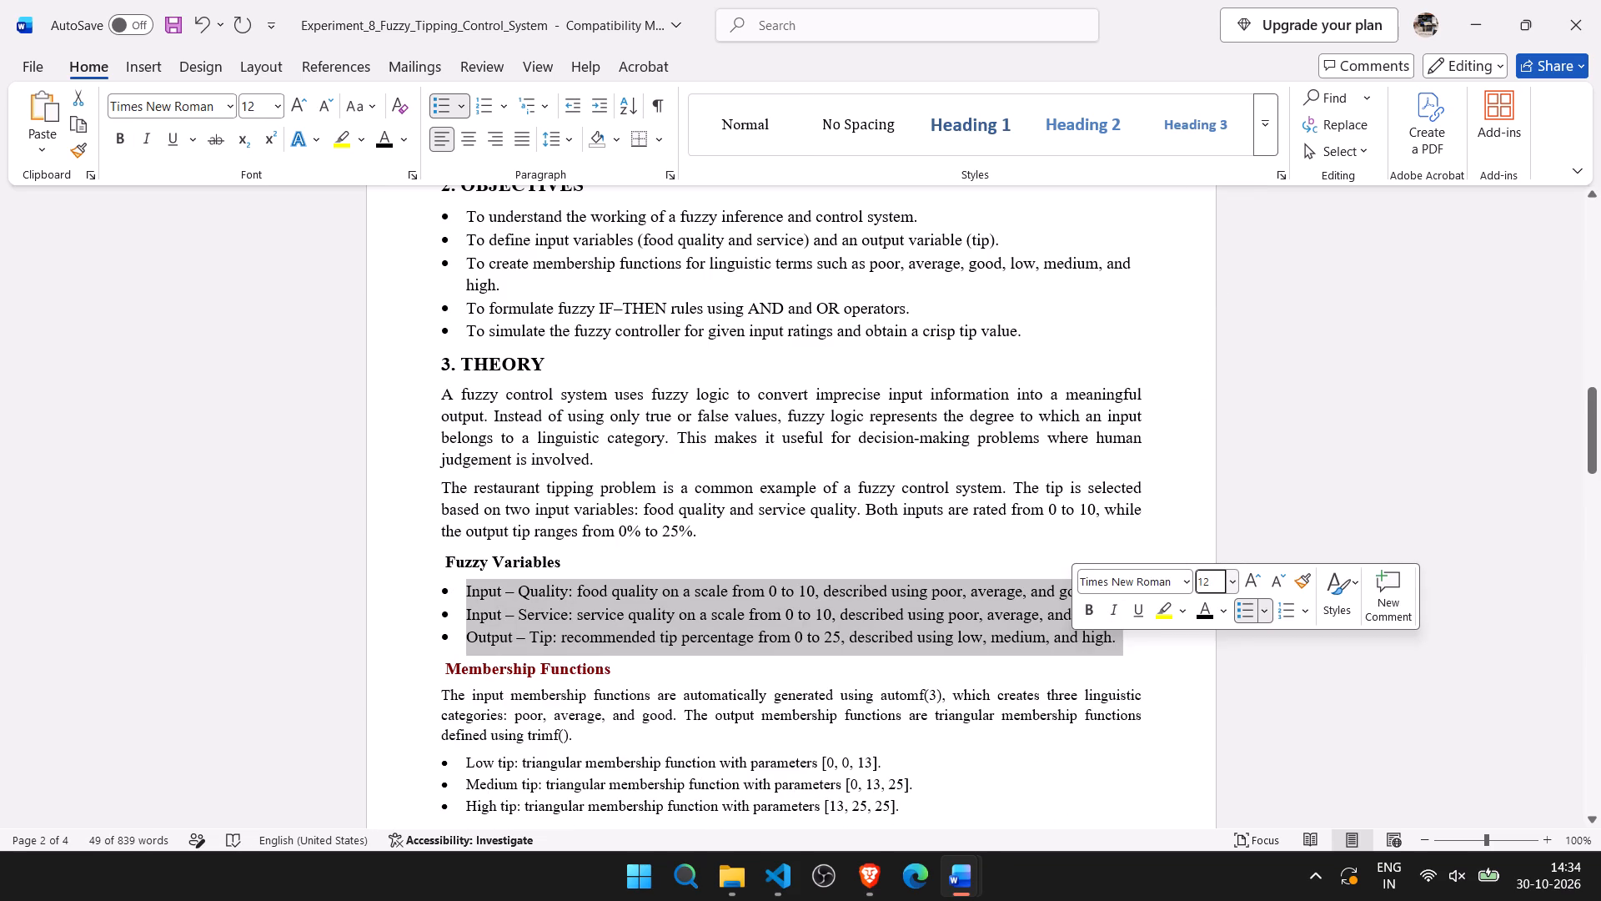
# Set the font colour of the "Membership Functions" subheading to black.
pyautogui.click(639, 664)
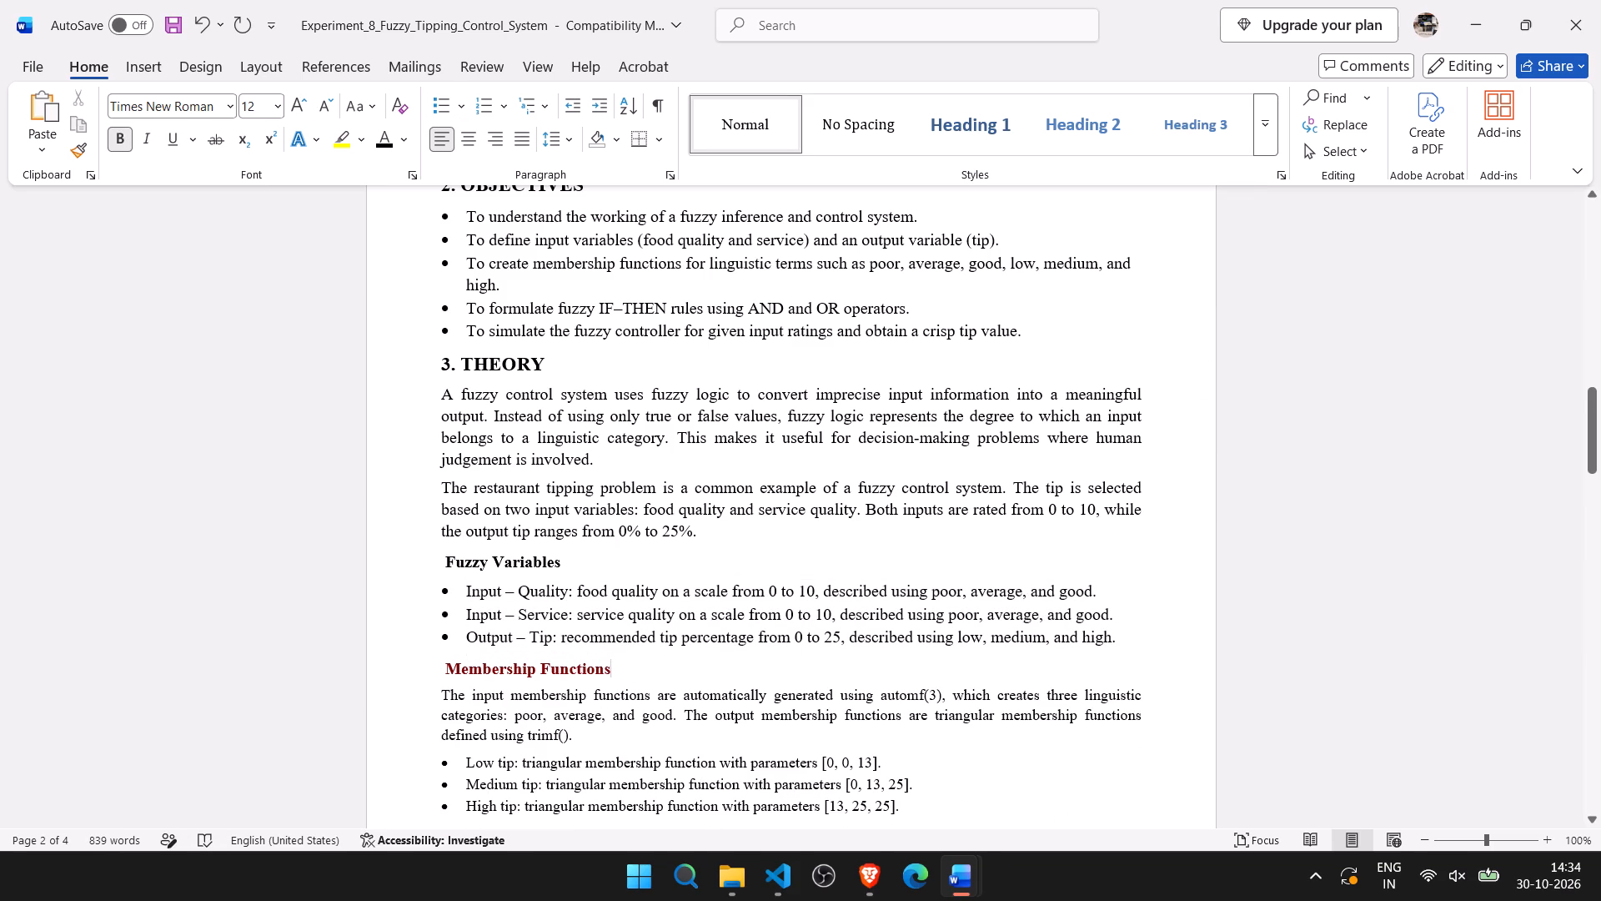
pyautogui.moveTo(611, 672); pyautogui.dragTo(465, 669)
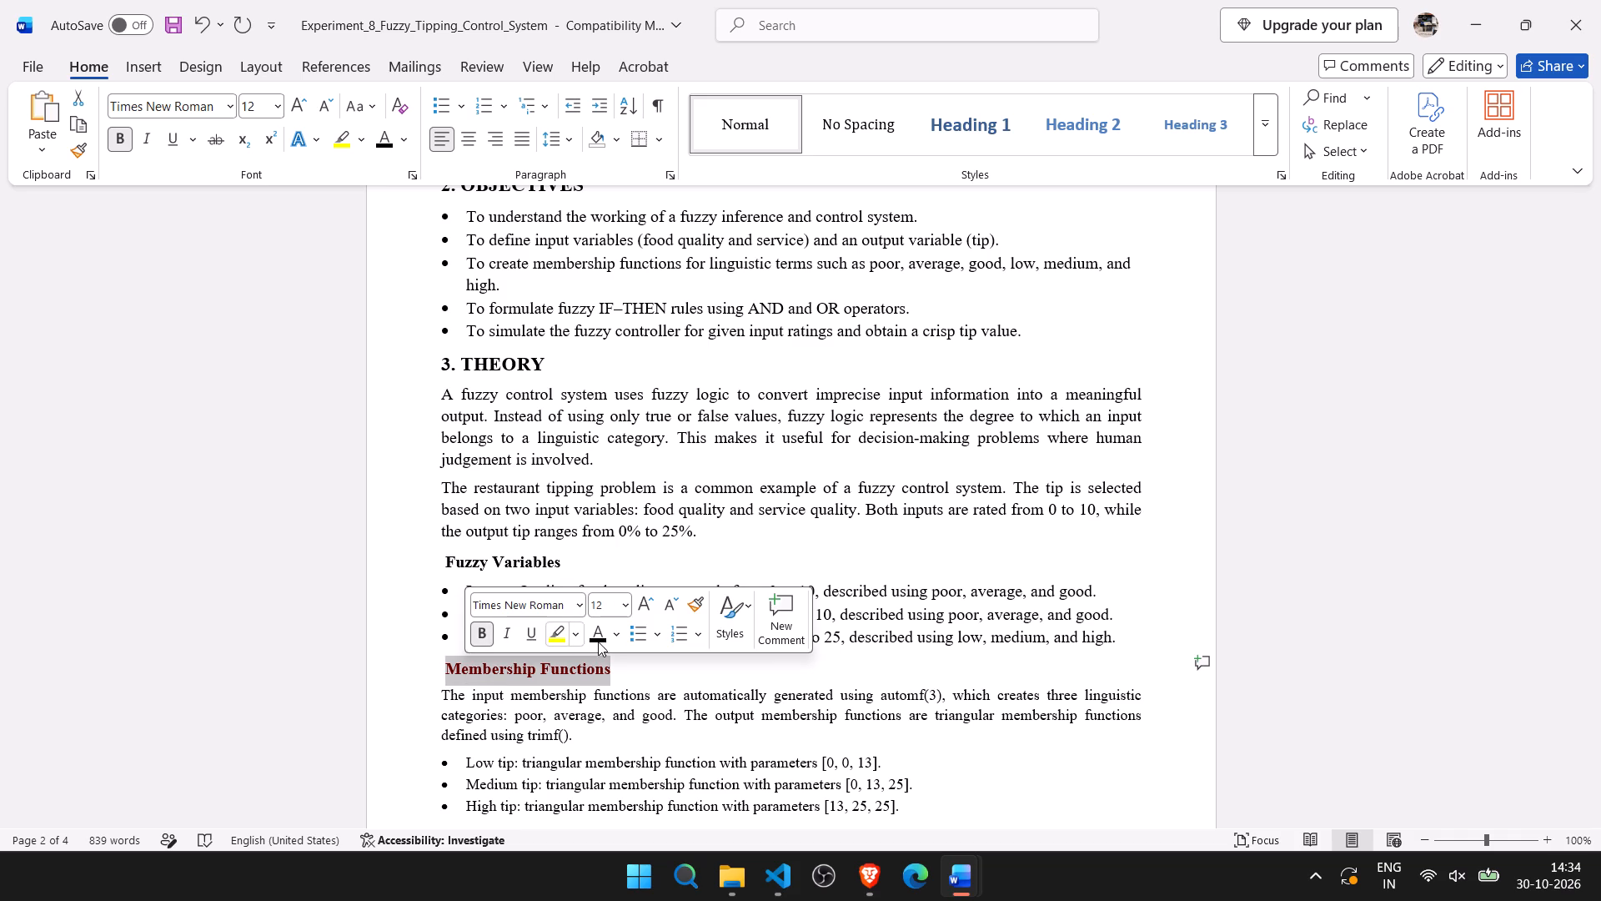
pyautogui.click(595, 637)
# Set the font size of the paragraph and three-item bullet list under "Membership Functions" to 12.
pyautogui.scroll(-1, 617, 680)
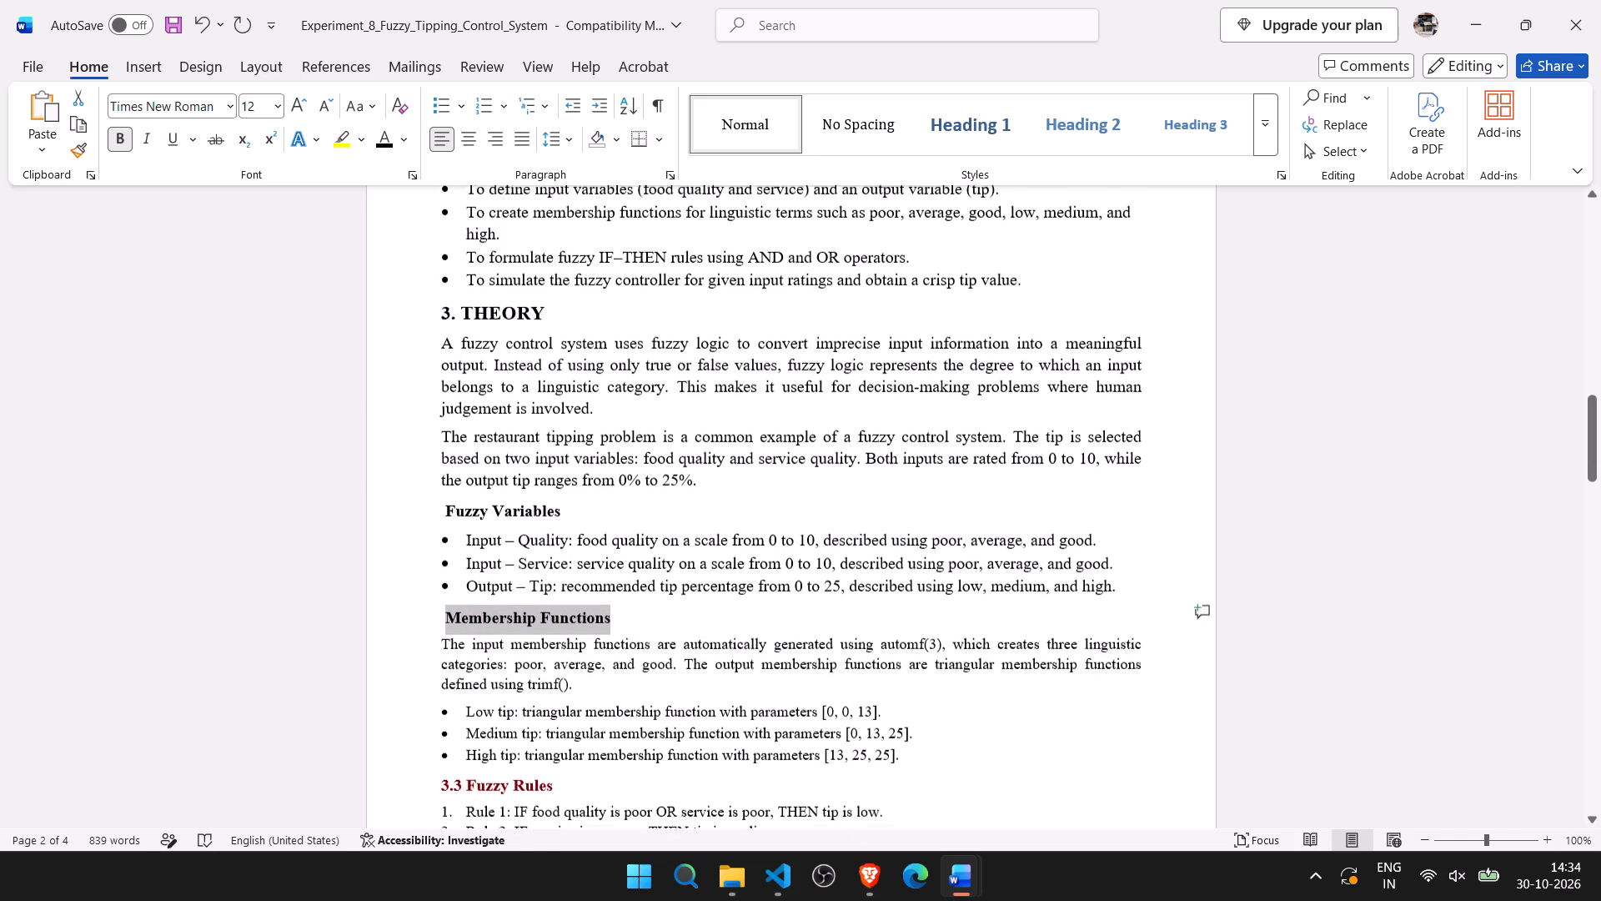
pyautogui.scroll(-1, 617, 680)
pyautogui.rightClick(576, 678)
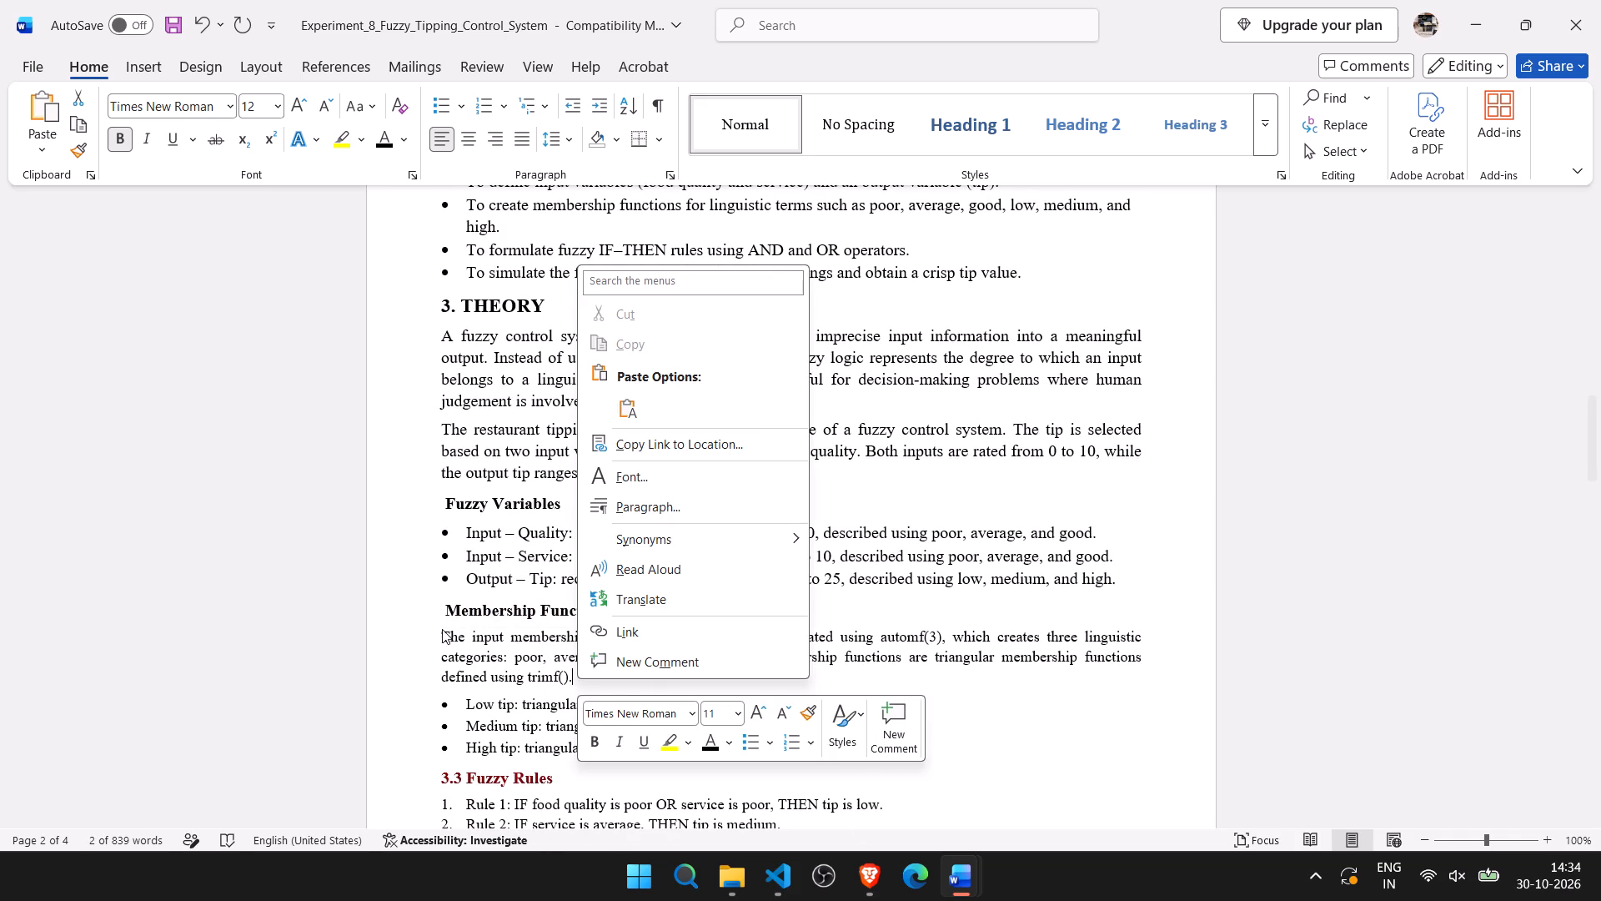
pyautogui.click(442, 629)
pyautogui.moveTo(440, 637); pyautogui.dragTo(886, 759)
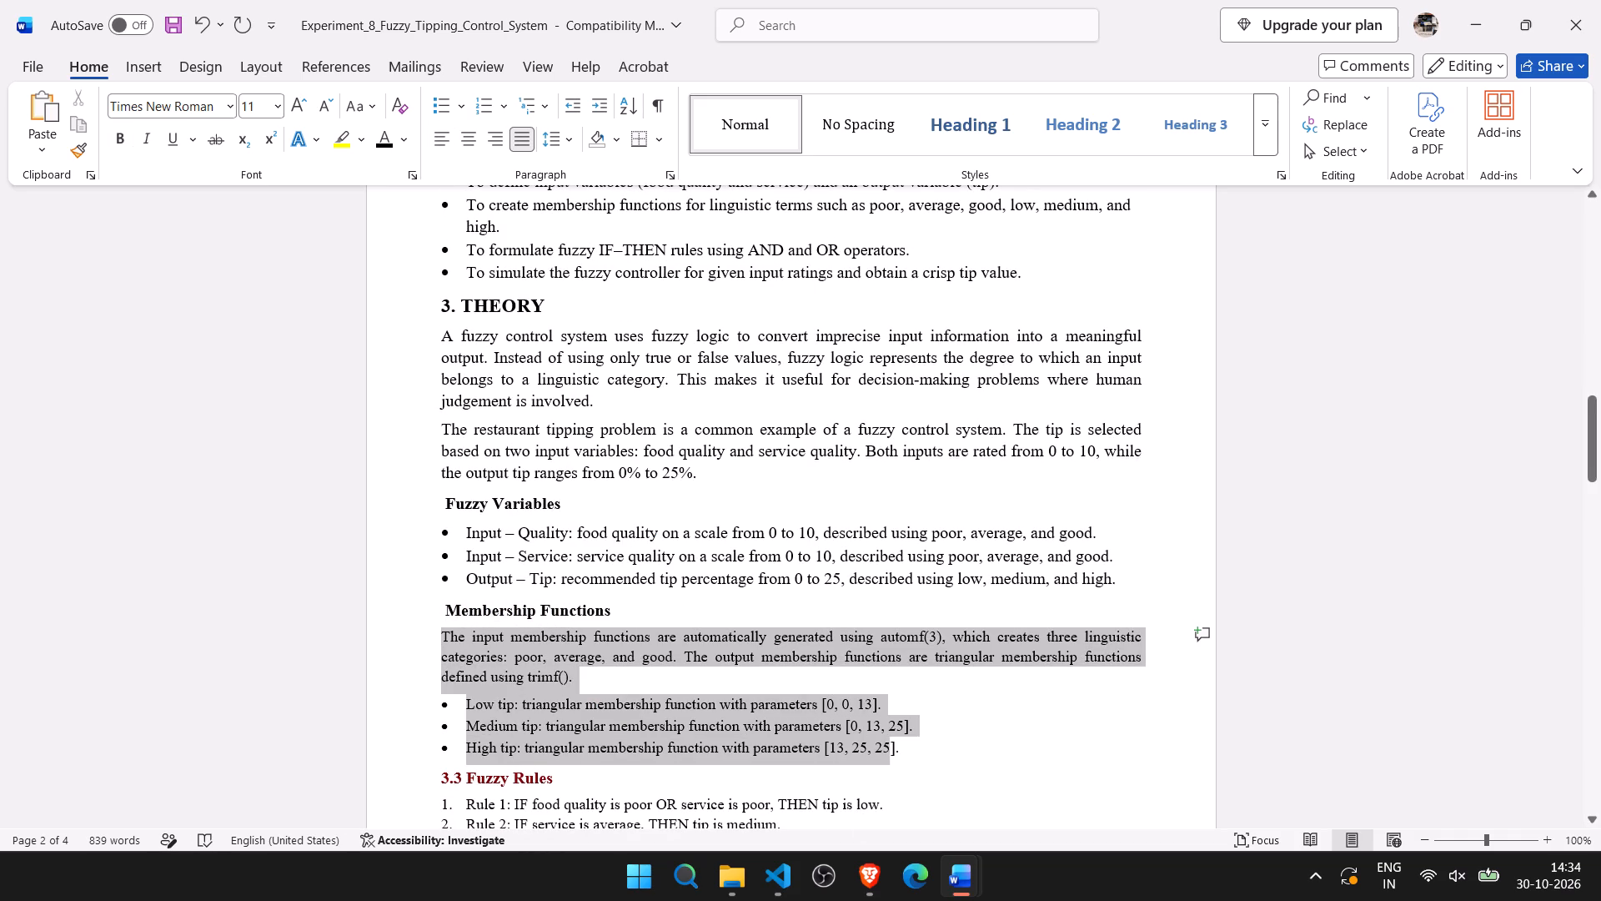
pyautogui.moveTo(886, 759); pyautogui.dragTo(903, 755)
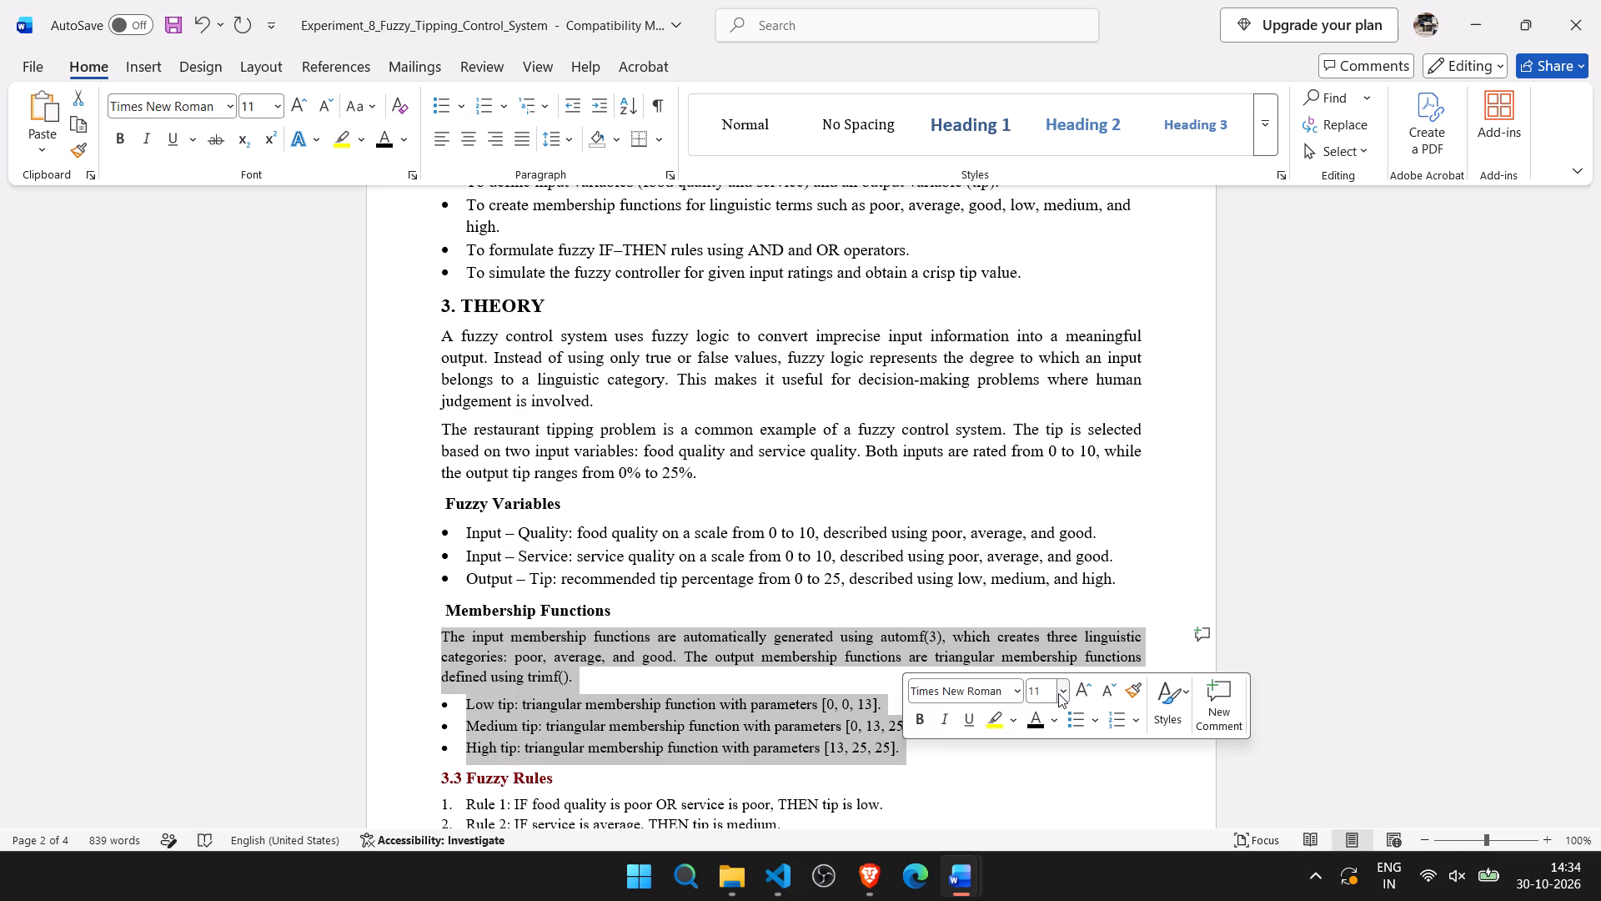
pyautogui.click(1060, 694)
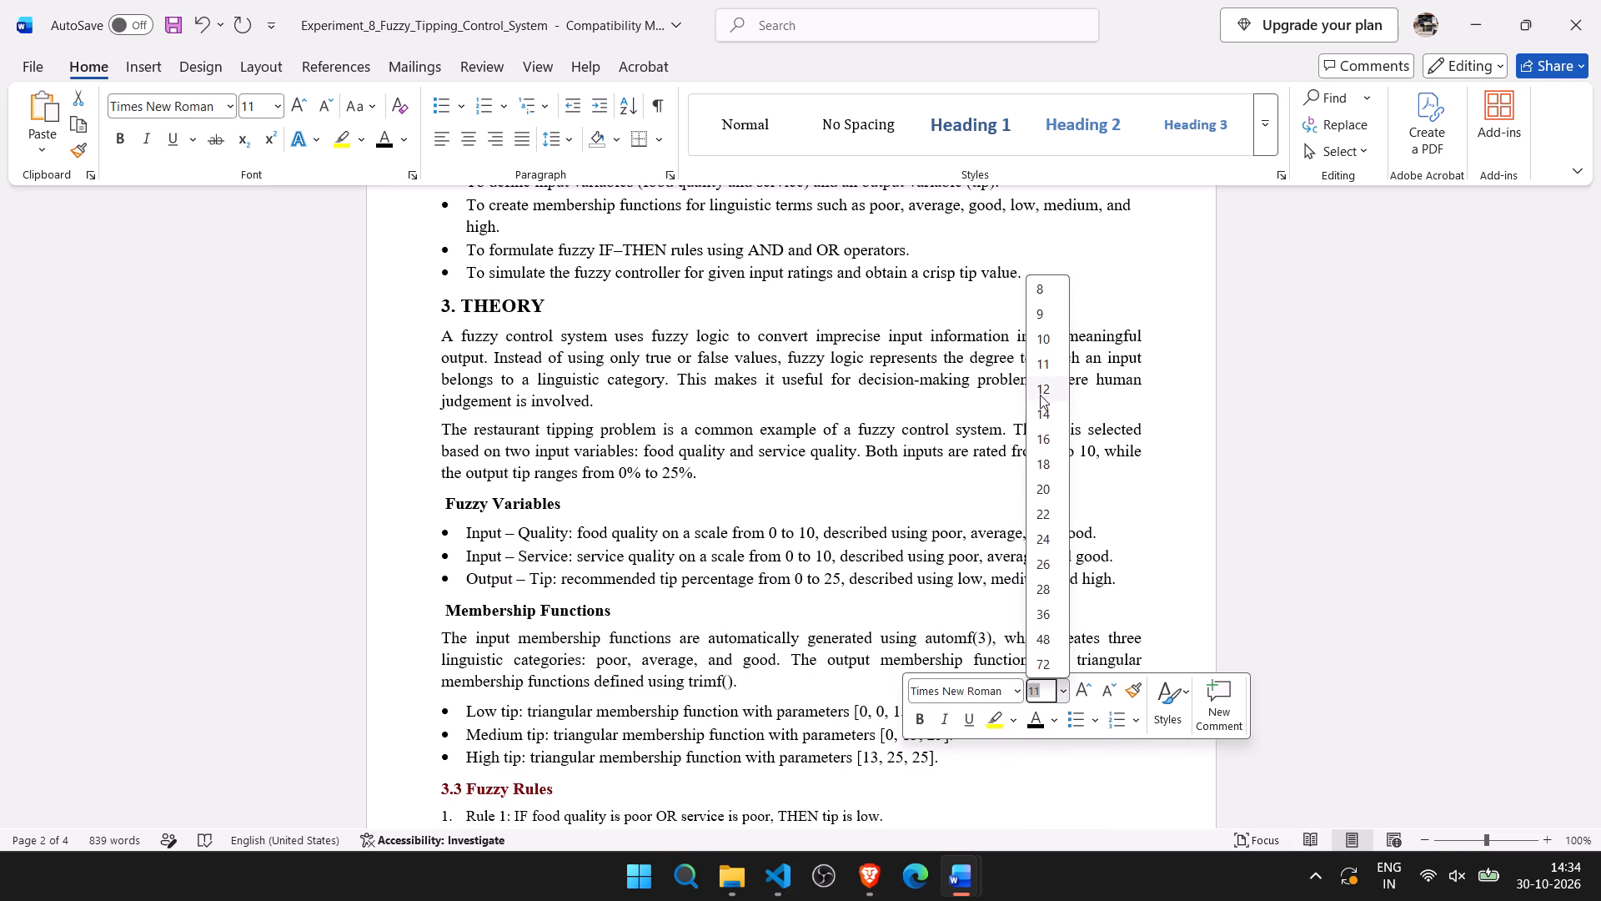
pyautogui.click(1040, 395)
# Remove the number "3.3" from the "Fuzzy Rules" subheading and put two spaces before its text.
pyautogui.scroll(-1, 751, 614)
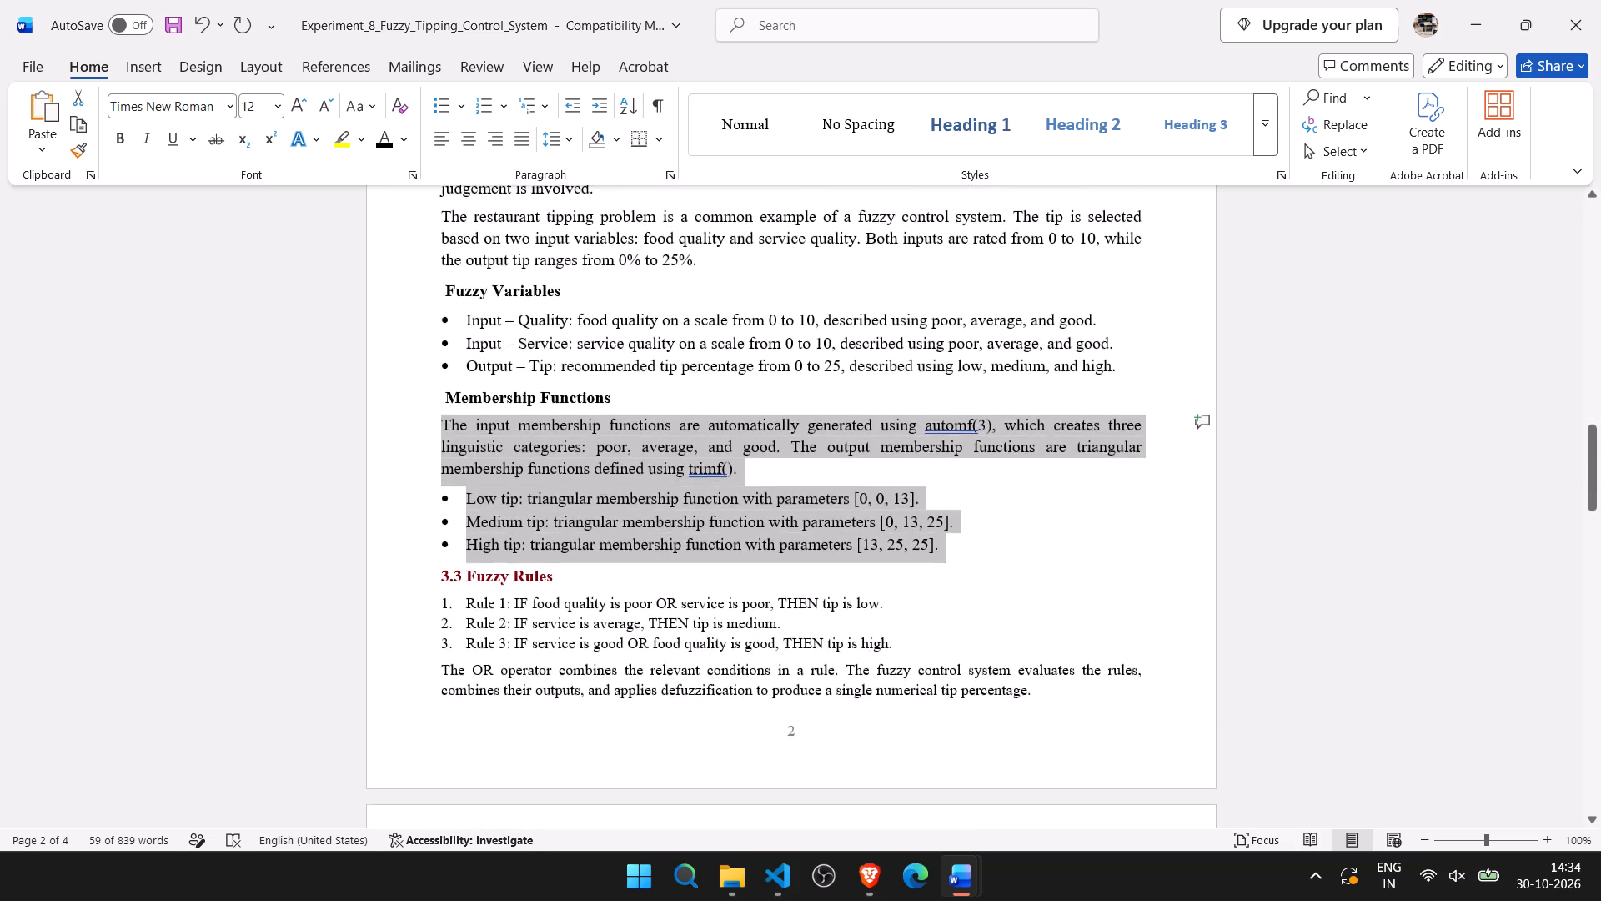
pyautogui.scroll(-1, 751, 614)
pyautogui.moveTo(466, 570); pyautogui.dragTo(449, 569)
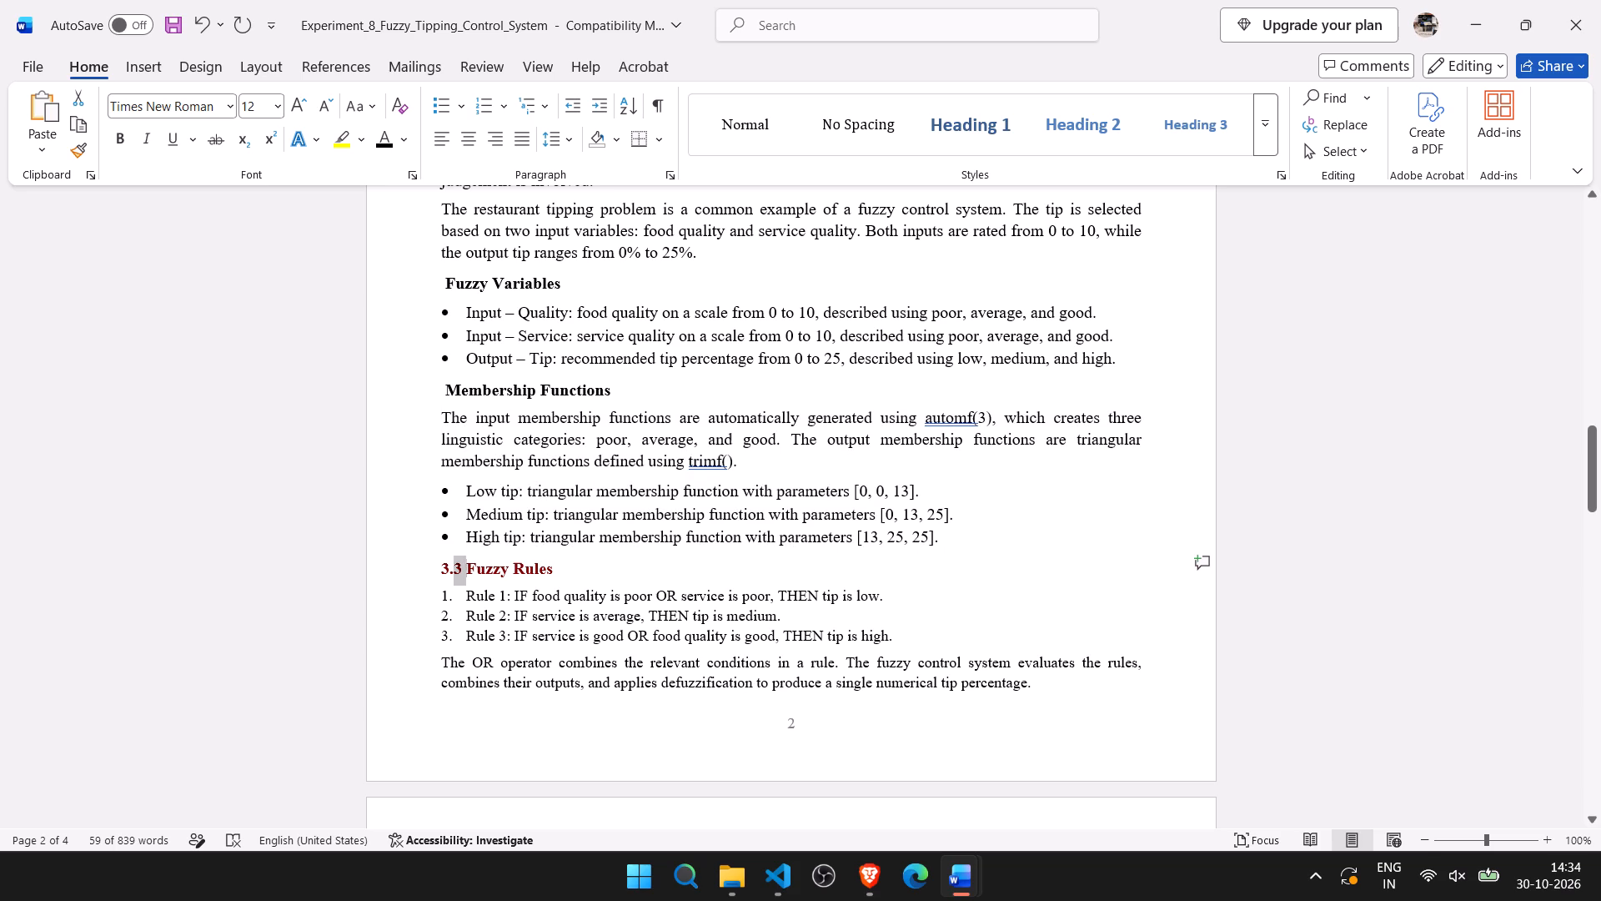
pyautogui.moveTo(449, 569); pyautogui.dragTo(439, 569)
pyautogui.press('BackSpace')
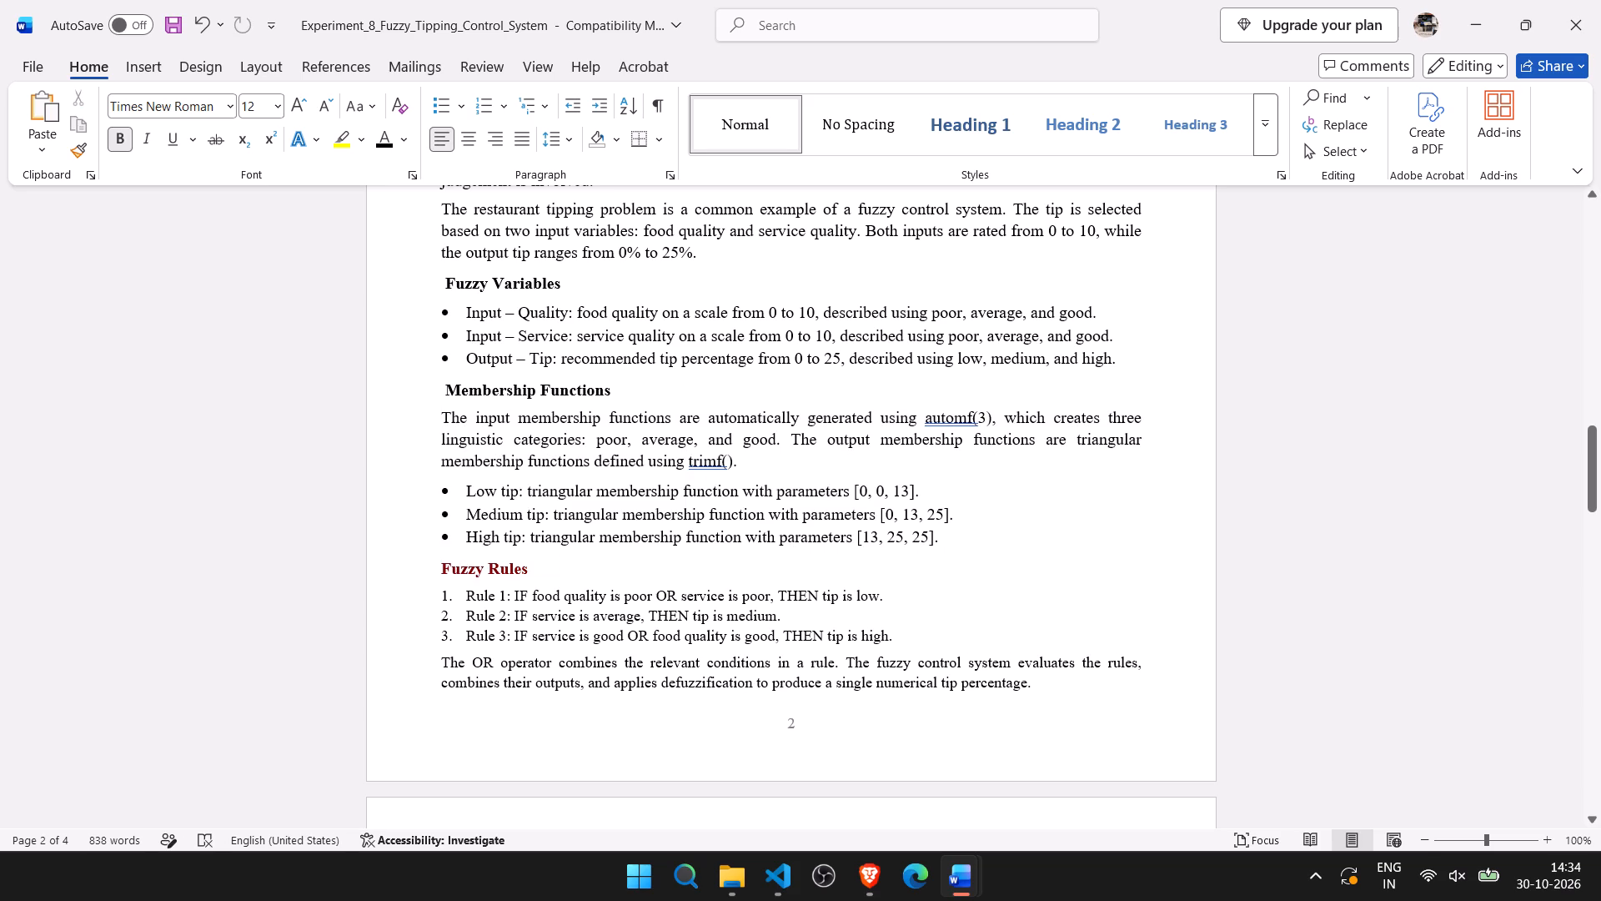
pyautogui.press('space')
pyautogui.press('space')
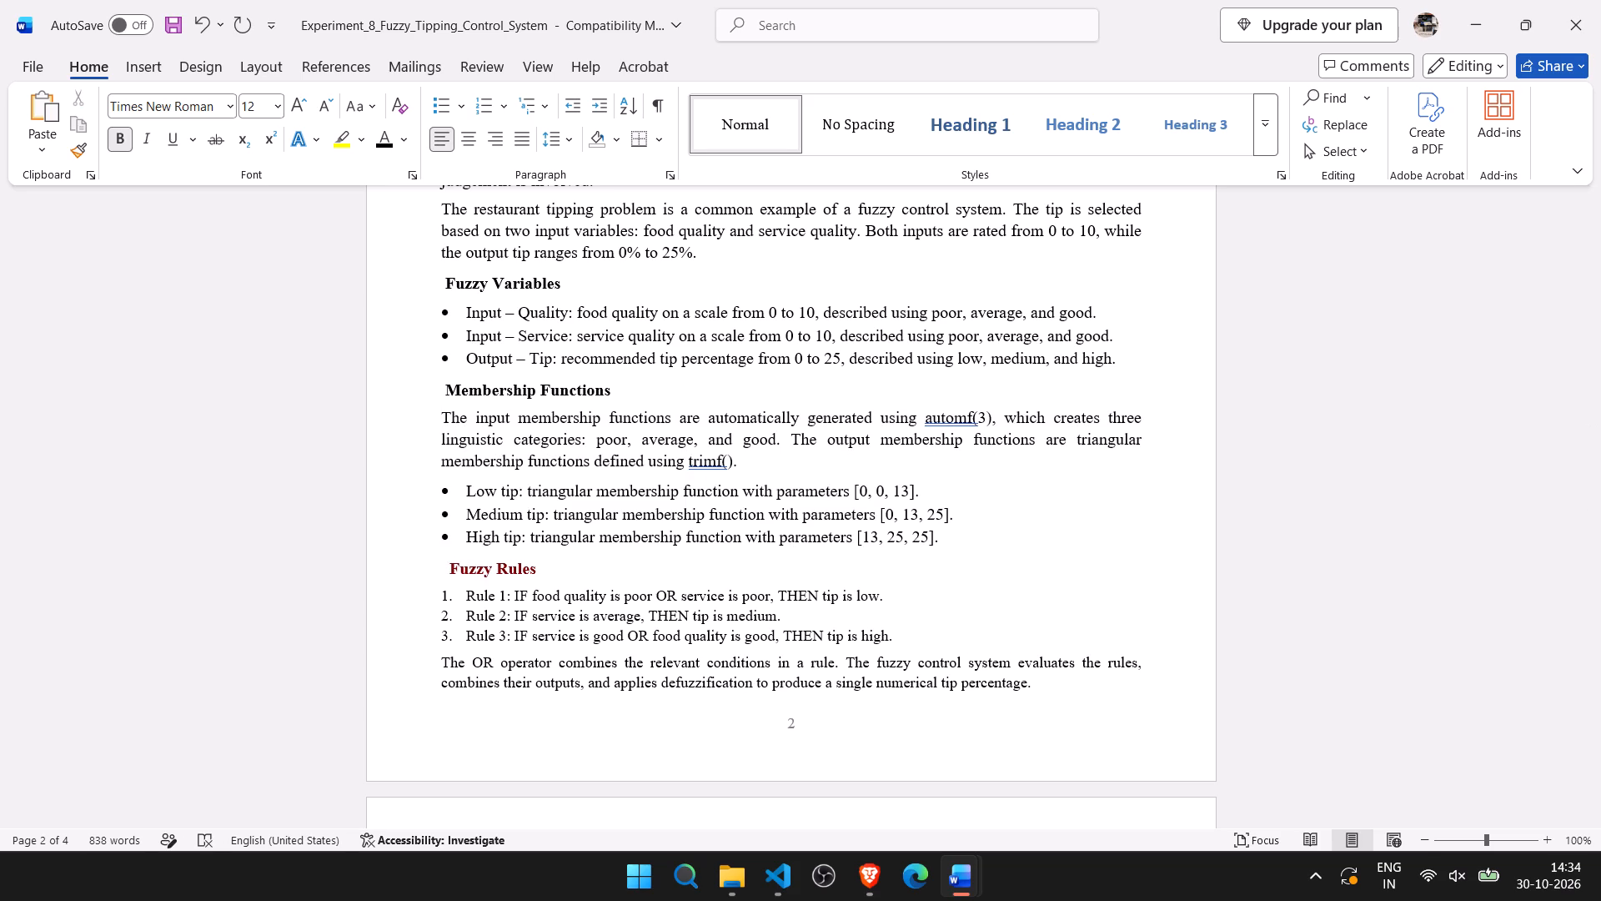
# Set the font colour of the "Fuzzy Rules" subheading to black.
pyautogui.moveTo(540, 571); pyautogui.dragTo(445, 561)
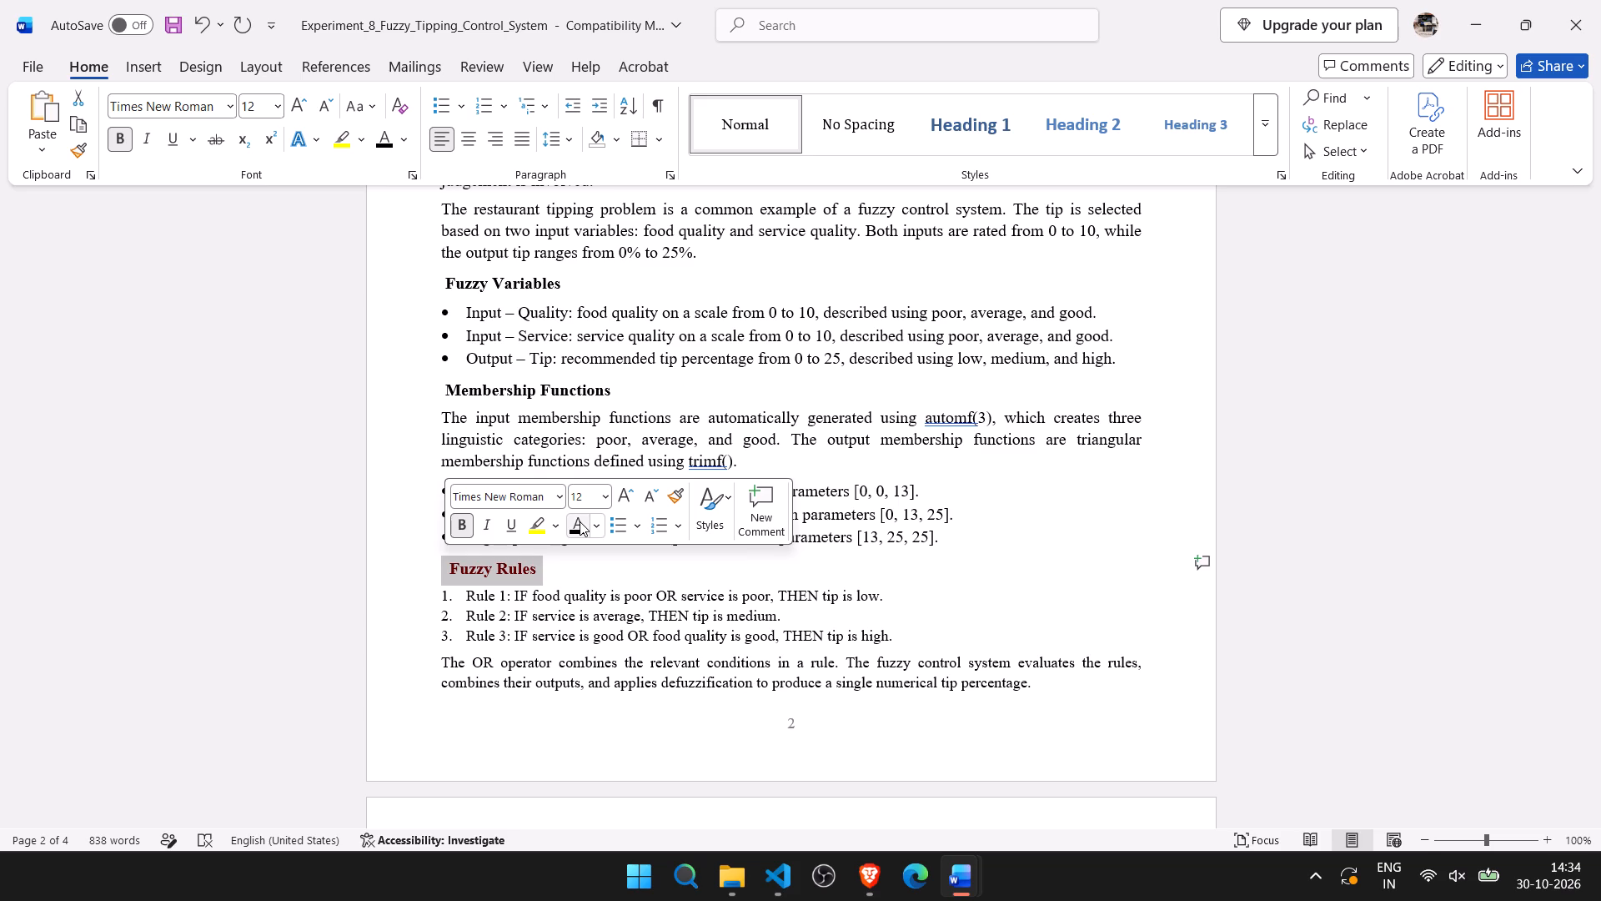
pyautogui.click(580, 521)
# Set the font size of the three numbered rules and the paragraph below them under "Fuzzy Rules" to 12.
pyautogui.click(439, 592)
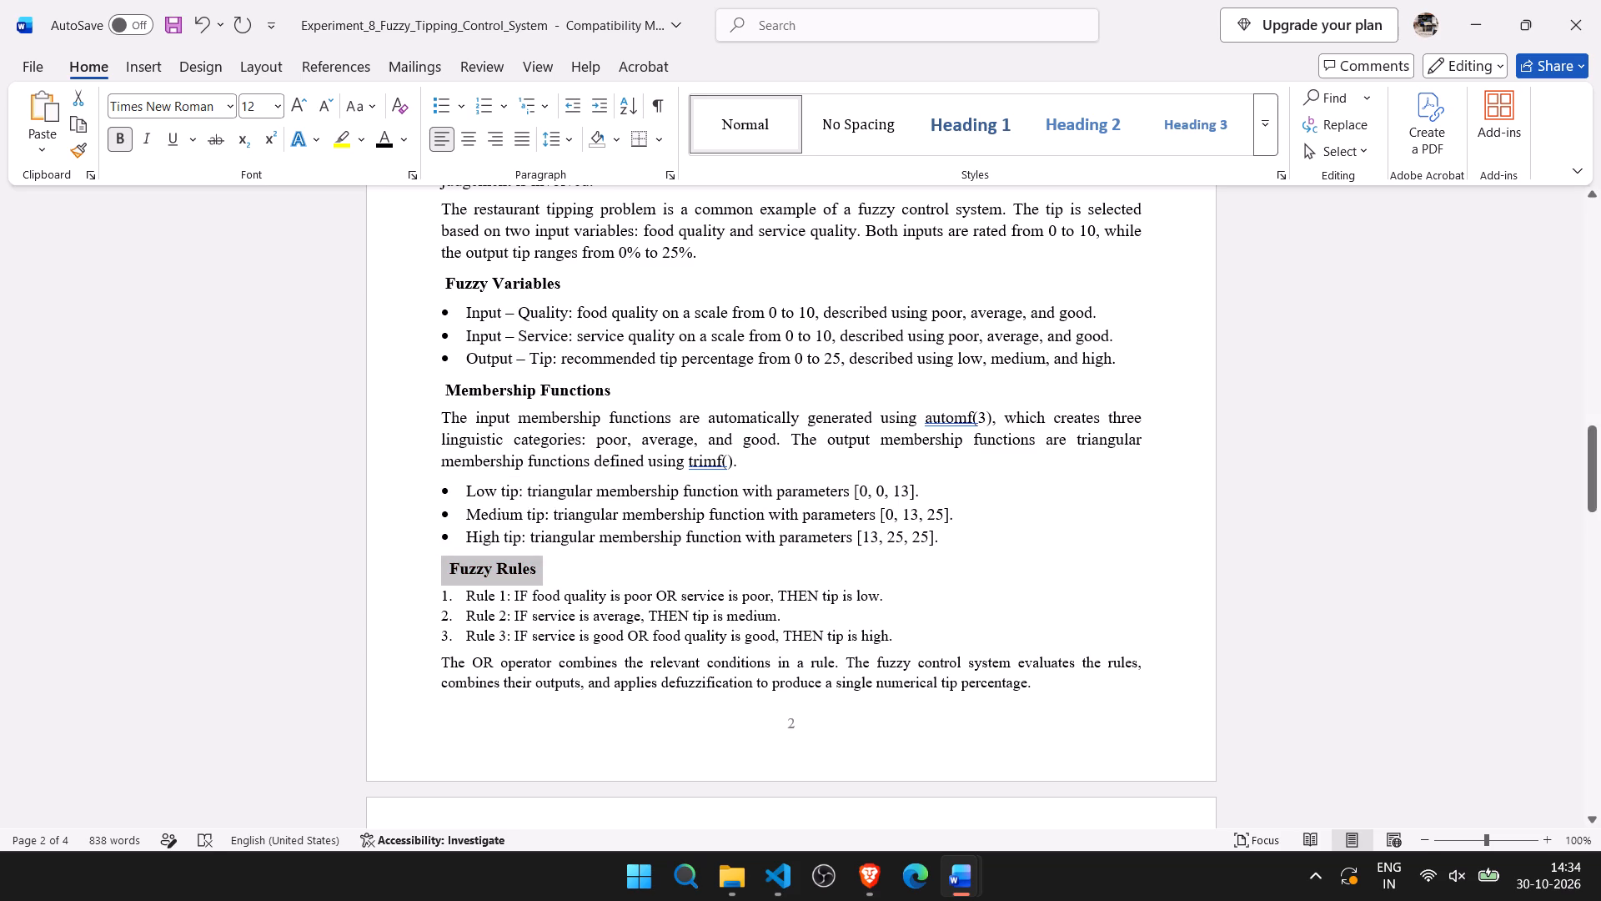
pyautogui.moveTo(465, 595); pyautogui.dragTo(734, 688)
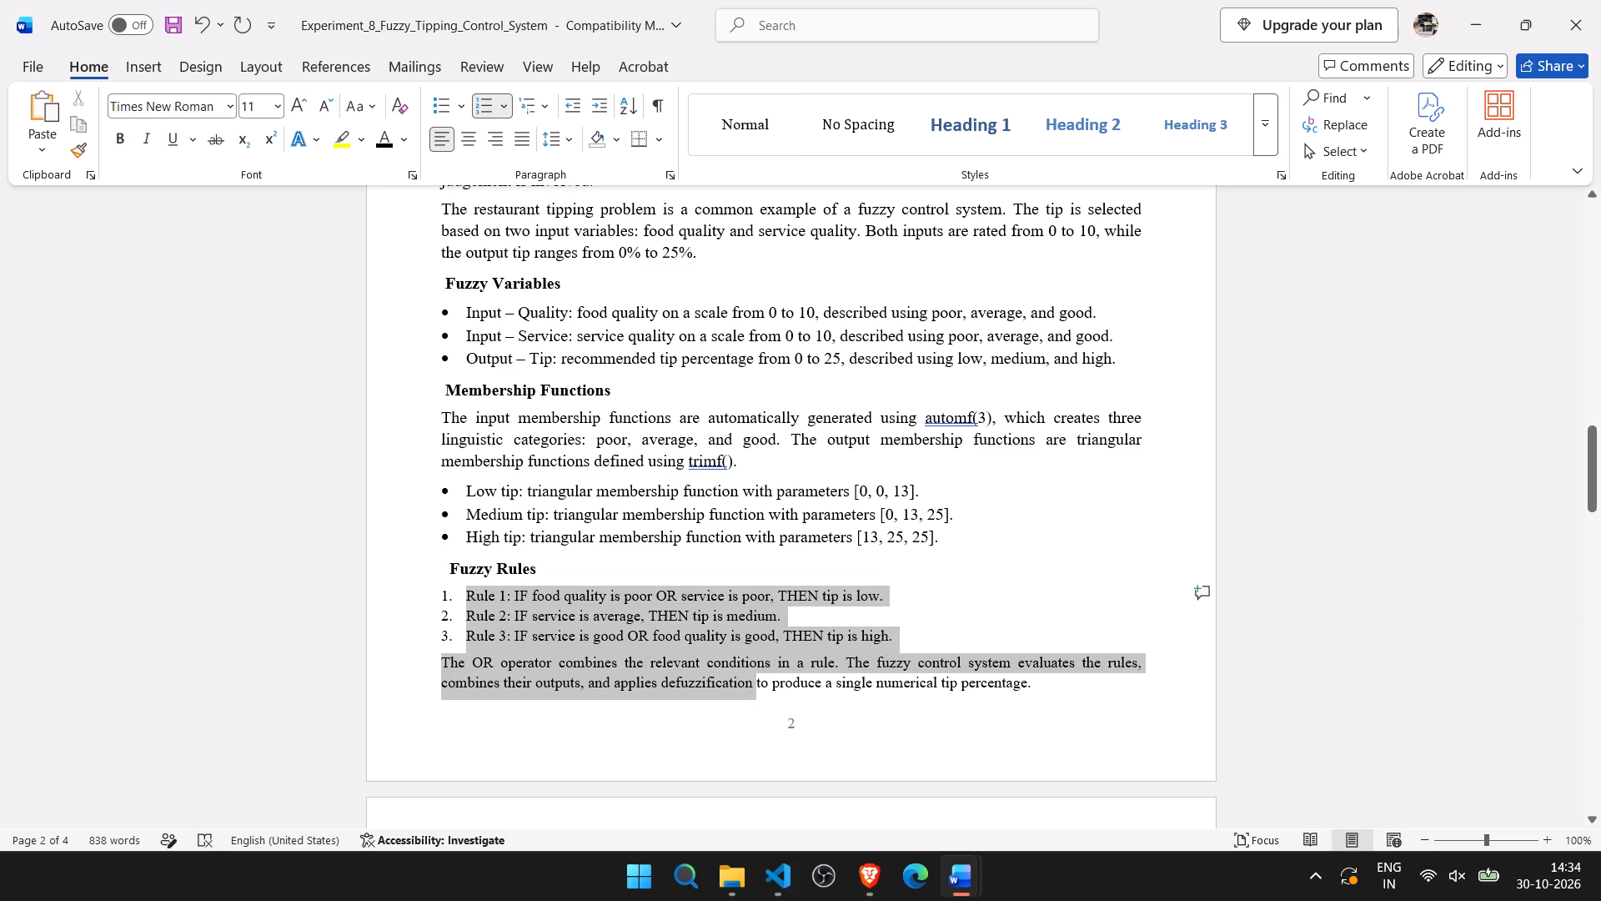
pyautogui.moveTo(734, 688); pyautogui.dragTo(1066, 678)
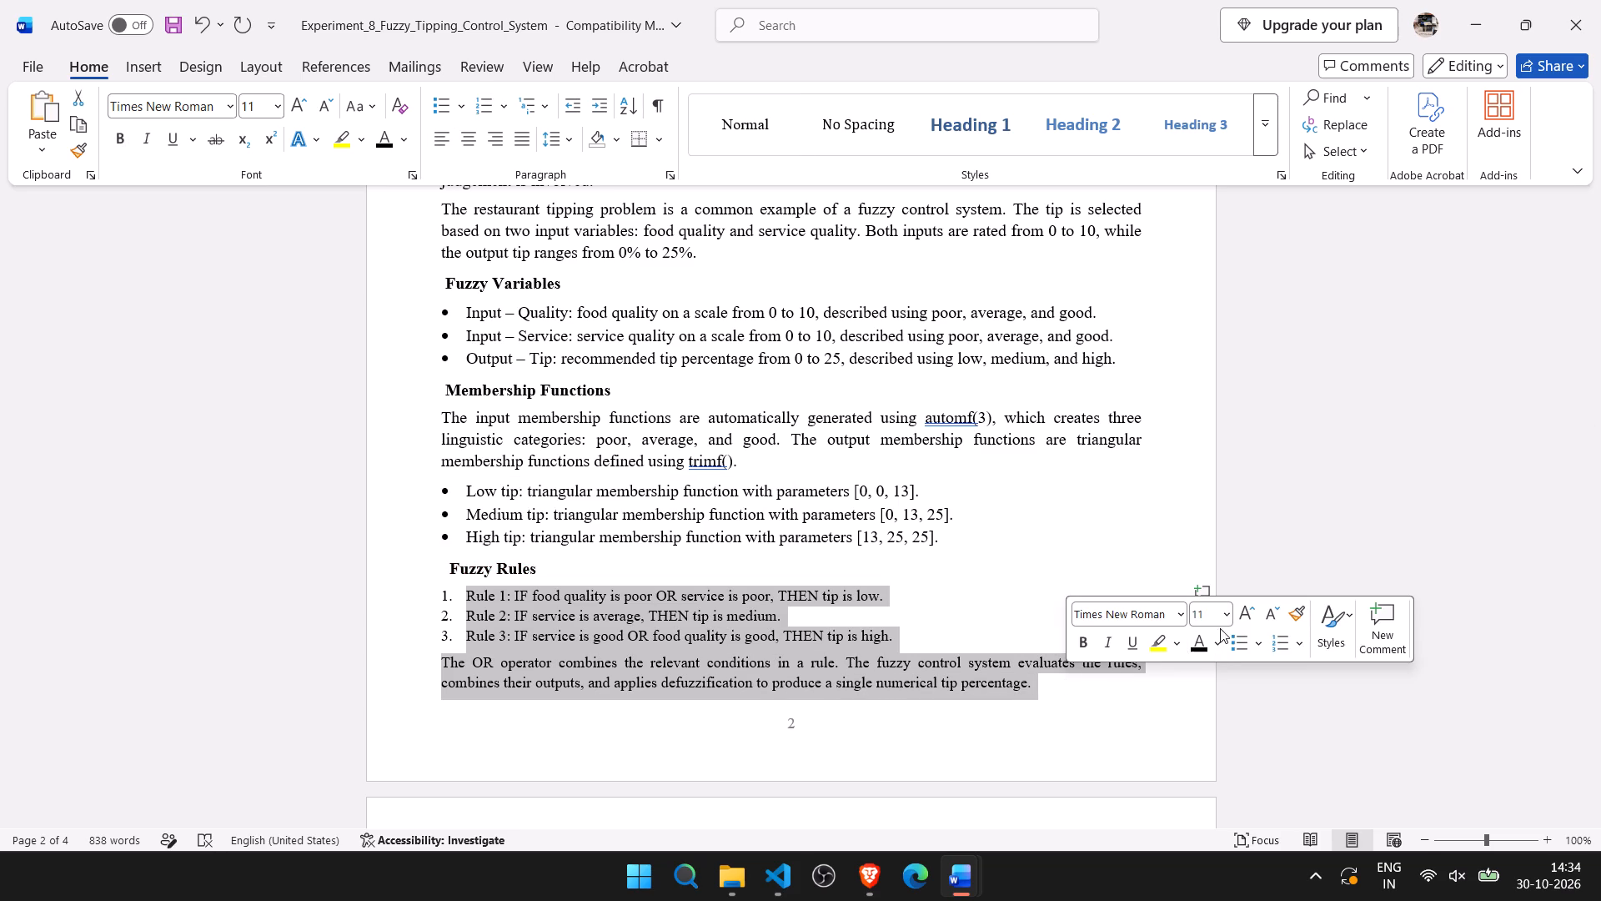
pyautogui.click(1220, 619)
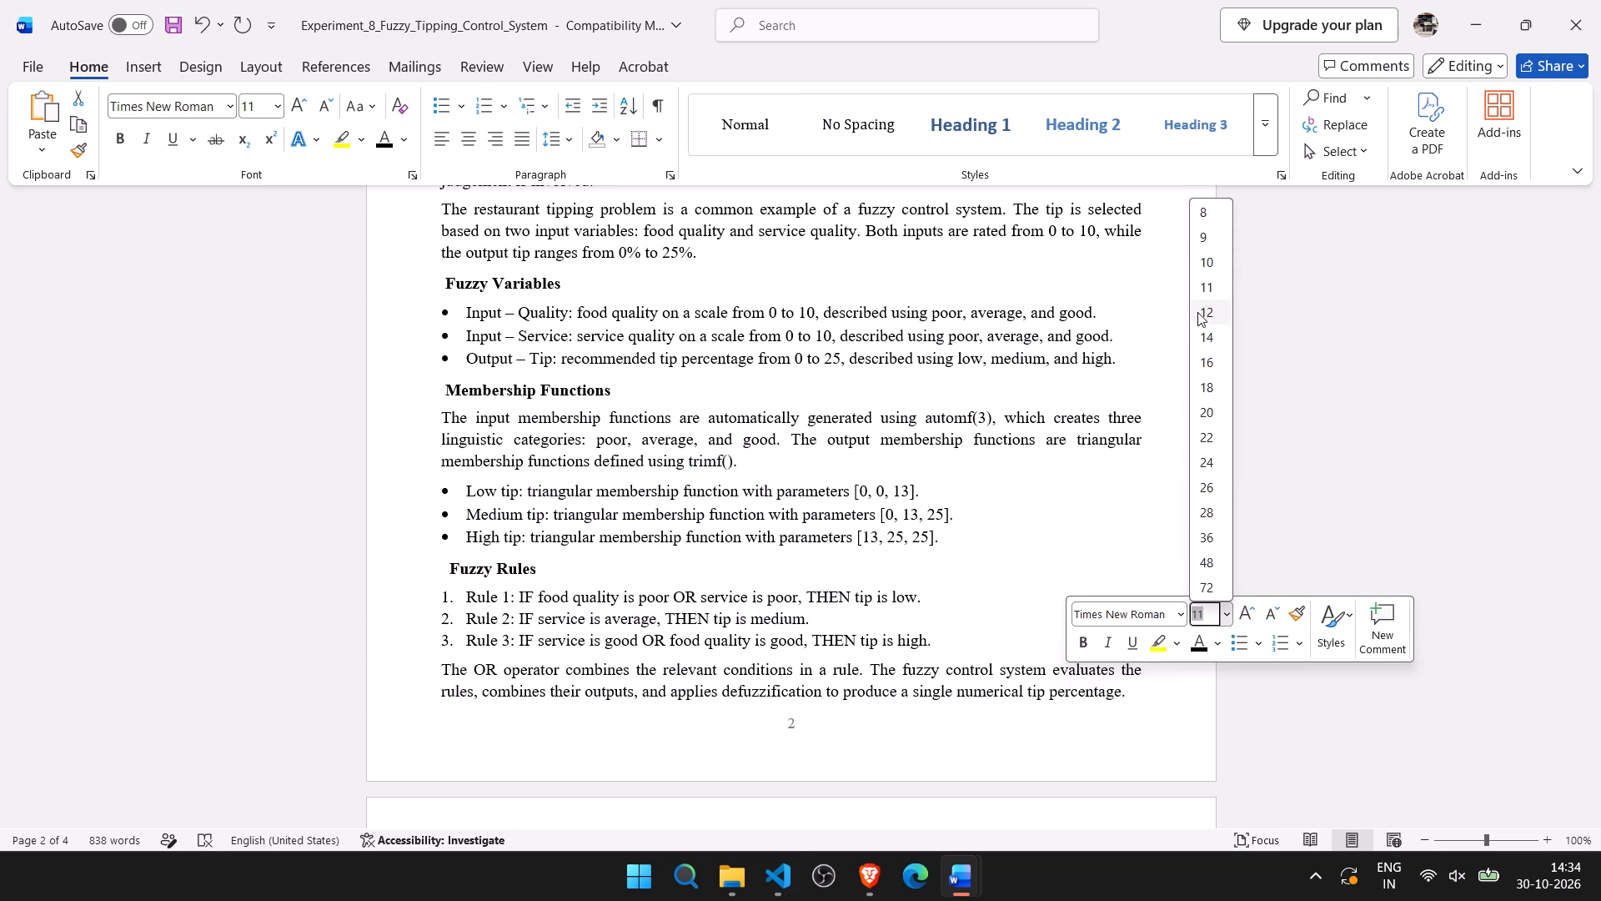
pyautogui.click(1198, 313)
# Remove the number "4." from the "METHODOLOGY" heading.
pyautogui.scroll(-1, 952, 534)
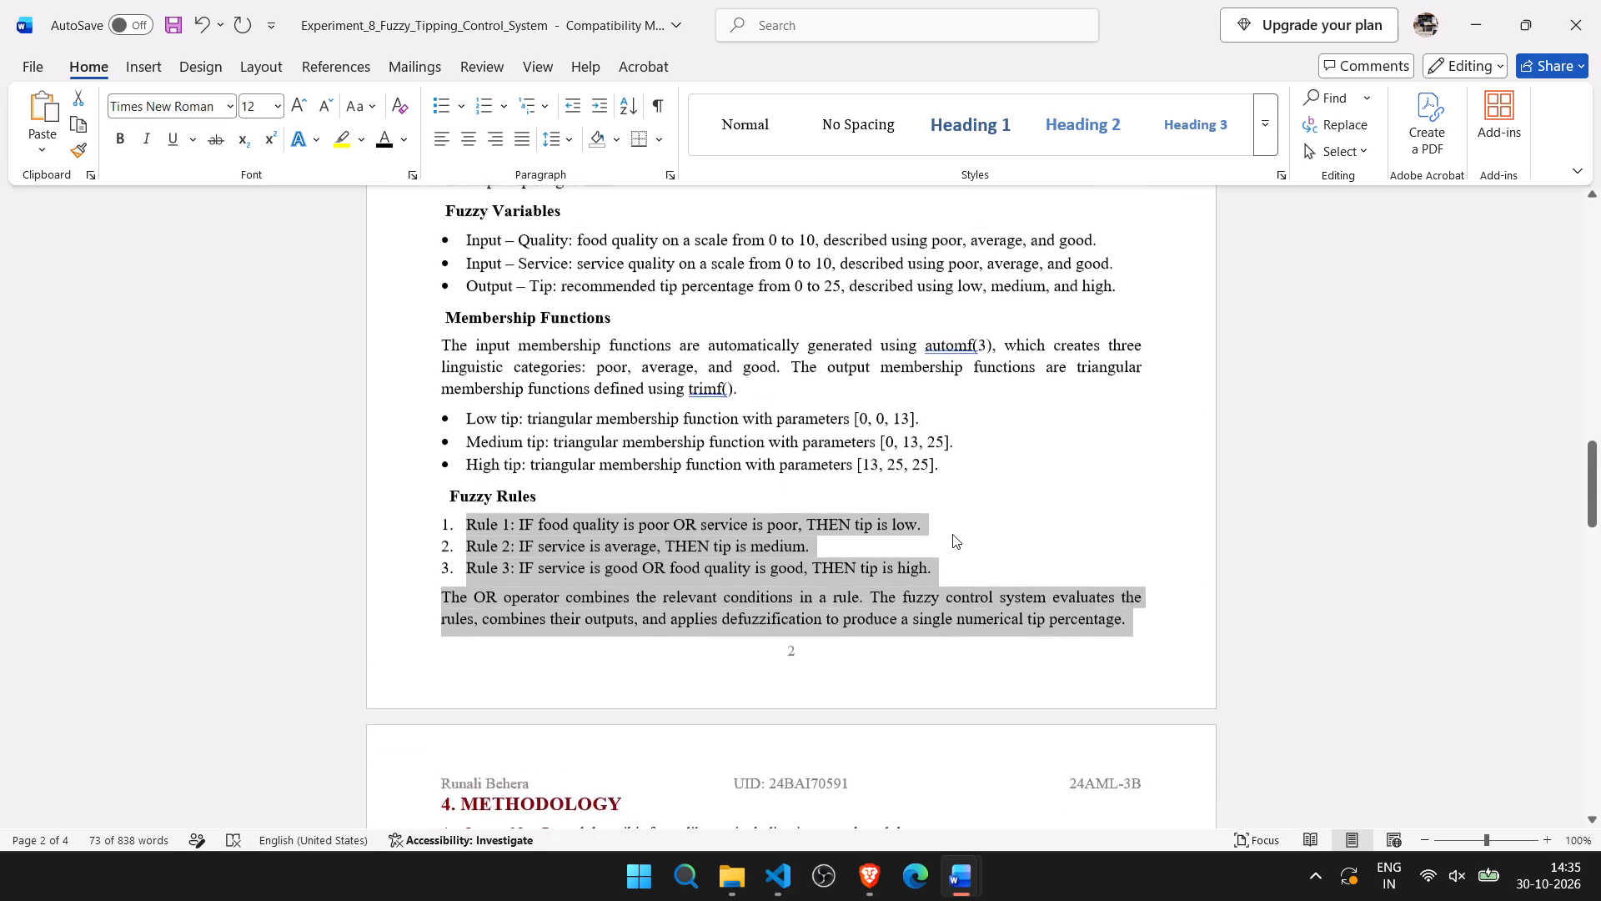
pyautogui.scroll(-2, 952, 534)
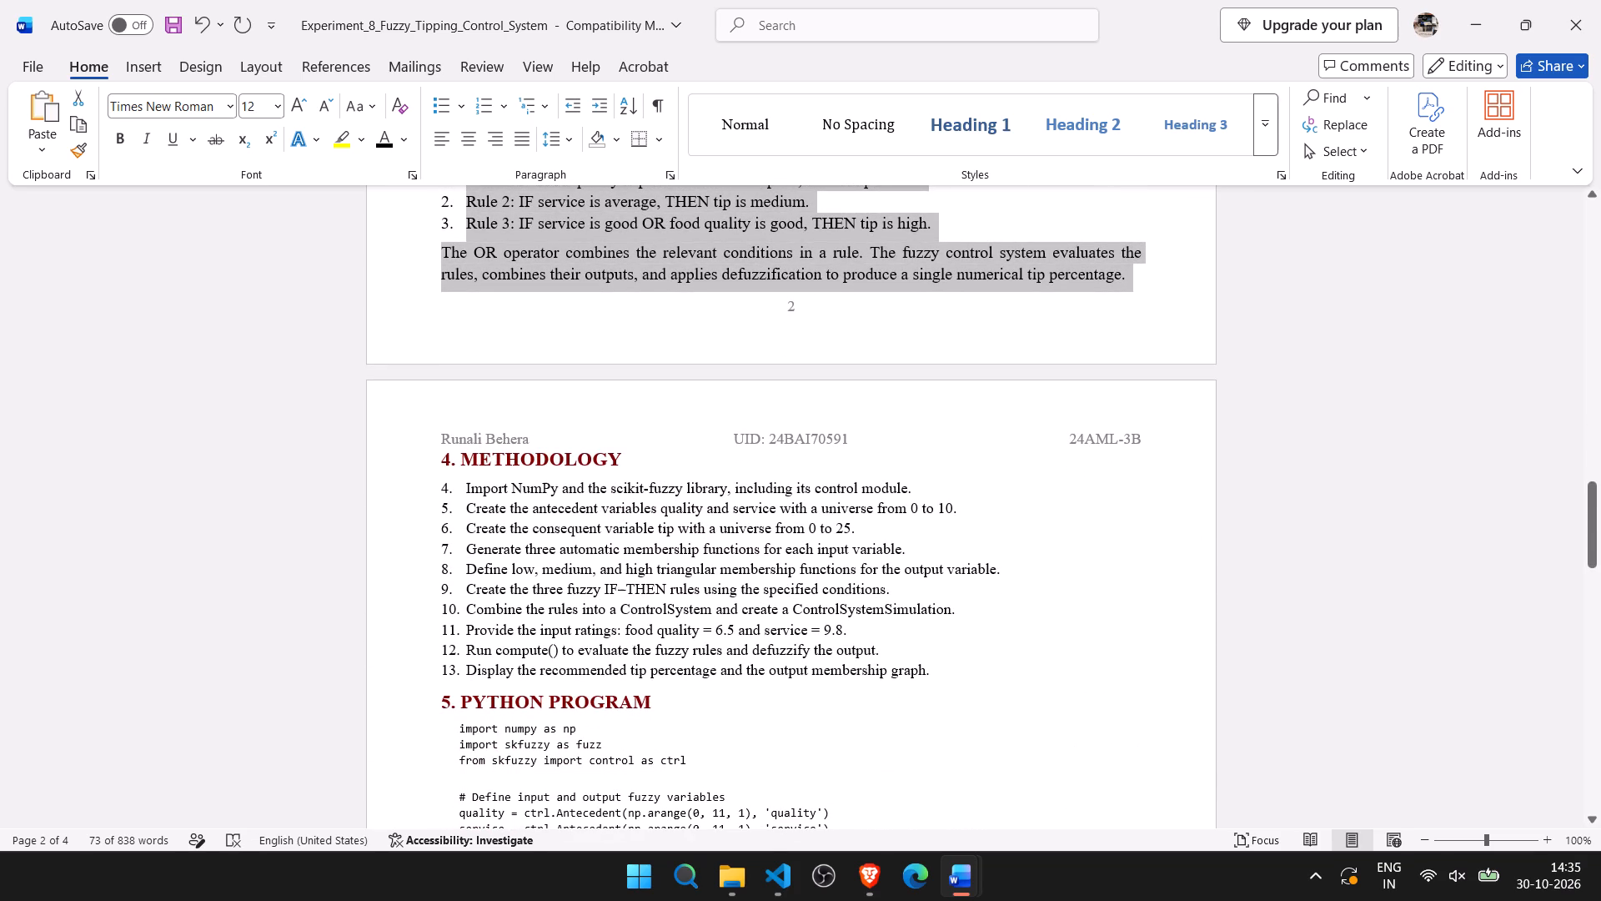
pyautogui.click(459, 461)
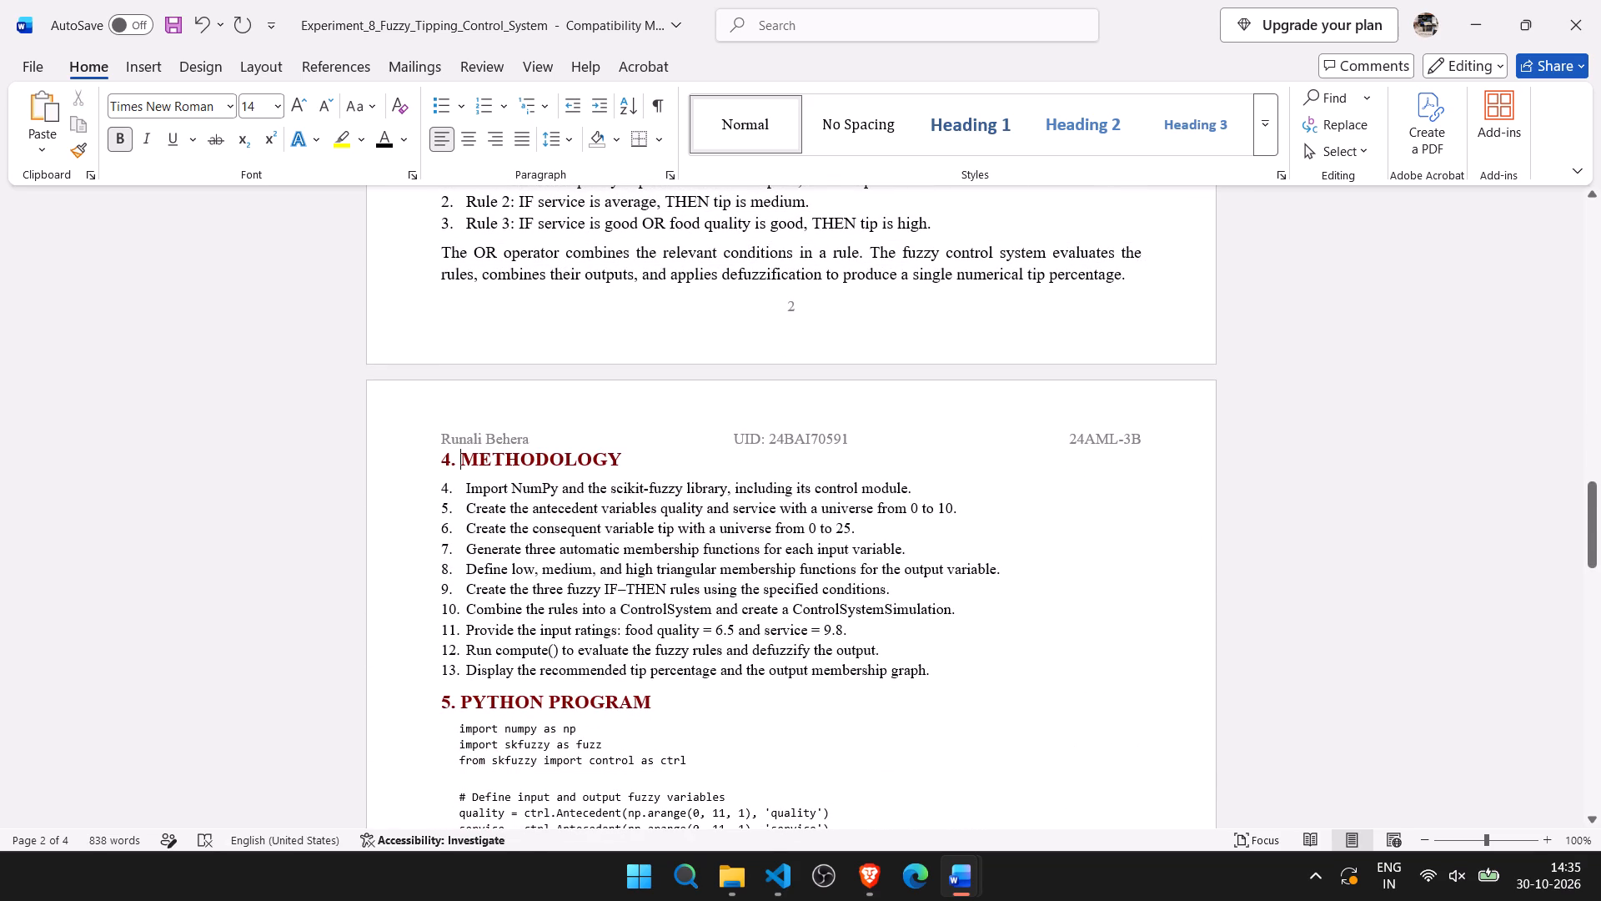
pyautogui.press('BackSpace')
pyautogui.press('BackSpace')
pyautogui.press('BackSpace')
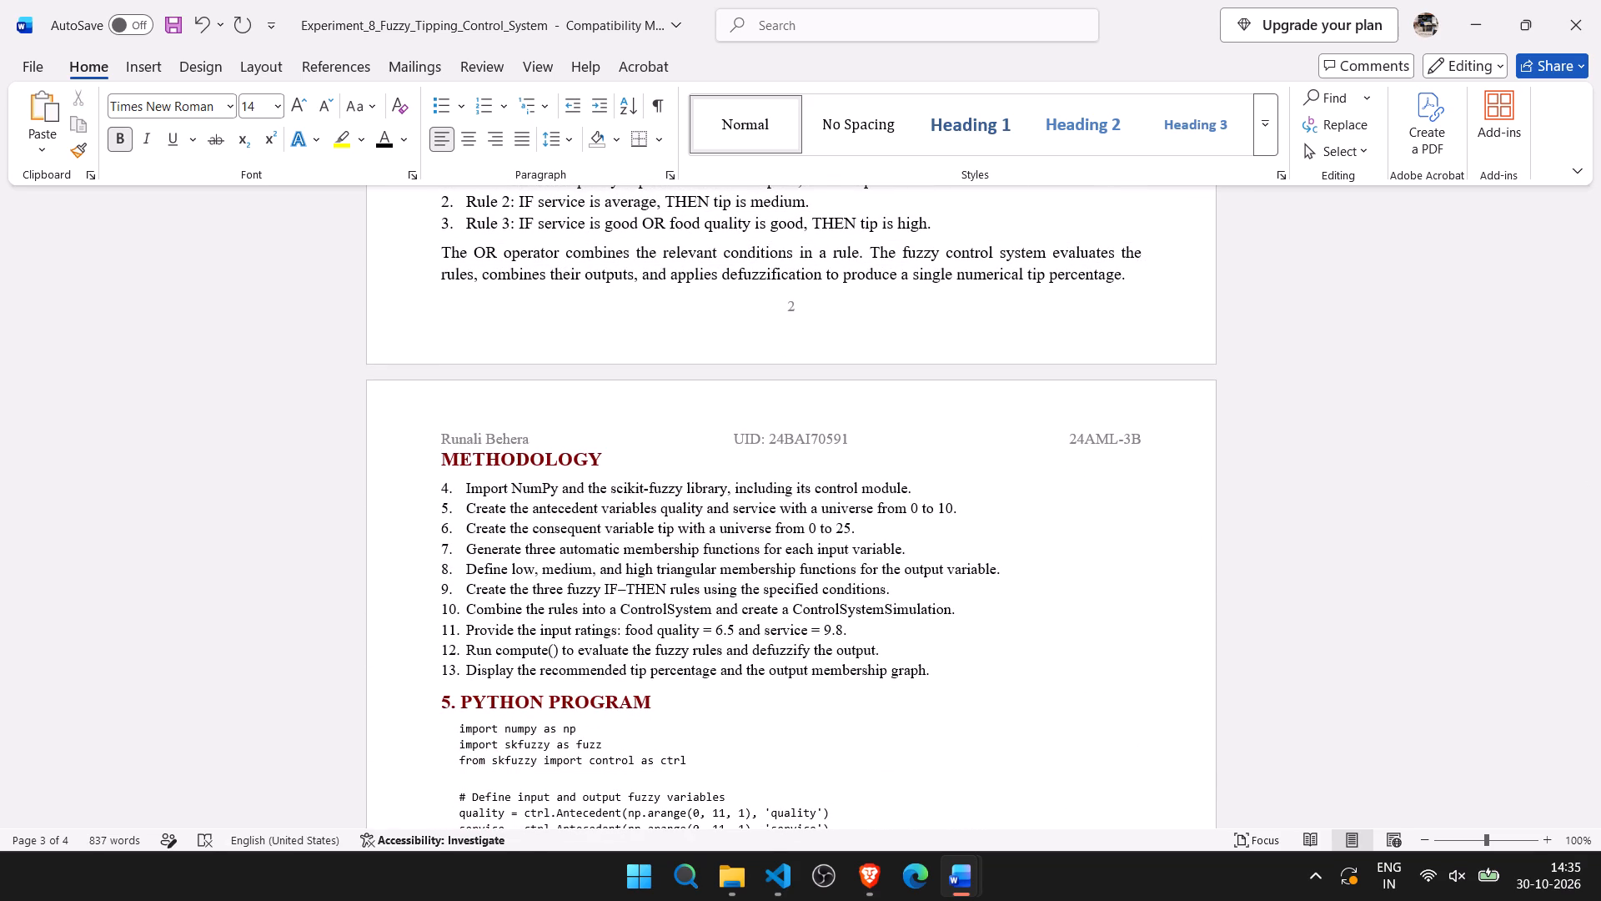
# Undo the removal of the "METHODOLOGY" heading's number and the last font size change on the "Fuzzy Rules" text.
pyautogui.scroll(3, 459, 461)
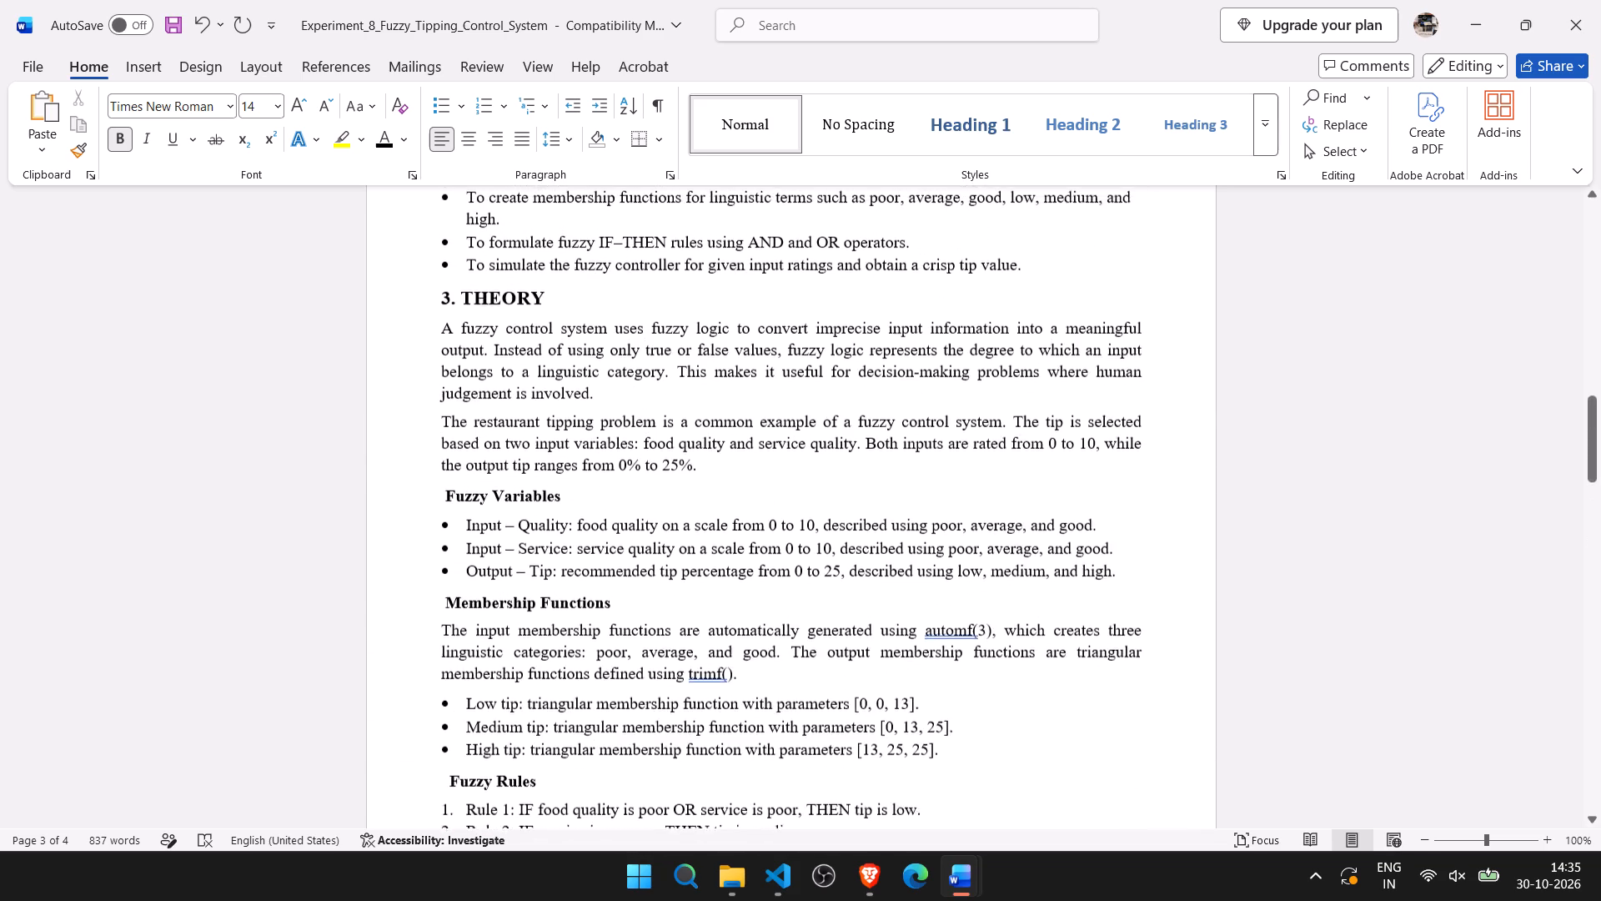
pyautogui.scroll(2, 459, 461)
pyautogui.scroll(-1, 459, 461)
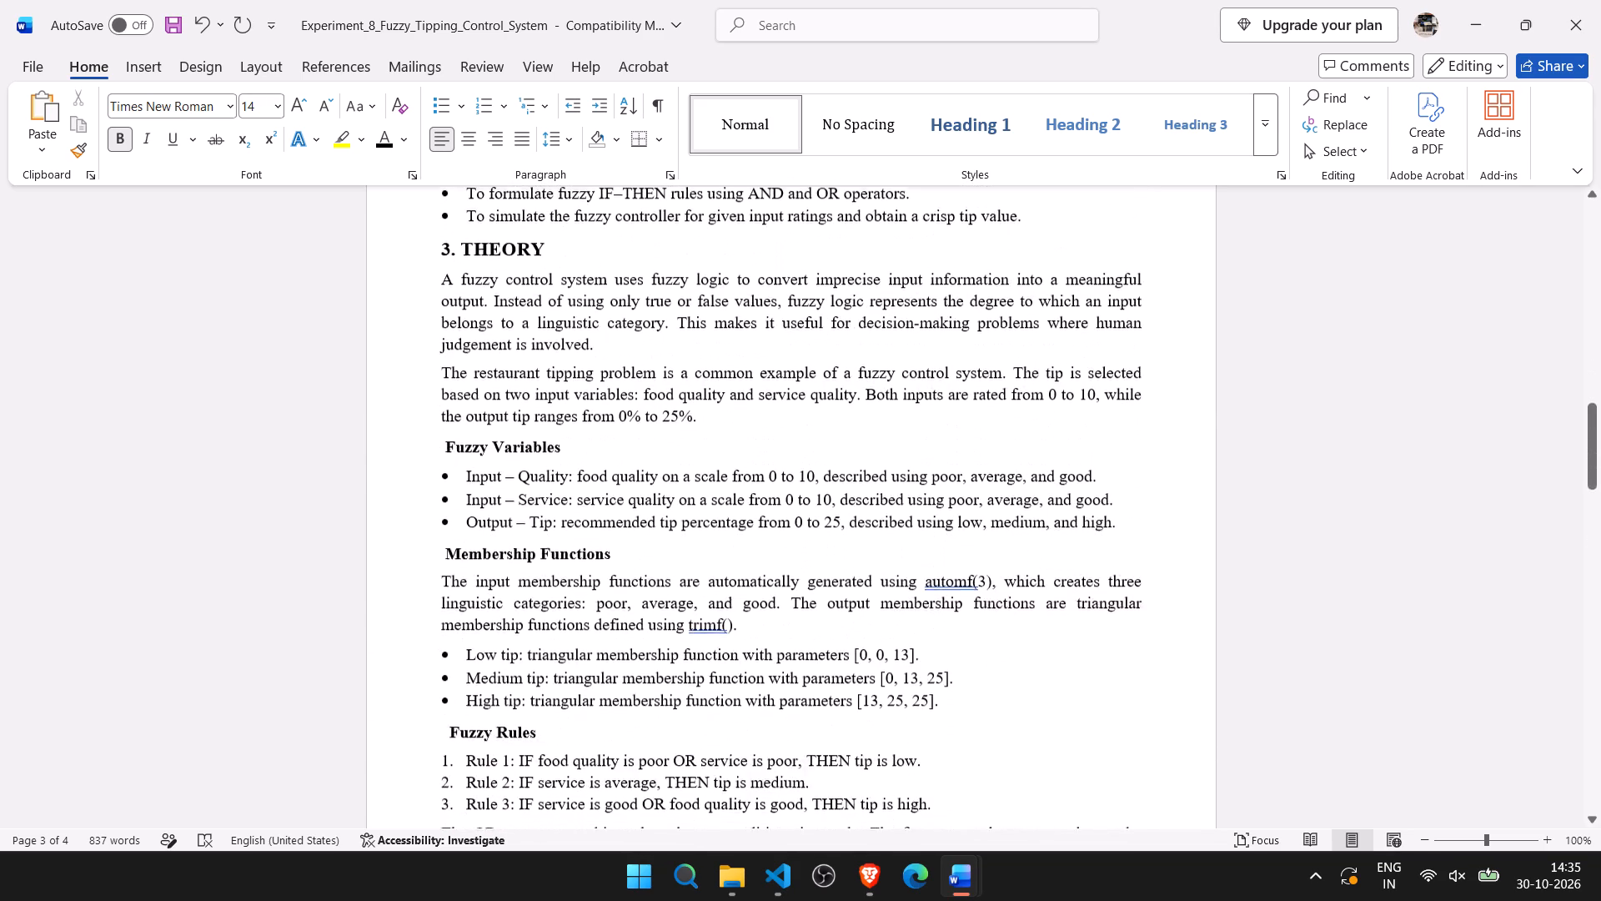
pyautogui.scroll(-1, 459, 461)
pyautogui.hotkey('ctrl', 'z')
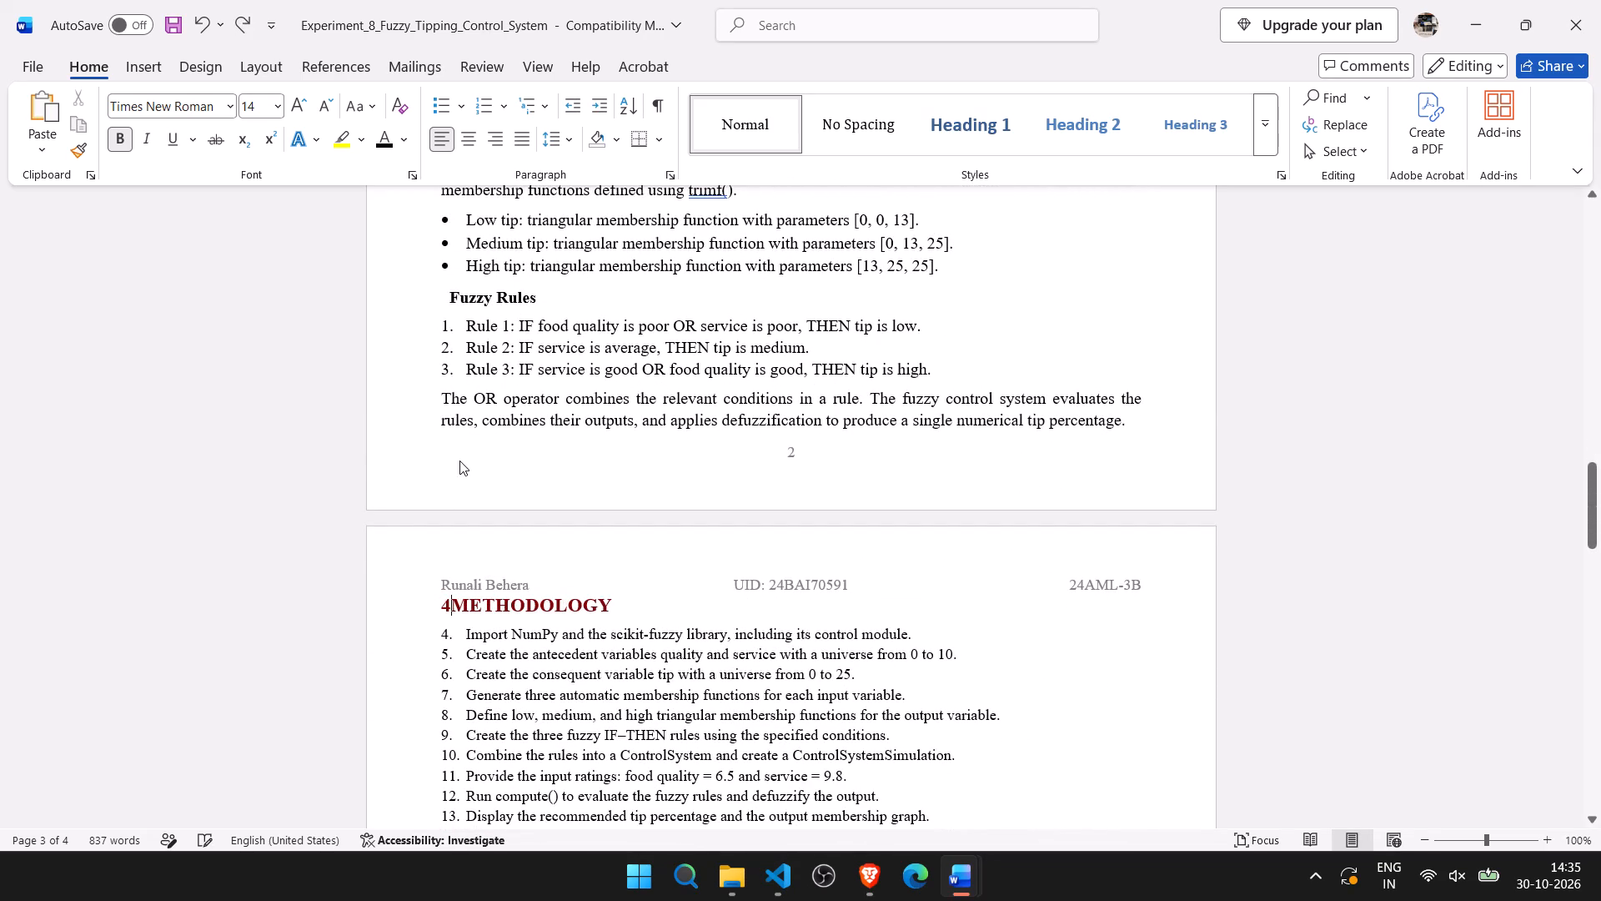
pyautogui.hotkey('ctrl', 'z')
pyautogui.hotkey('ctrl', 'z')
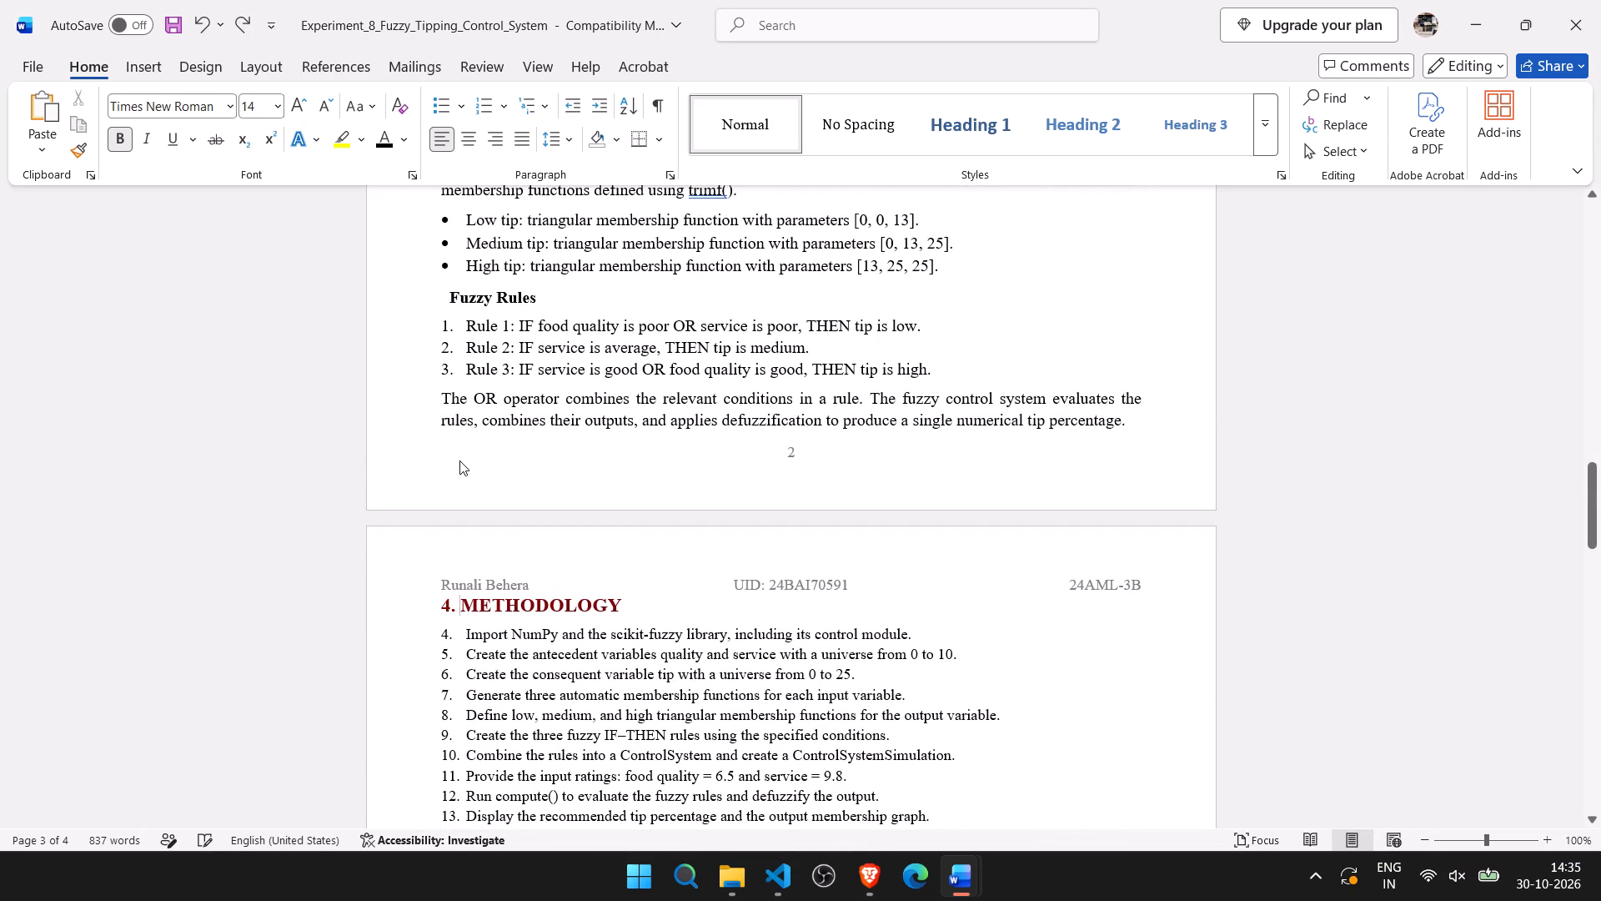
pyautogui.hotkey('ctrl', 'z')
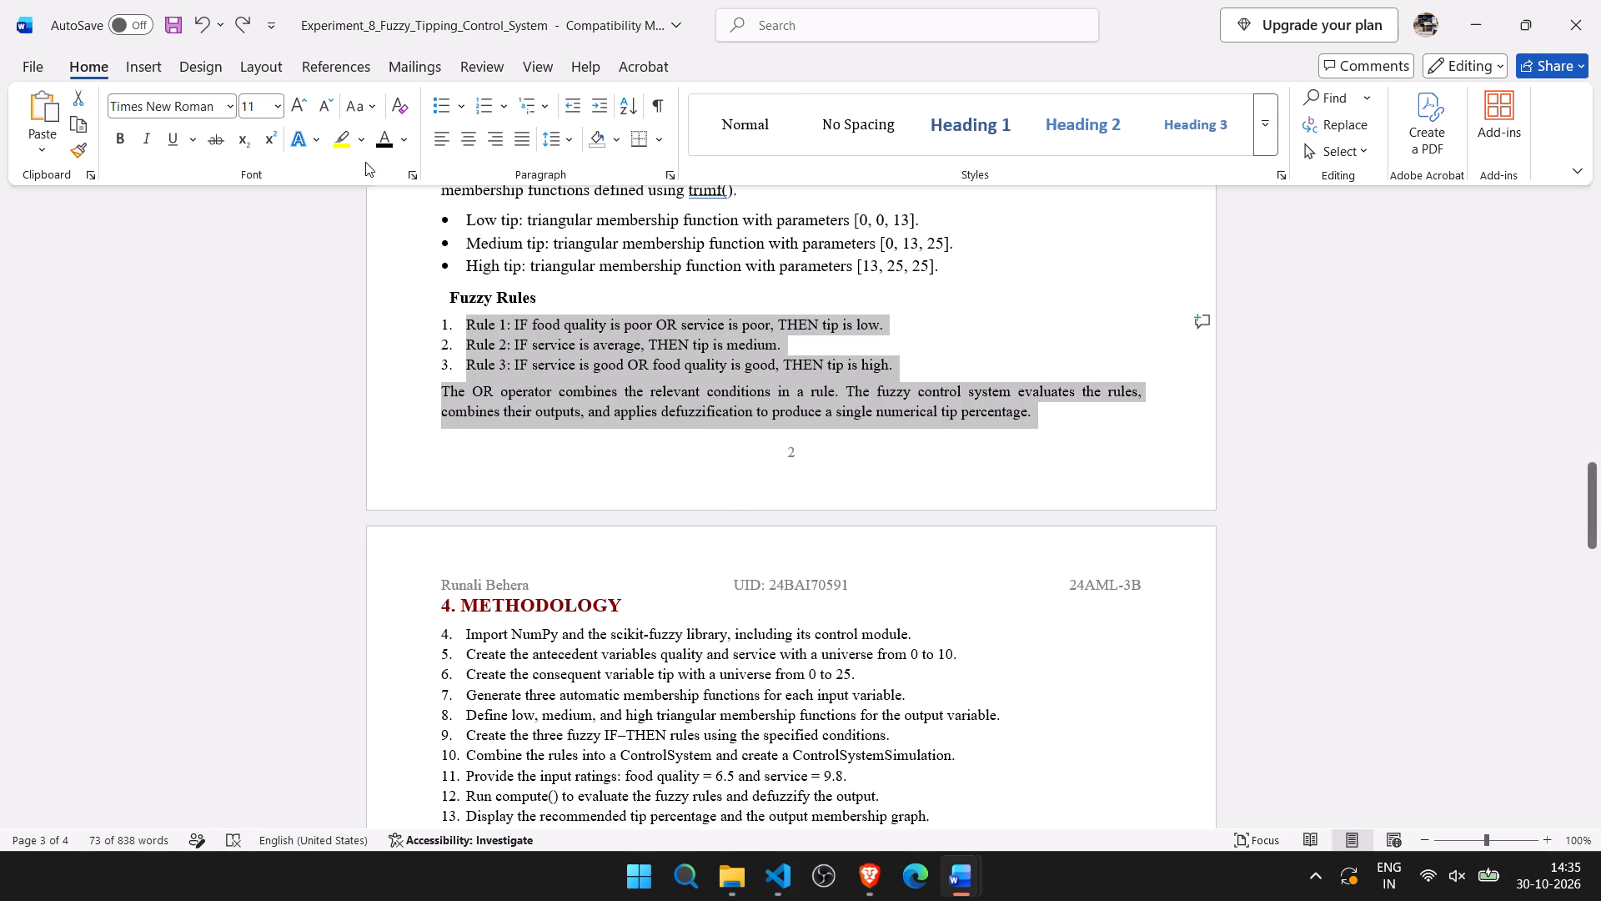
# Set the font size of the selected rules and paragraph under "Fuzzy Rules" to 12.
pyautogui.click(276, 111)
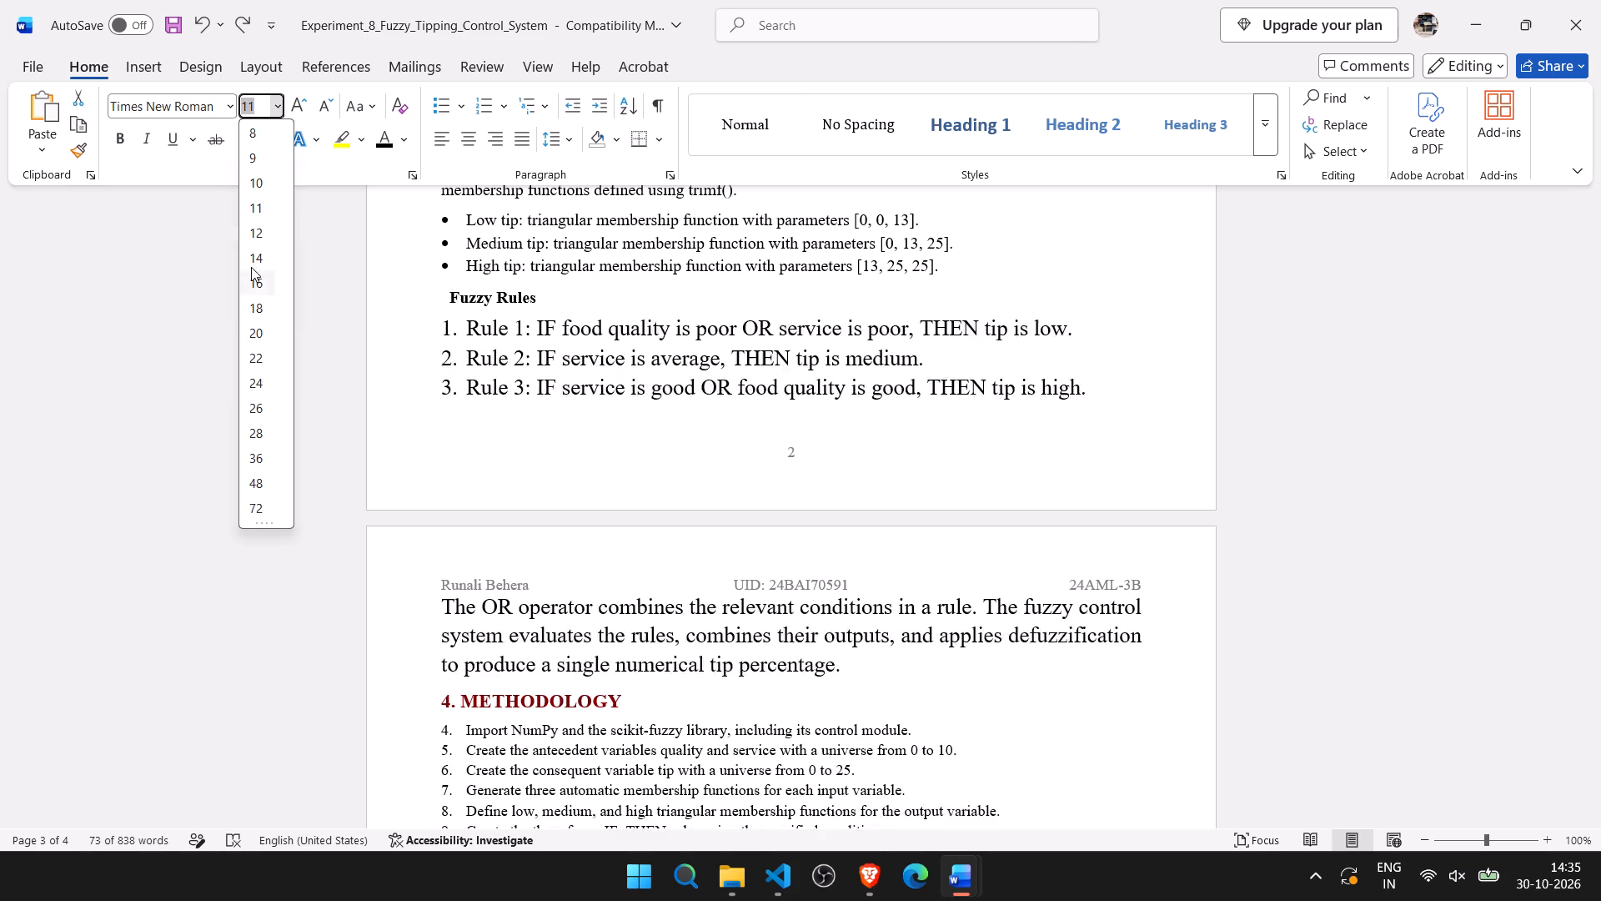
pyautogui.click(253, 239)
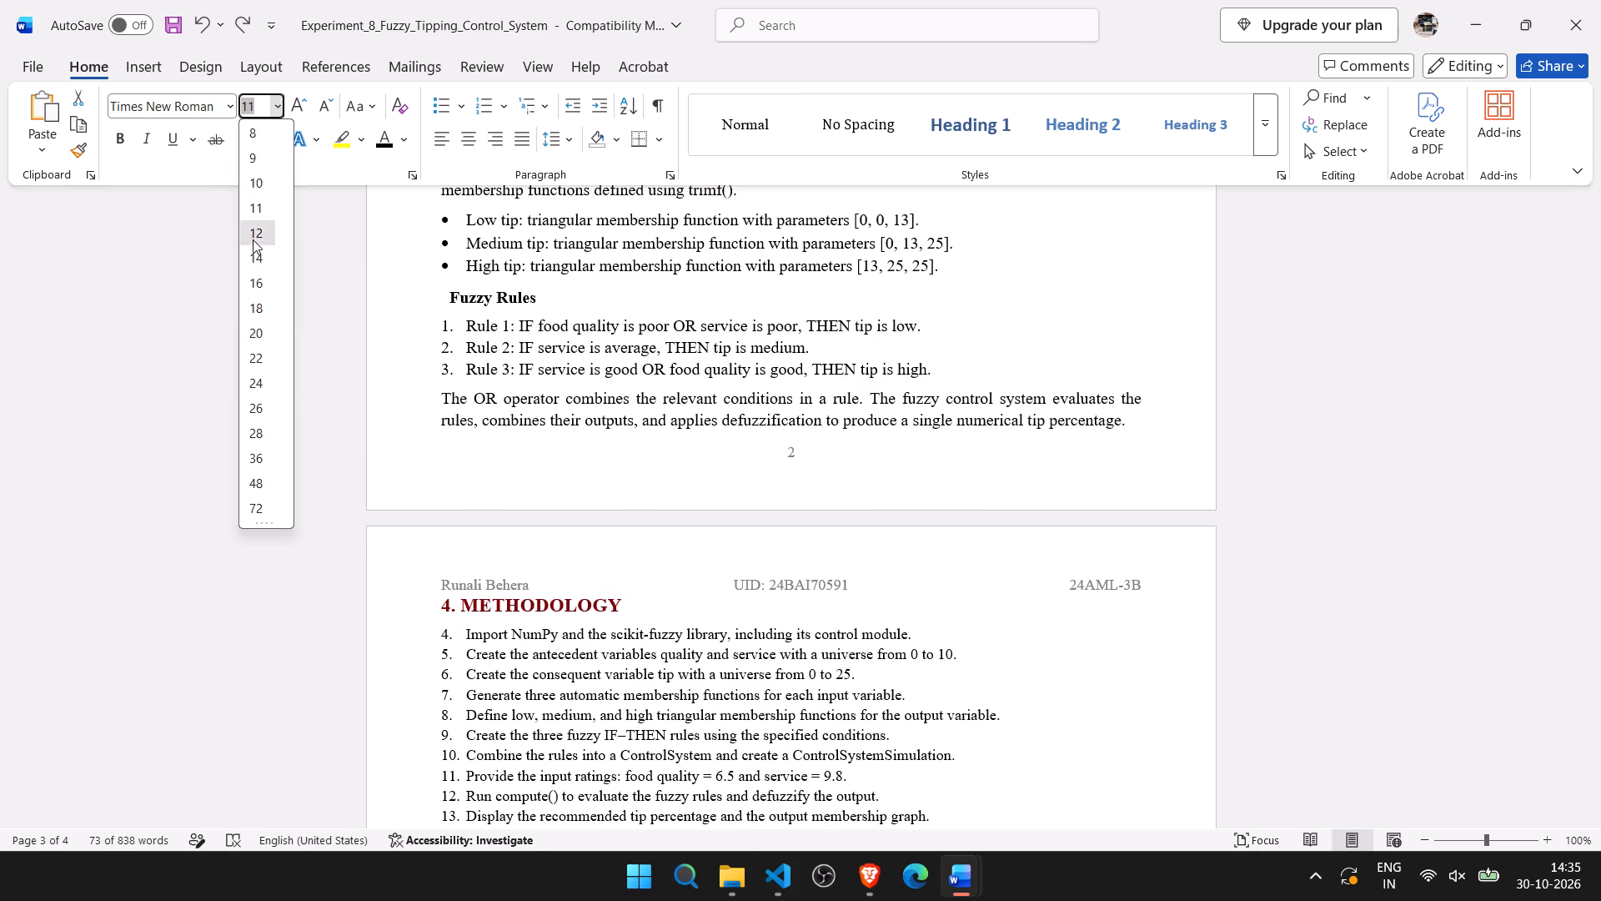
# Set the font colour of the "4. METHODOLOGY" heading to black.
pyautogui.moveTo(628, 605); pyautogui.dragTo(419, 590)
pyautogui.click(546, 559)
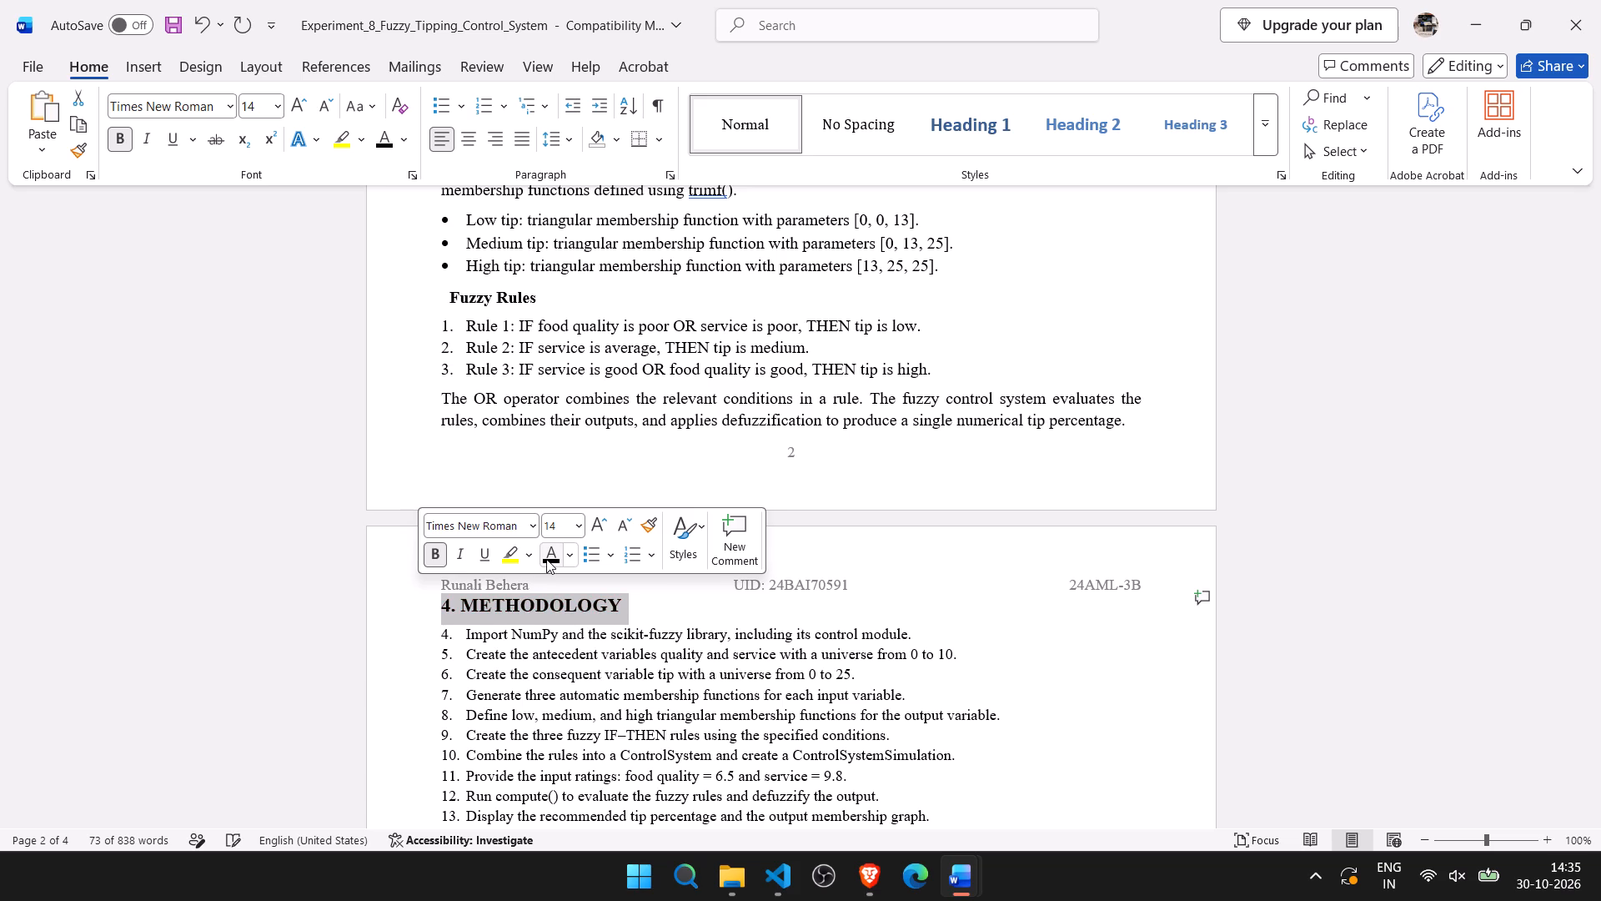
# Renumber the list under "4. METHODOLOGY" to start from 1 by applying the "1. 2. 3." numbering format.
pyautogui.scroll(-1, 535, 651)
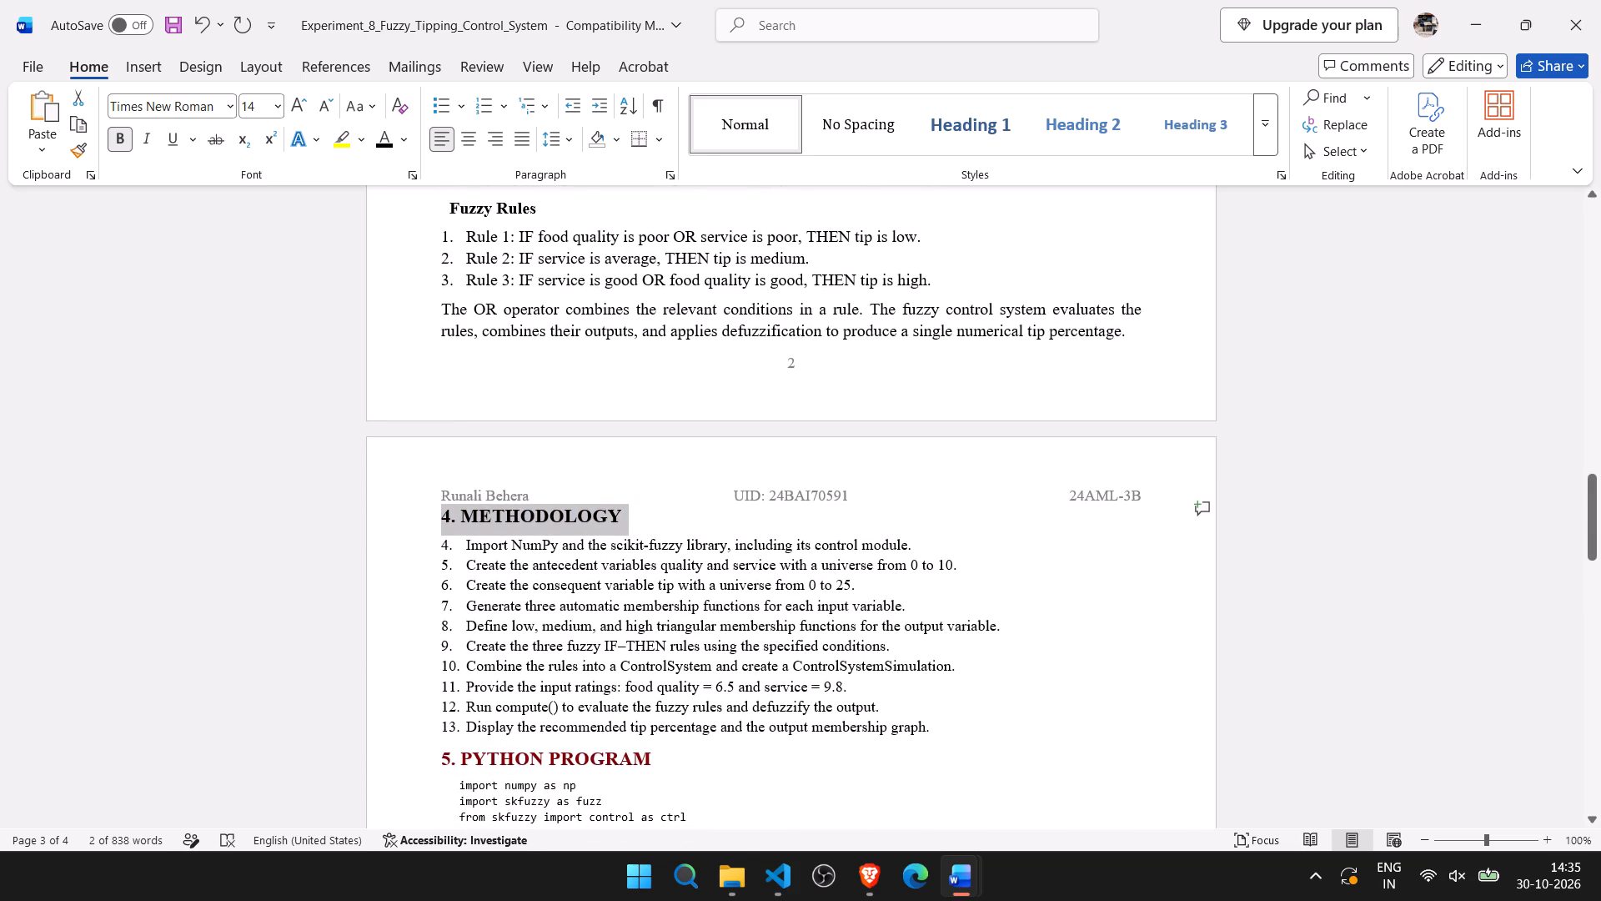
pyautogui.scroll(1, 480, 560)
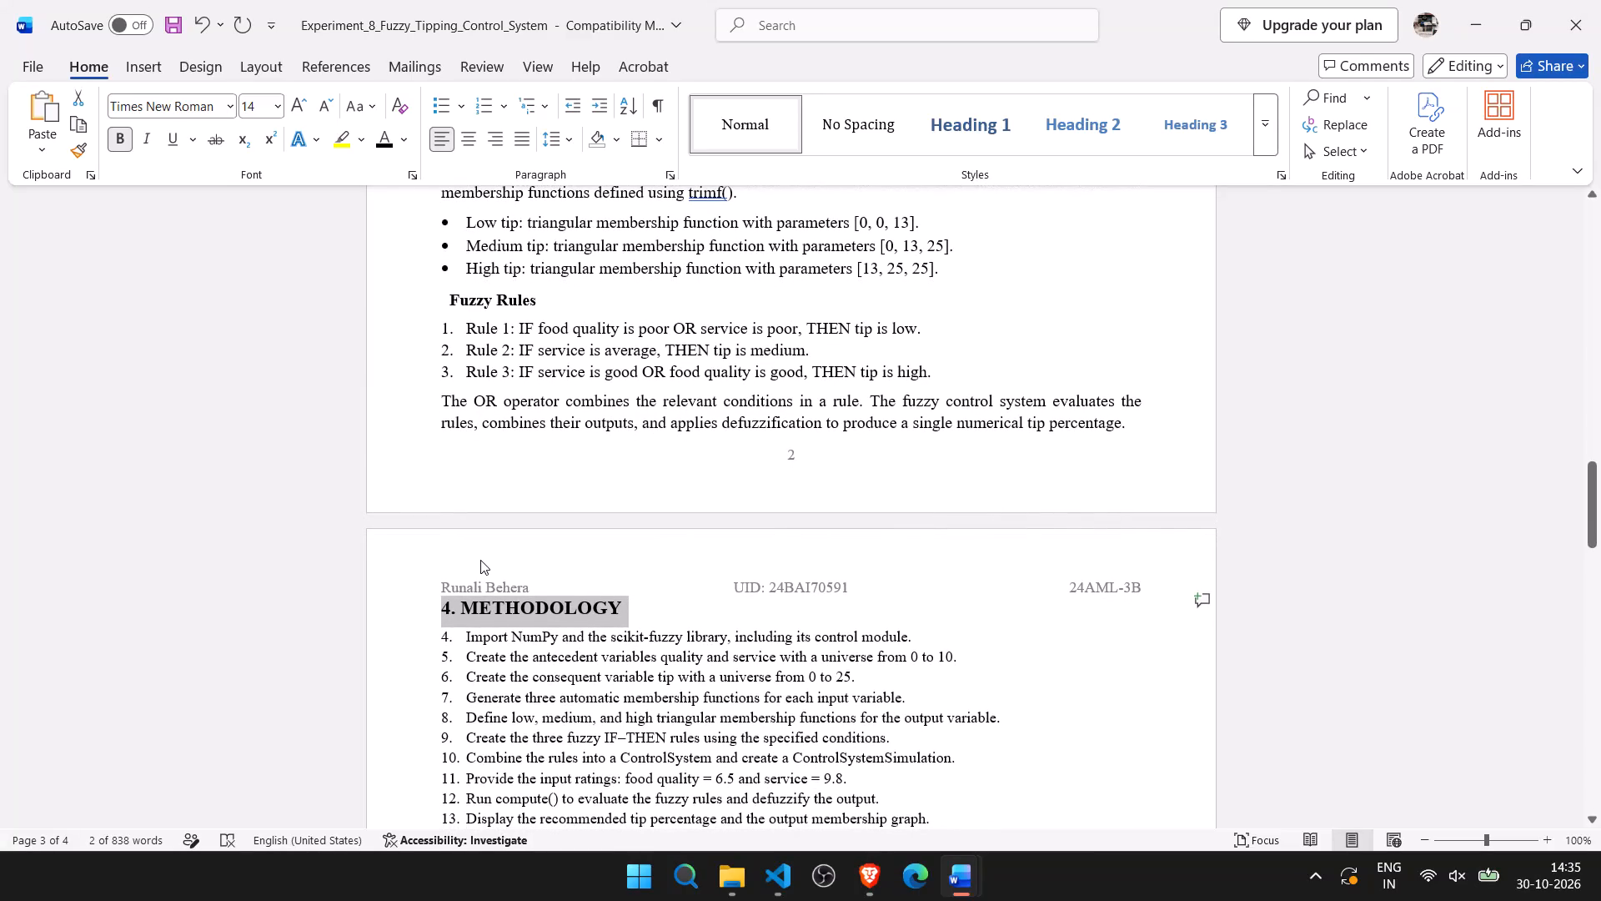
pyautogui.scroll(1, 480, 560)
pyautogui.scroll(-2, 480, 560)
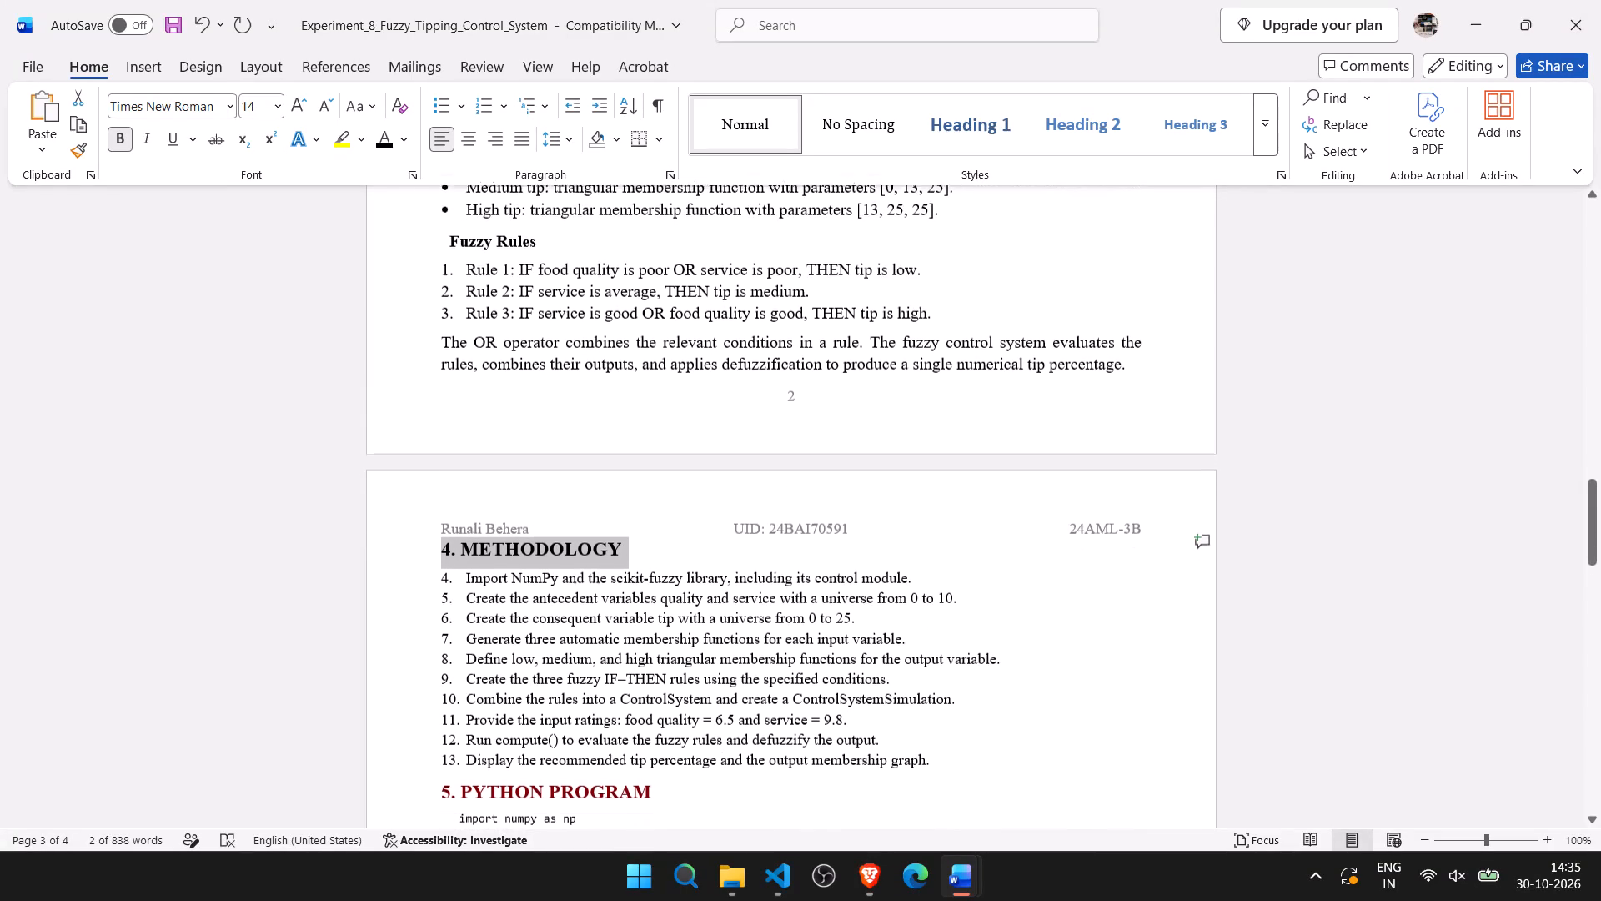
pyautogui.scroll(-1, 480, 560)
pyautogui.moveTo(465, 486); pyautogui.dragTo(936, 715)
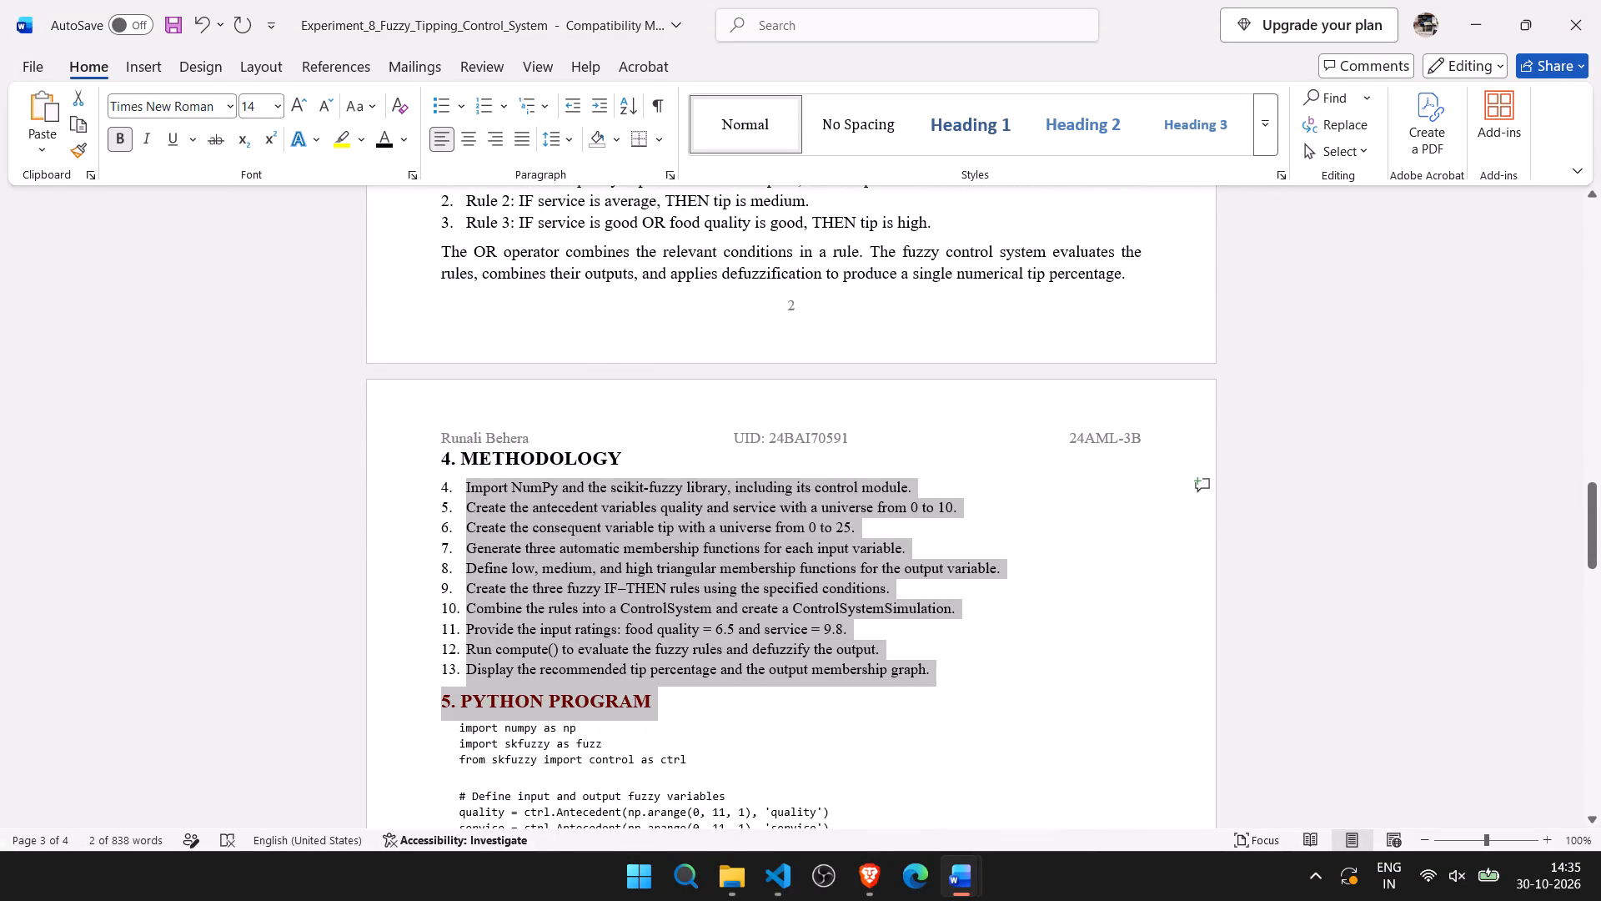
pyautogui.moveTo(936, 715); pyautogui.dragTo(932, 681)
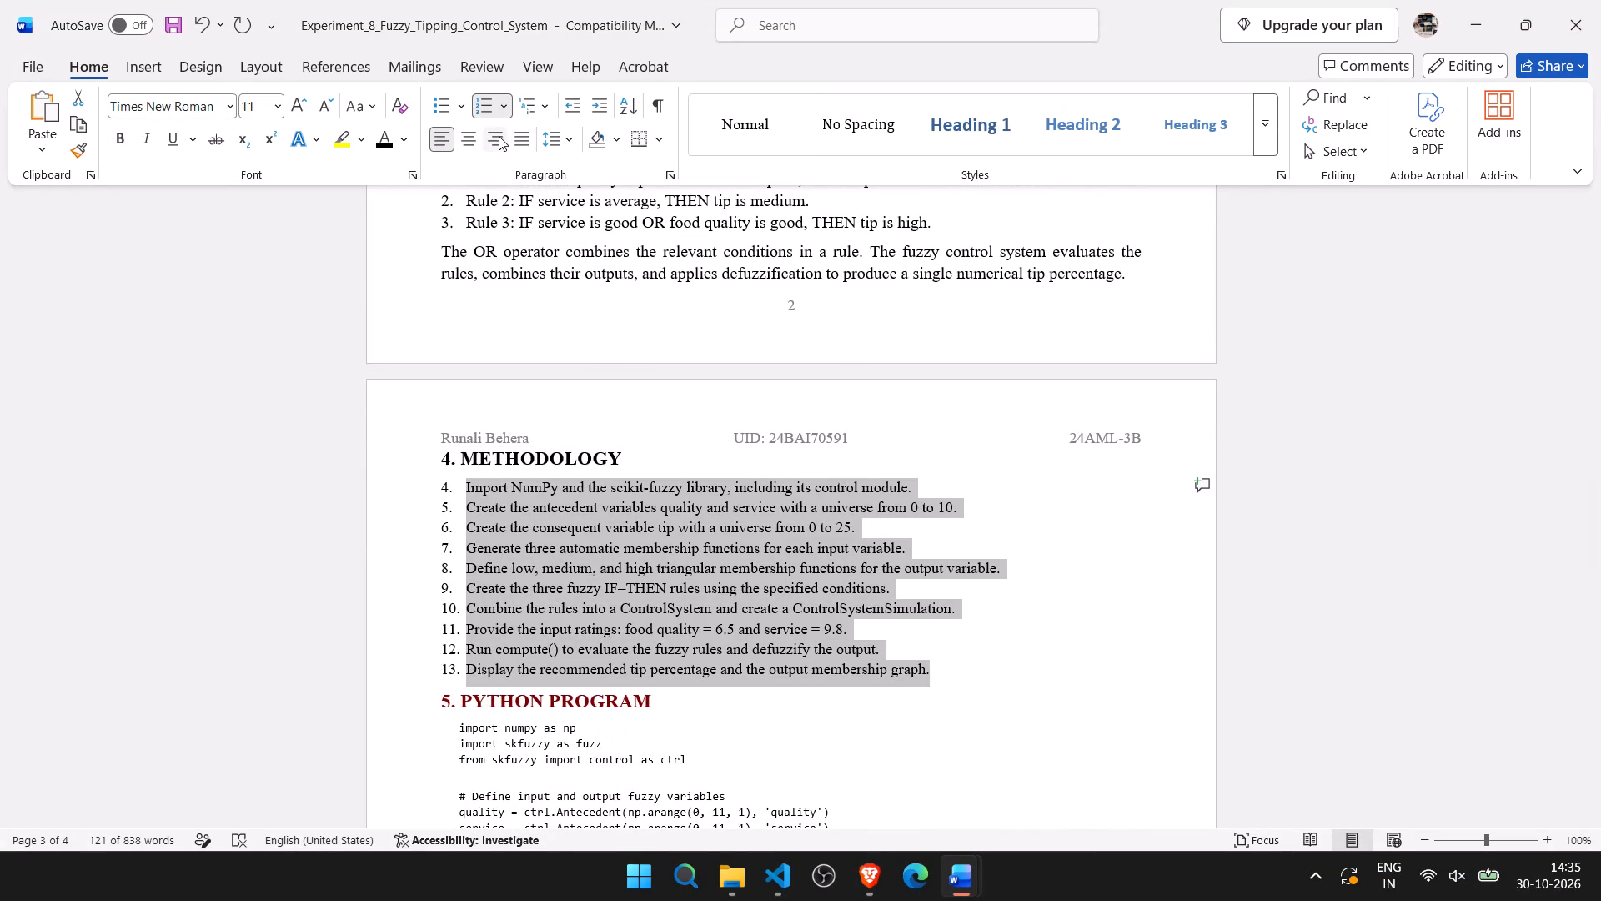
pyautogui.click(499, 109)
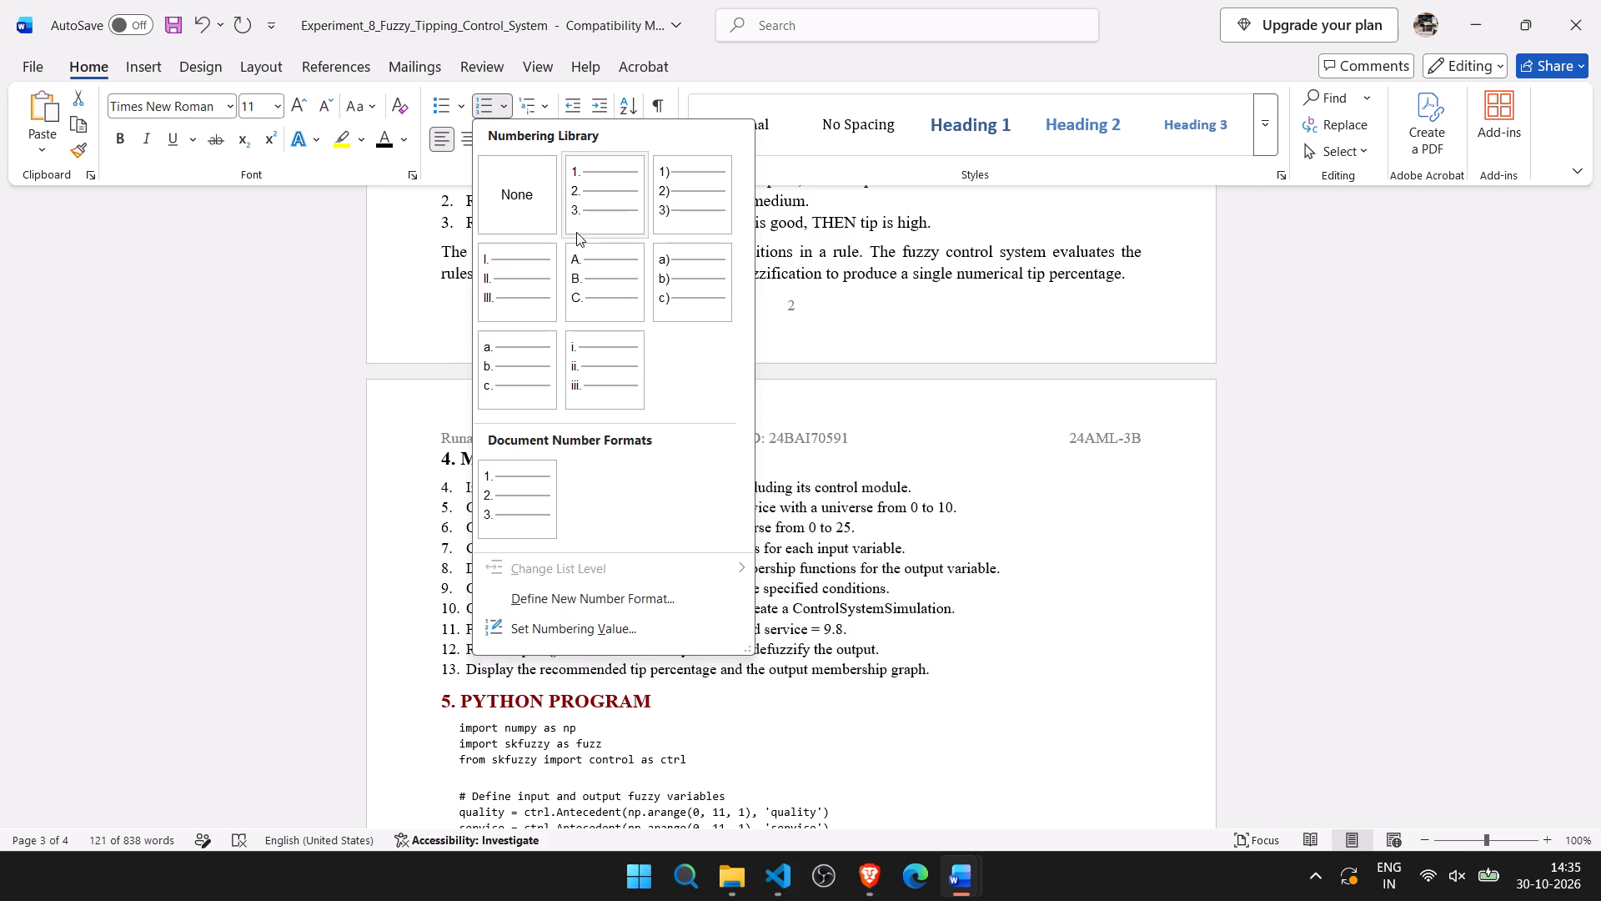
pyautogui.click(586, 198)
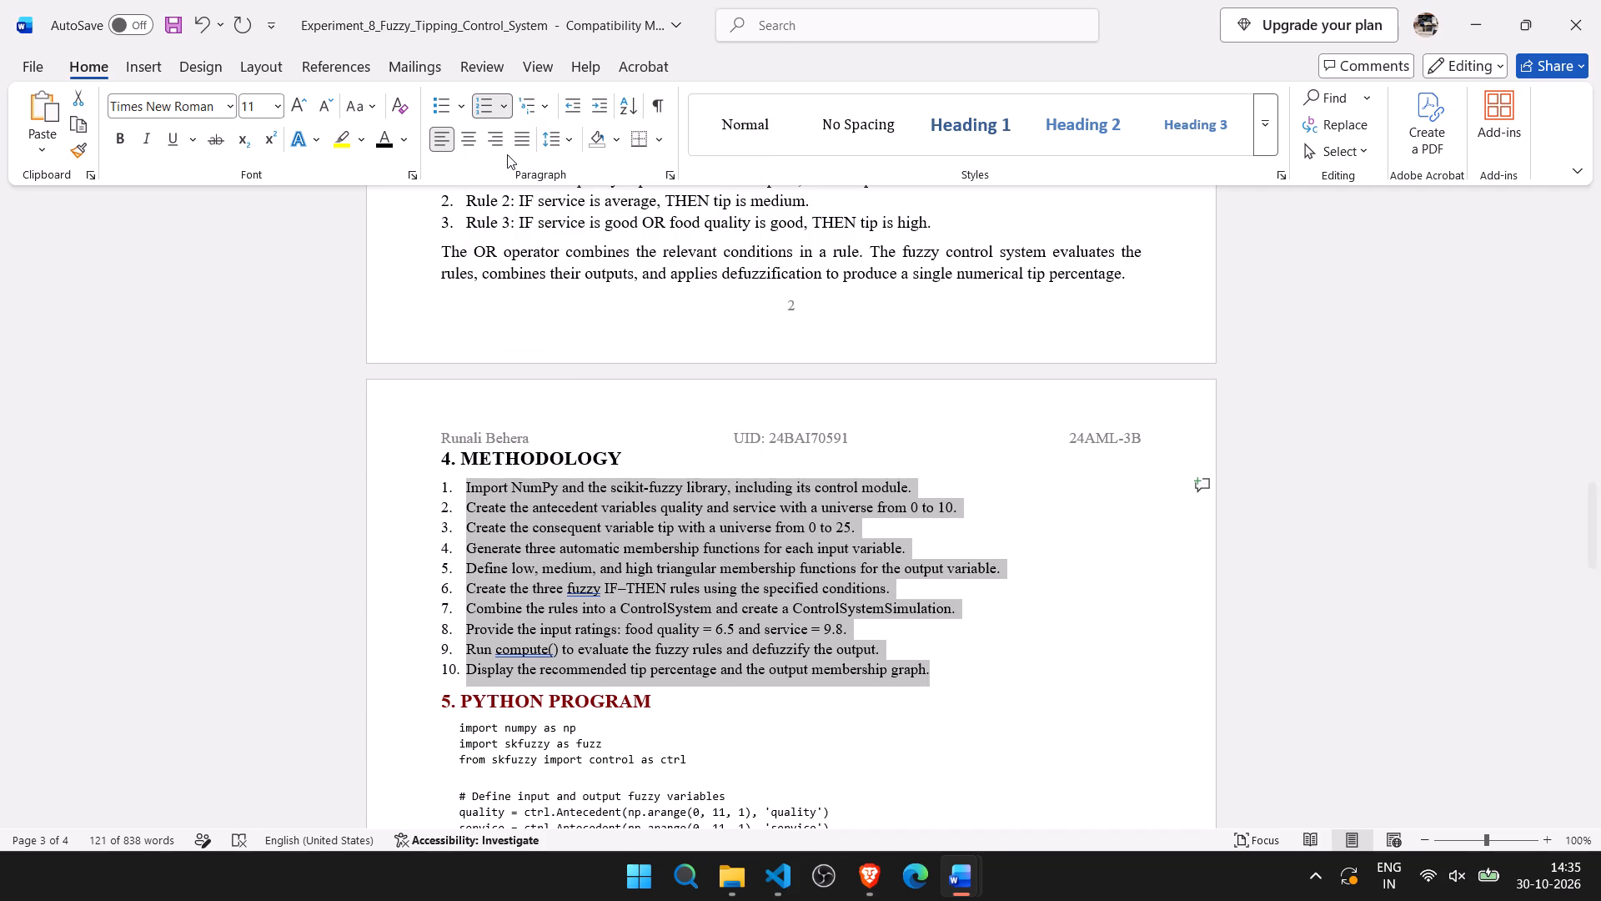
# Set the font size of the numbered list under "4. METHODOLOGY" to 12.
pyautogui.click(276, 105)
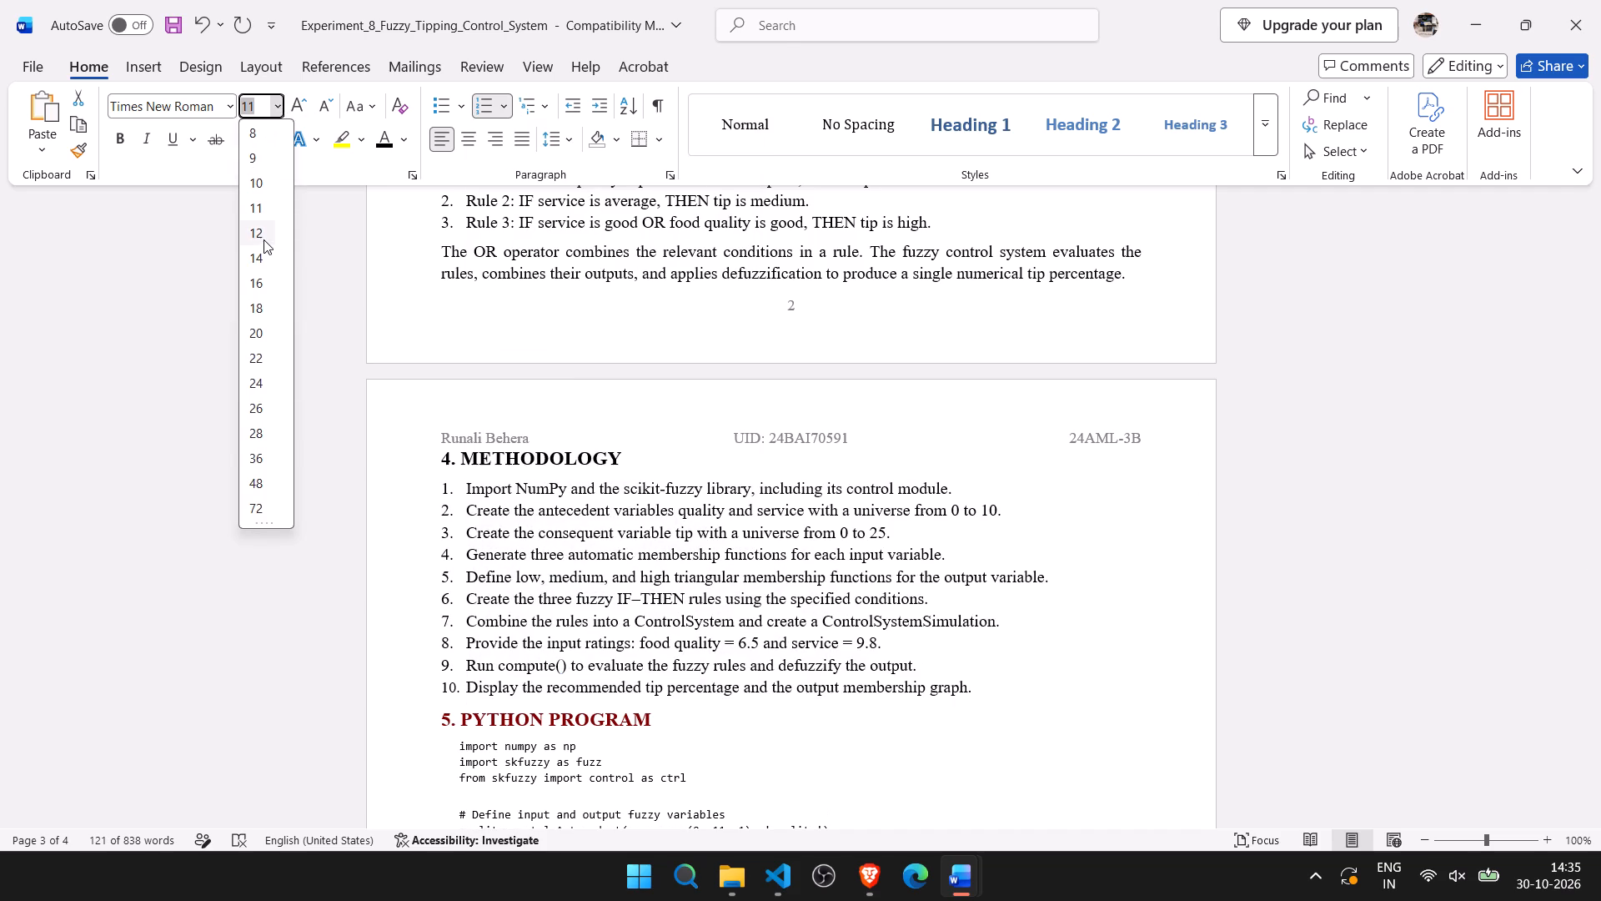
pyautogui.click(263, 239)
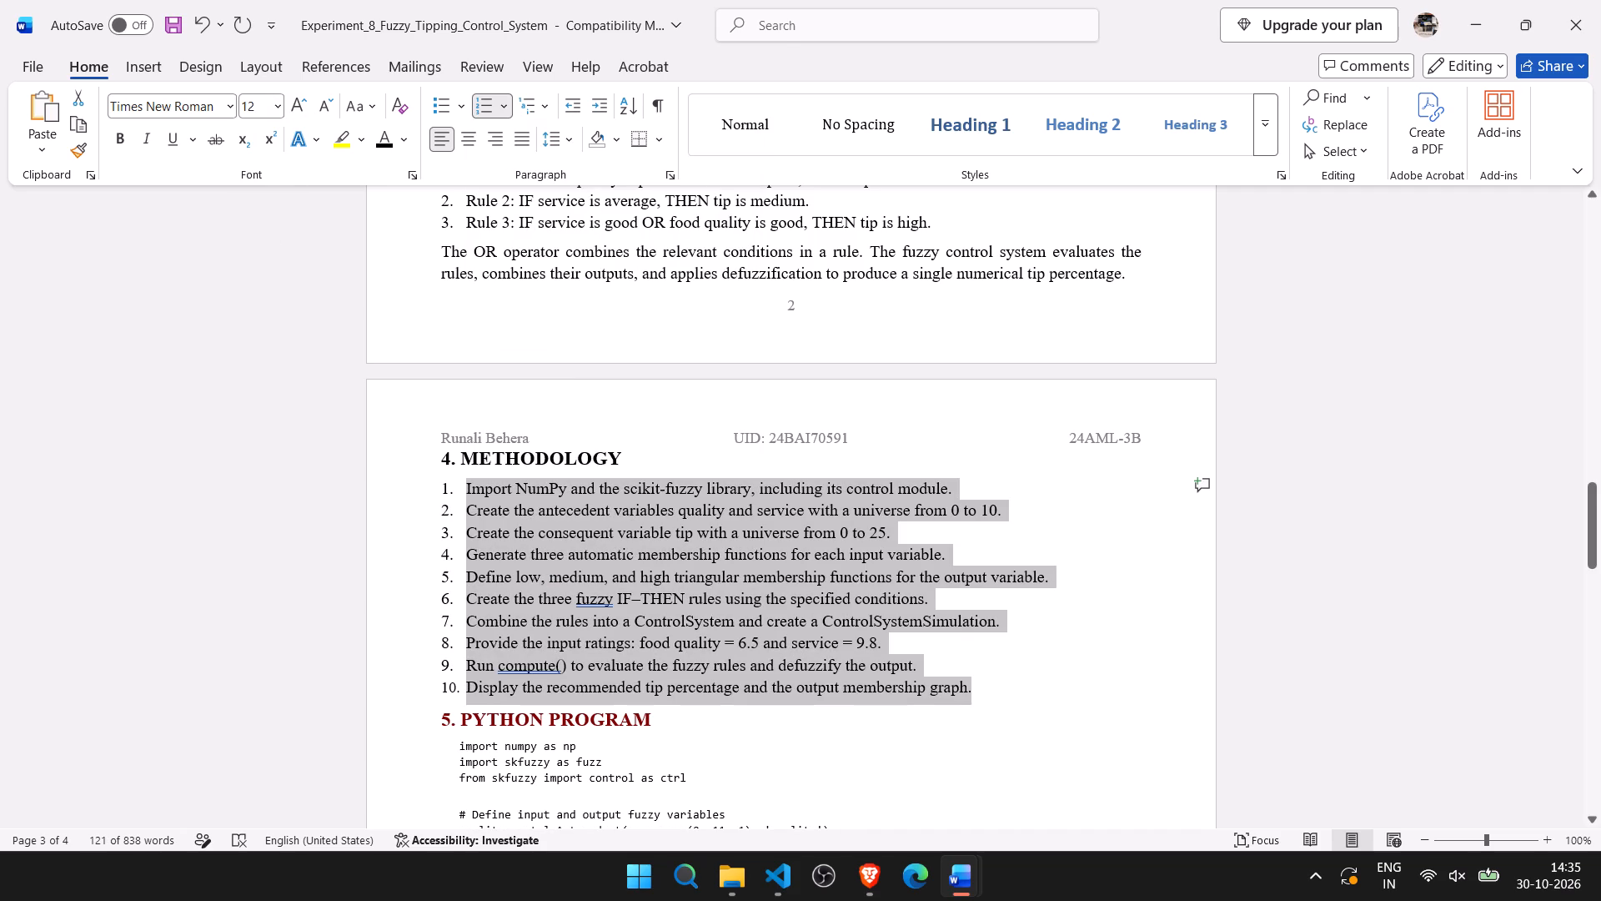
# Set the font colour of the "5. PYTHON PROGRAM" heading to black.
pyautogui.rightClick(691, 734)
pyautogui.click(666, 722)
pyautogui.moveTo(666, 722); pyautogui.dragTo(459, 724)
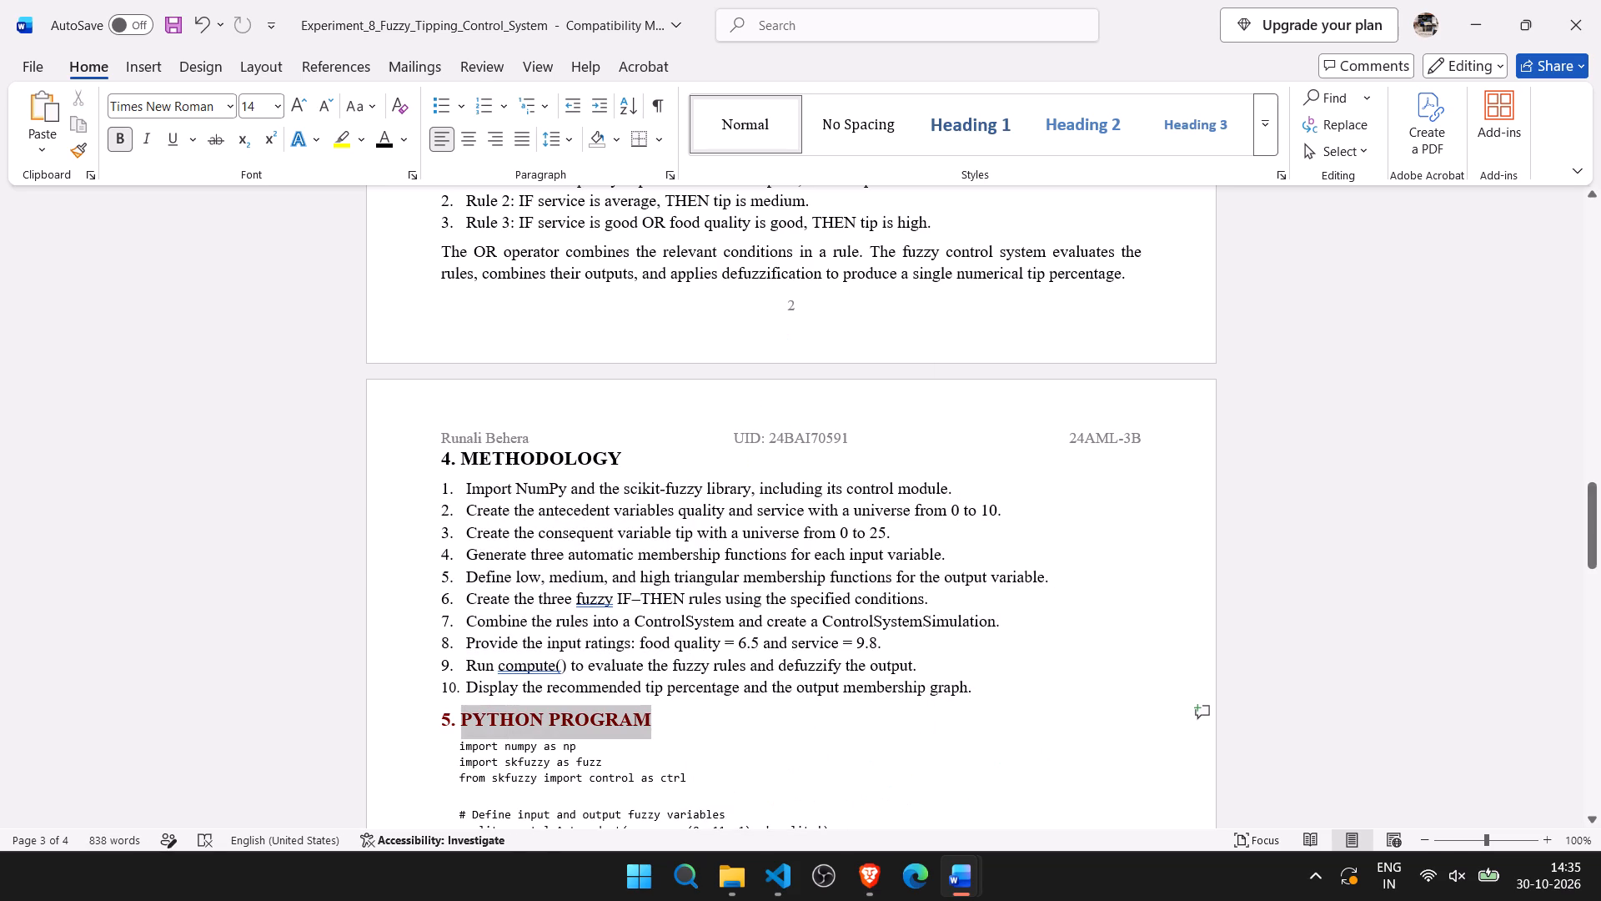
pyautogui.moveTo(459, 724); pyautogui.dragTo(439, 717)
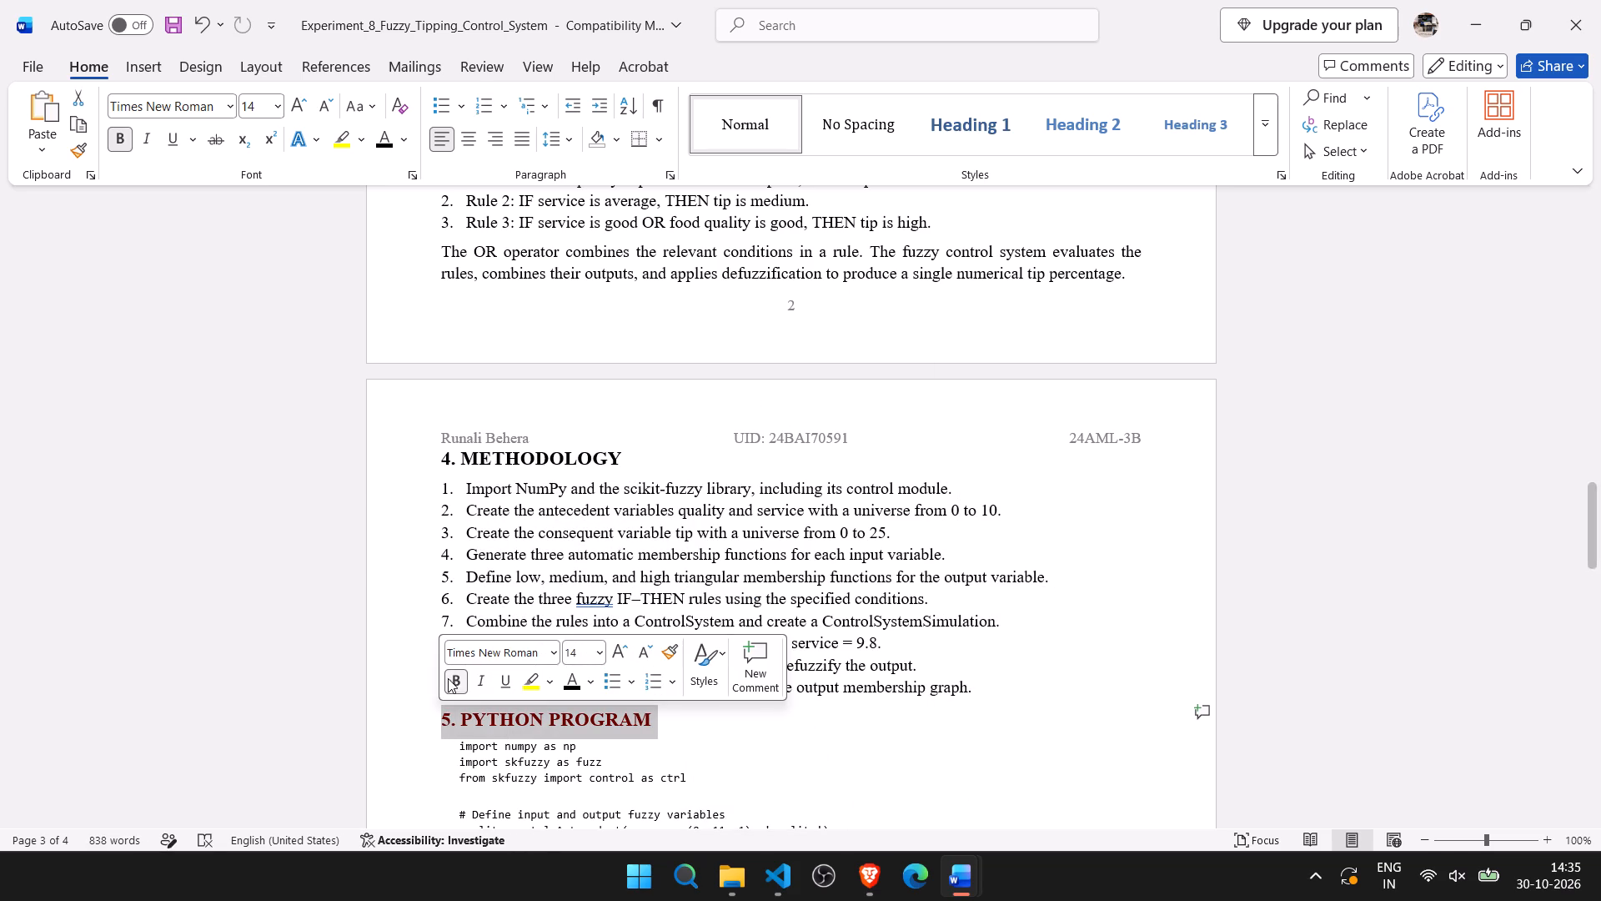
pyautogui.click(570, 679)
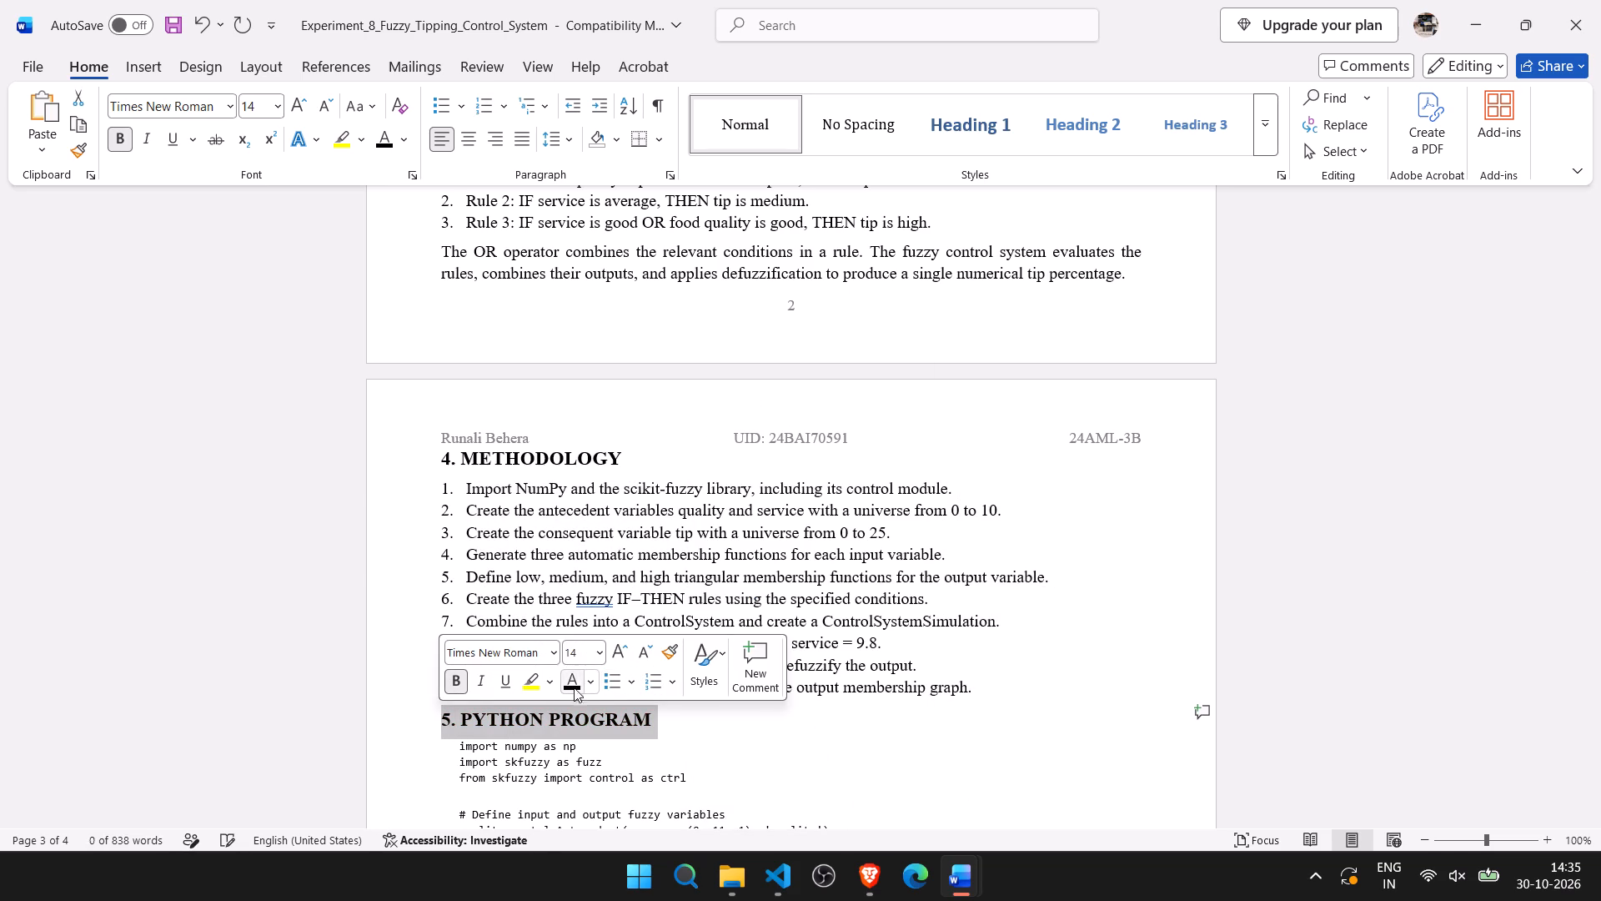
# Replace the words "PYTHON PROGRAM" in the section 5 heading with "CODE".
pyautogui.click(660, 725)
pyautogui.press('BackSpace')
pyautogui.press('BackSpace')
pyautogui.press('BackSpace')
pyautogui.press('BackSpace')
pyautogui.press('BackSpace')
pyautogui.press('BackSpace')
pyautogui.press('BackSpace')
pyautogui.press('BackSpace')
pyautogui.press('BackSpace')
pyautogui.press('BackSpace')
pyautogui.press('BackSpace')
pyautogui.press('BackSpace')
pyautogui.press('BackSpace')
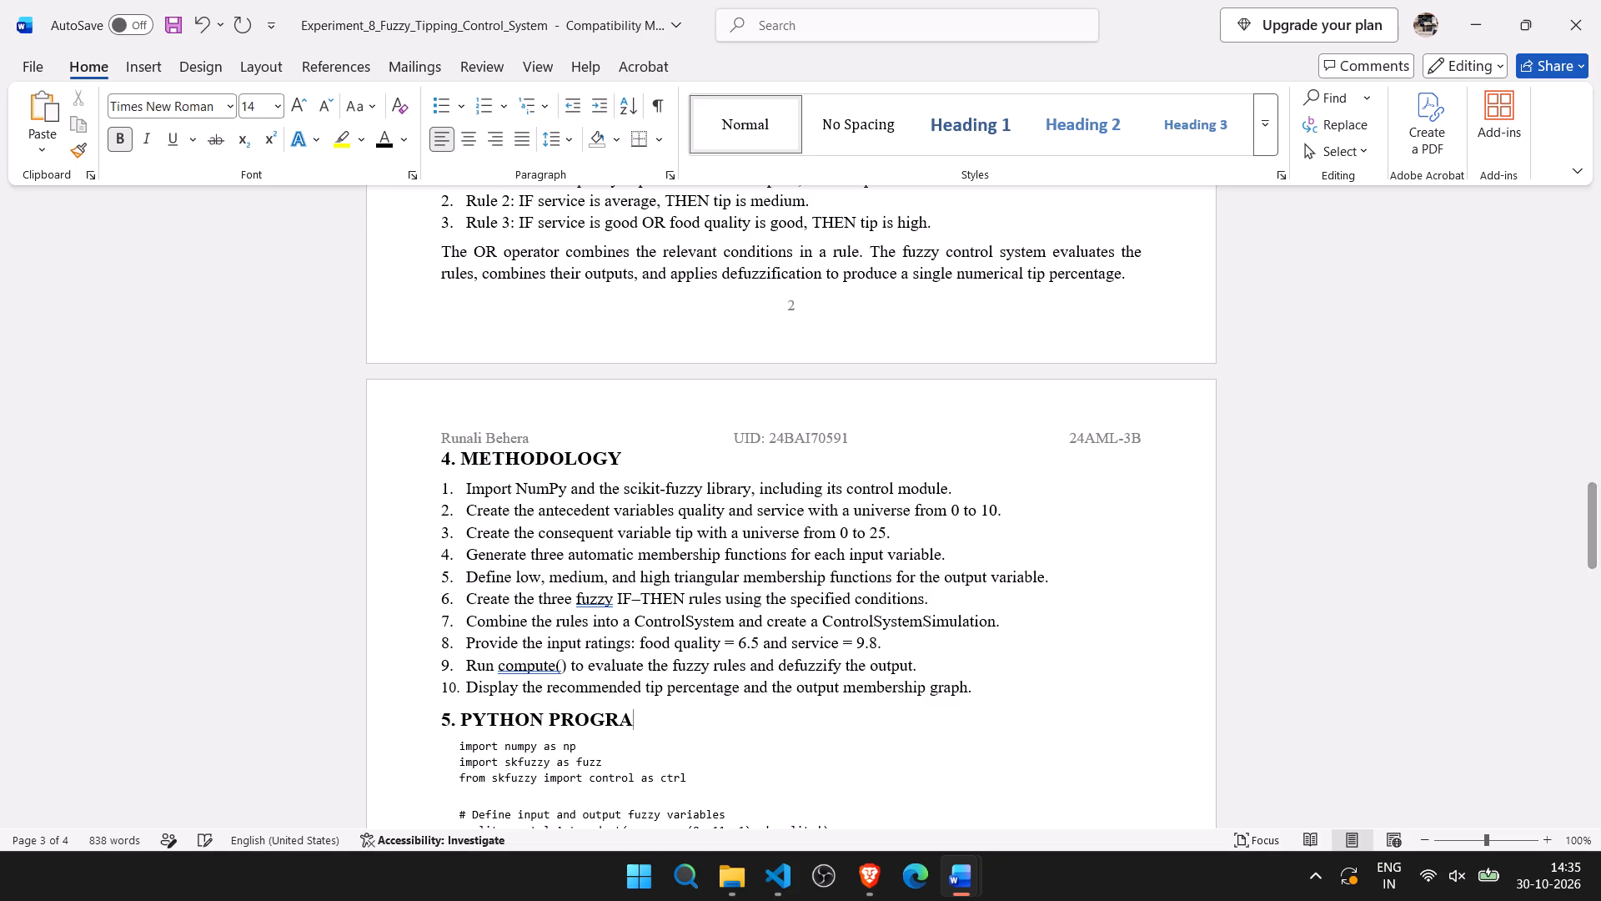
pyautogui.press('BackSpace')
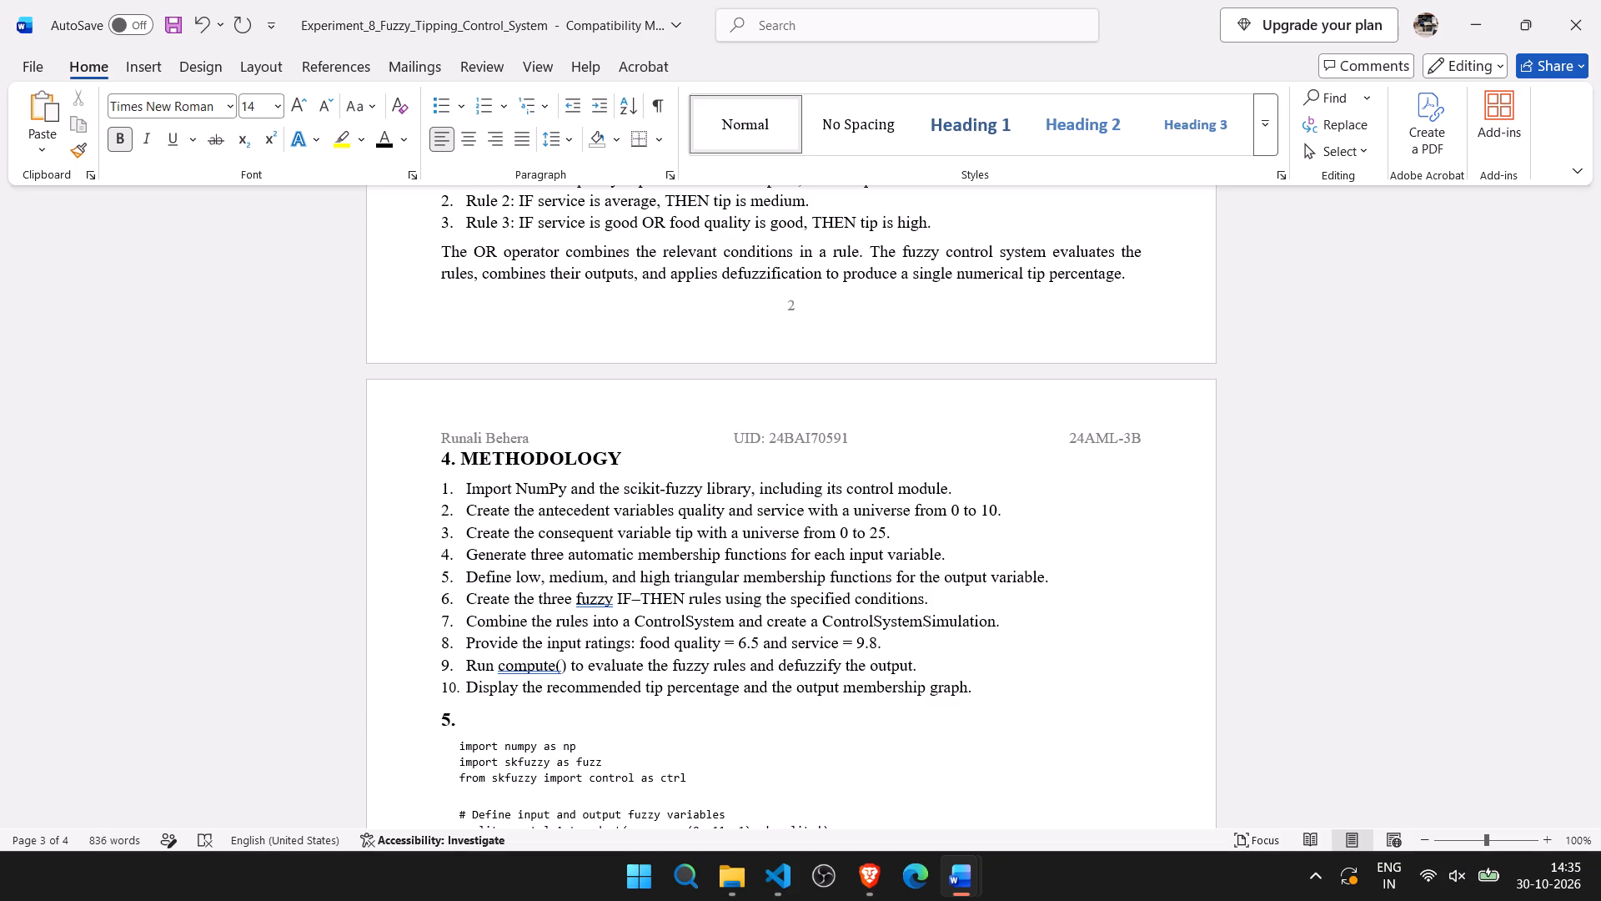
pyautogui.write('CODE')
# Replace the import lines under "5. CODE" with "!pip install scikit-fuzzy" copied from the Colab notebook in Brave, followed by a line break.
pyautogui.scroll(-3, 660, 725)
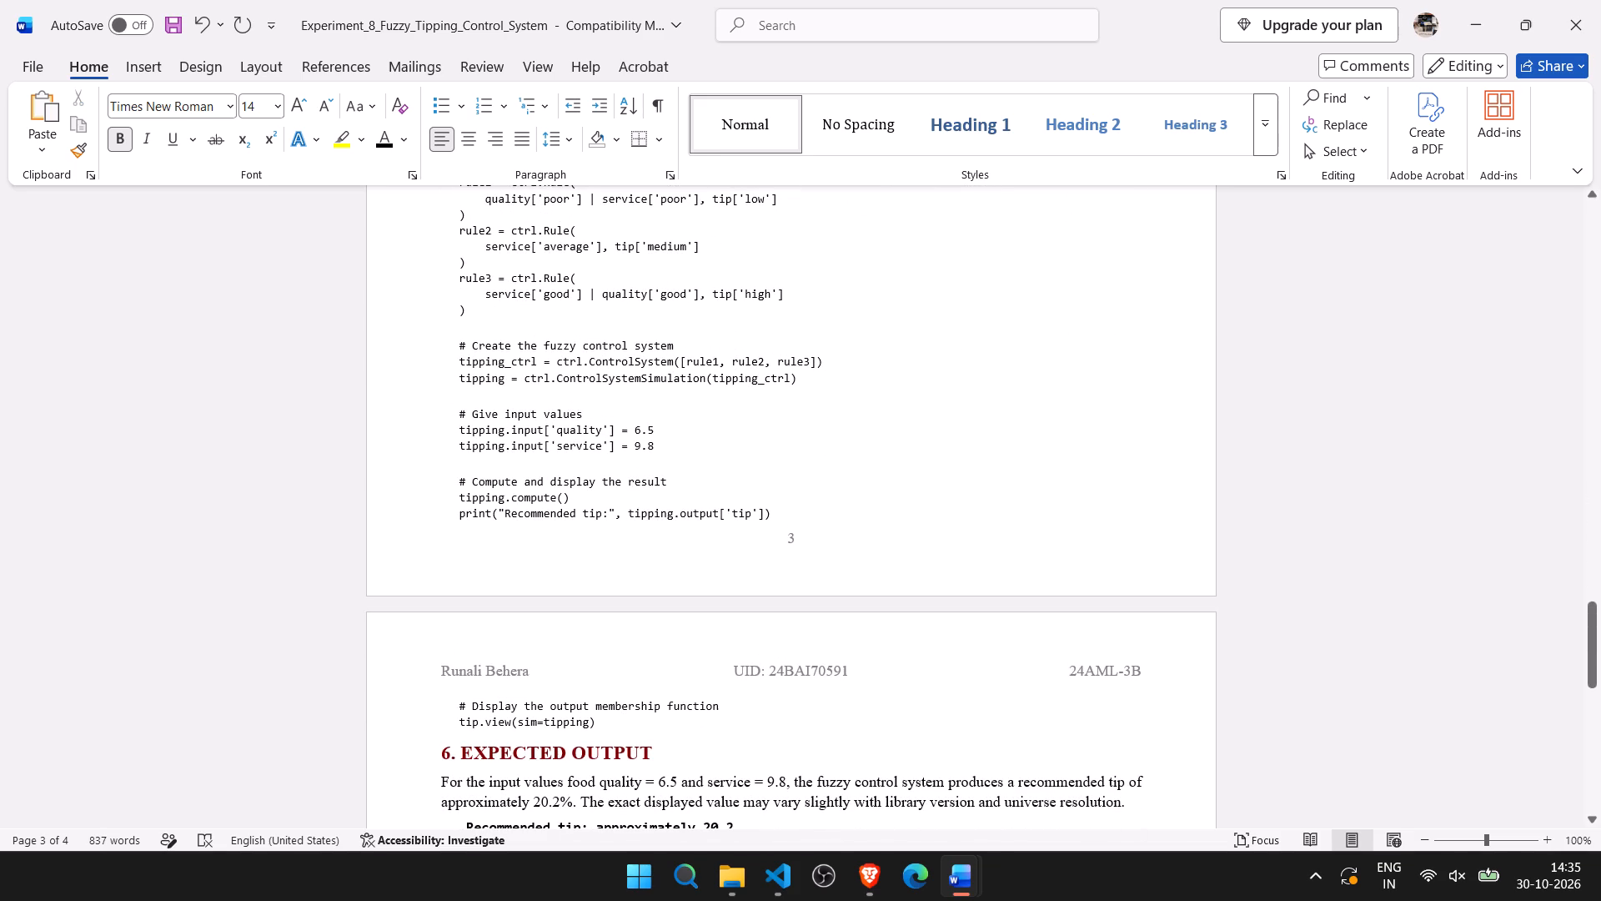
pyautogui.scroll(-1, 660, 725)
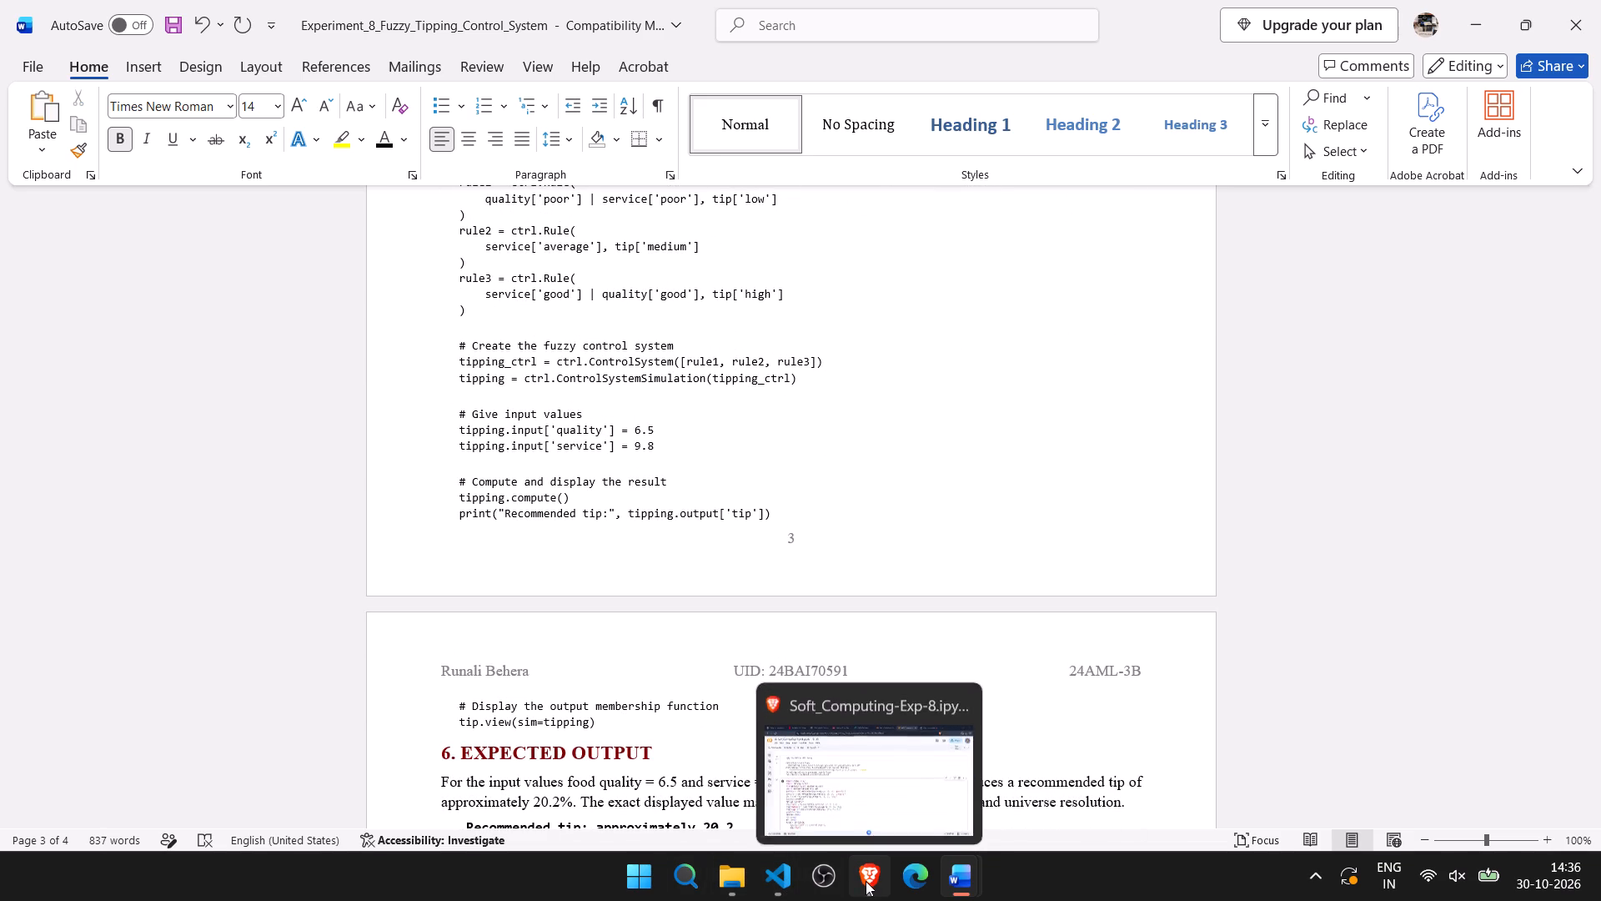
pyautogui.click(863, 828)
pyautogui.scroll(1, 510, 533)
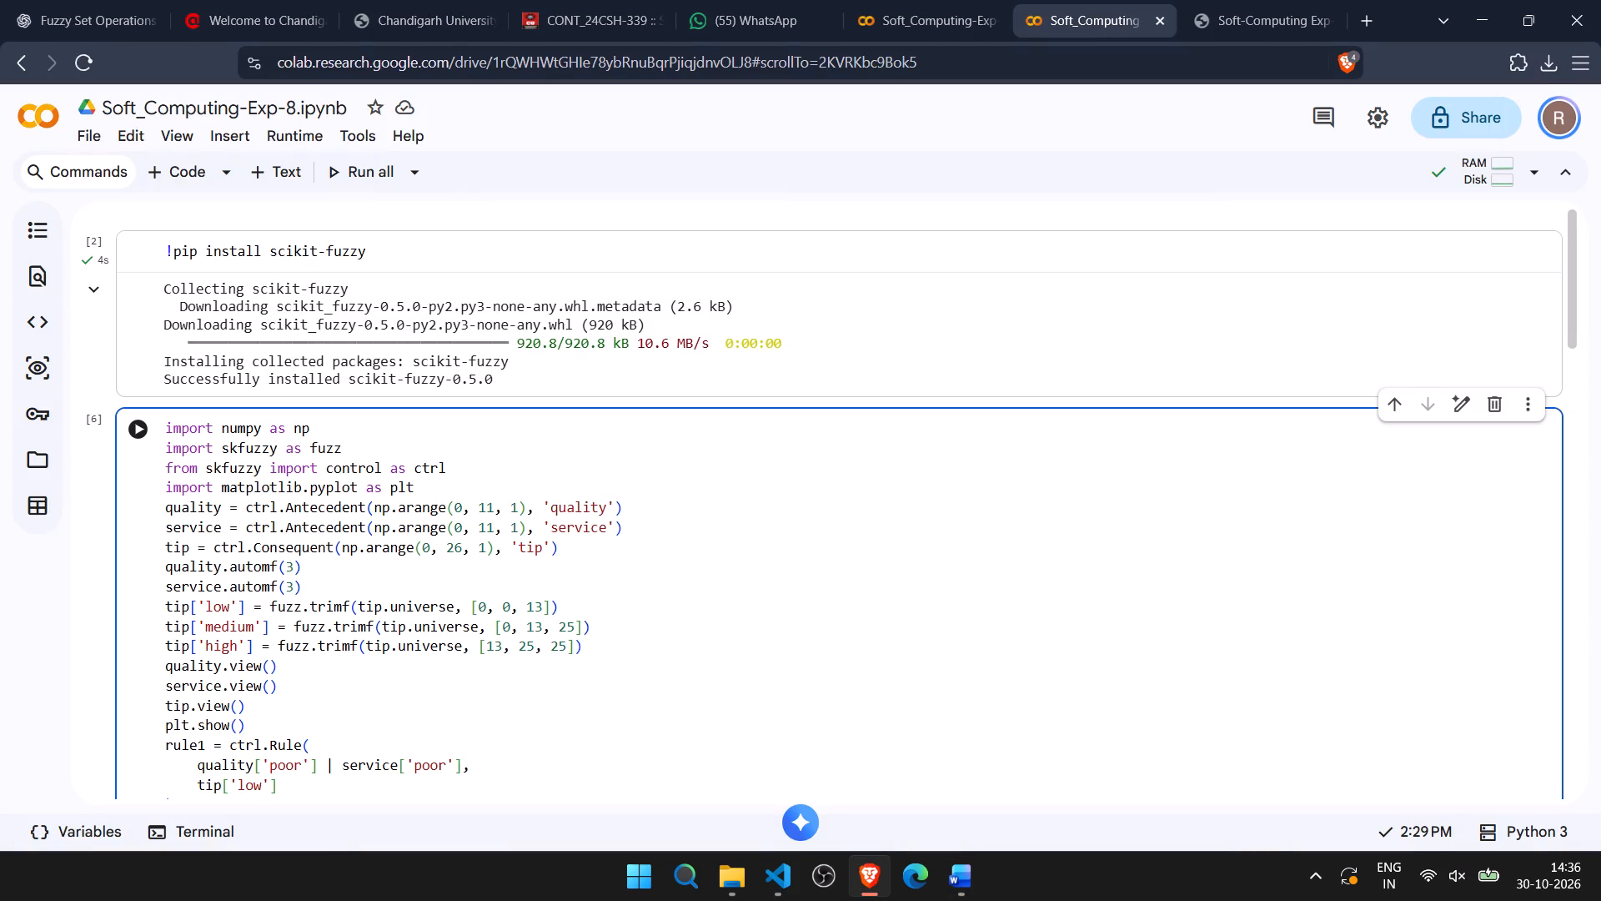
pyautogui.scroll(1, 510, 533)
pyautogui.moveTo(373, 256); pyautogui.dragTo(168, 245)
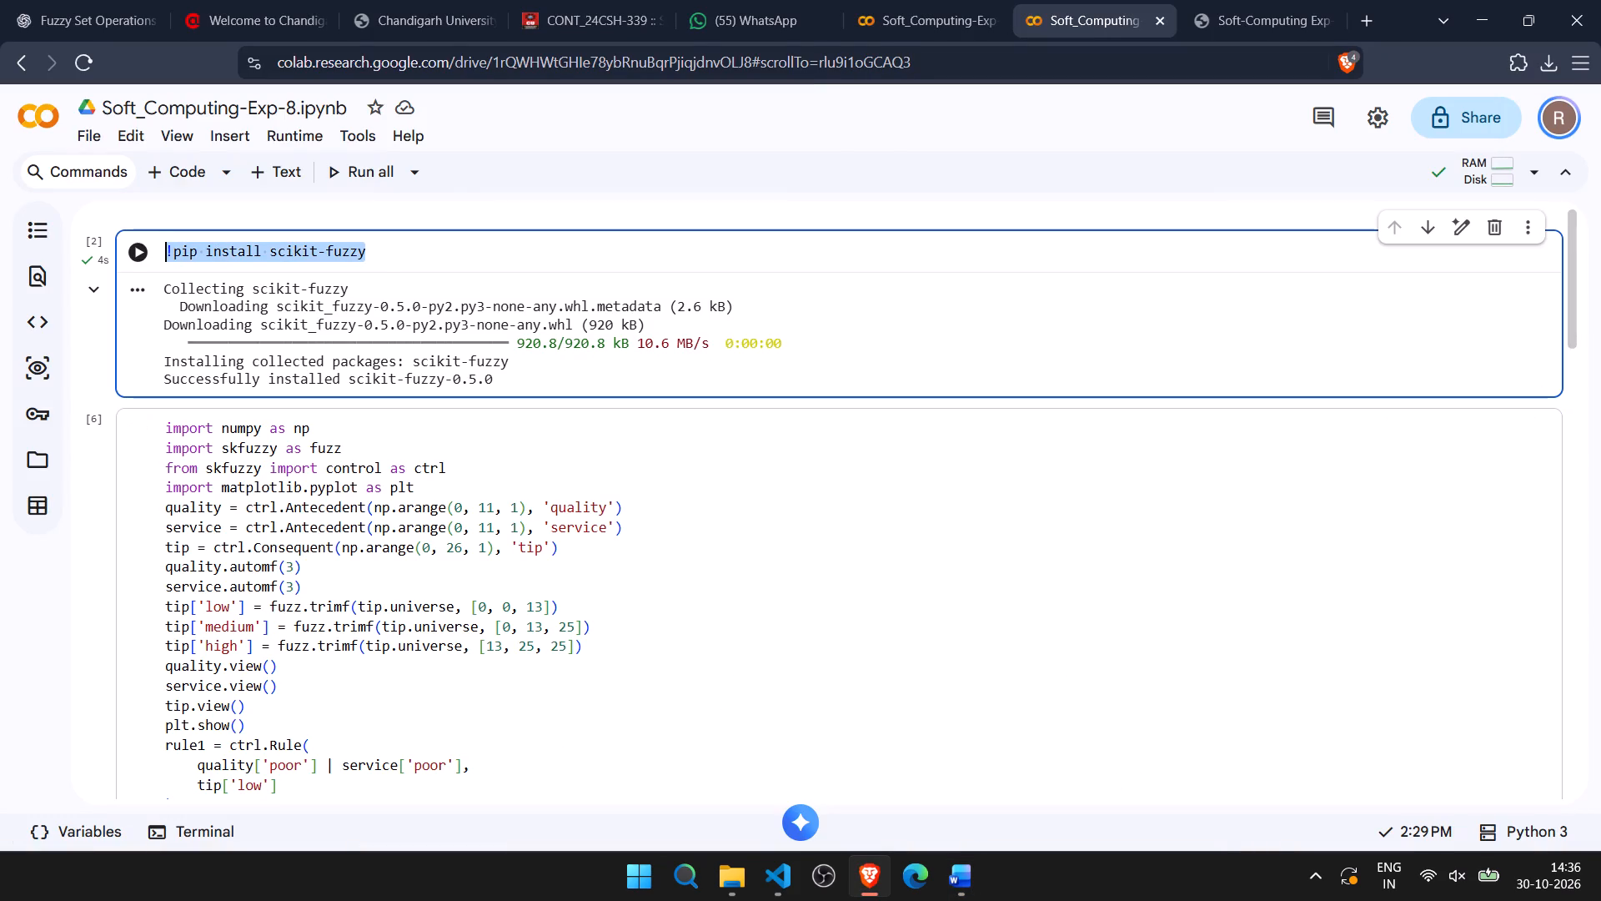
pyautogui.hotkey('ctrl', 'c')
pyautogui.click(1172, 767)
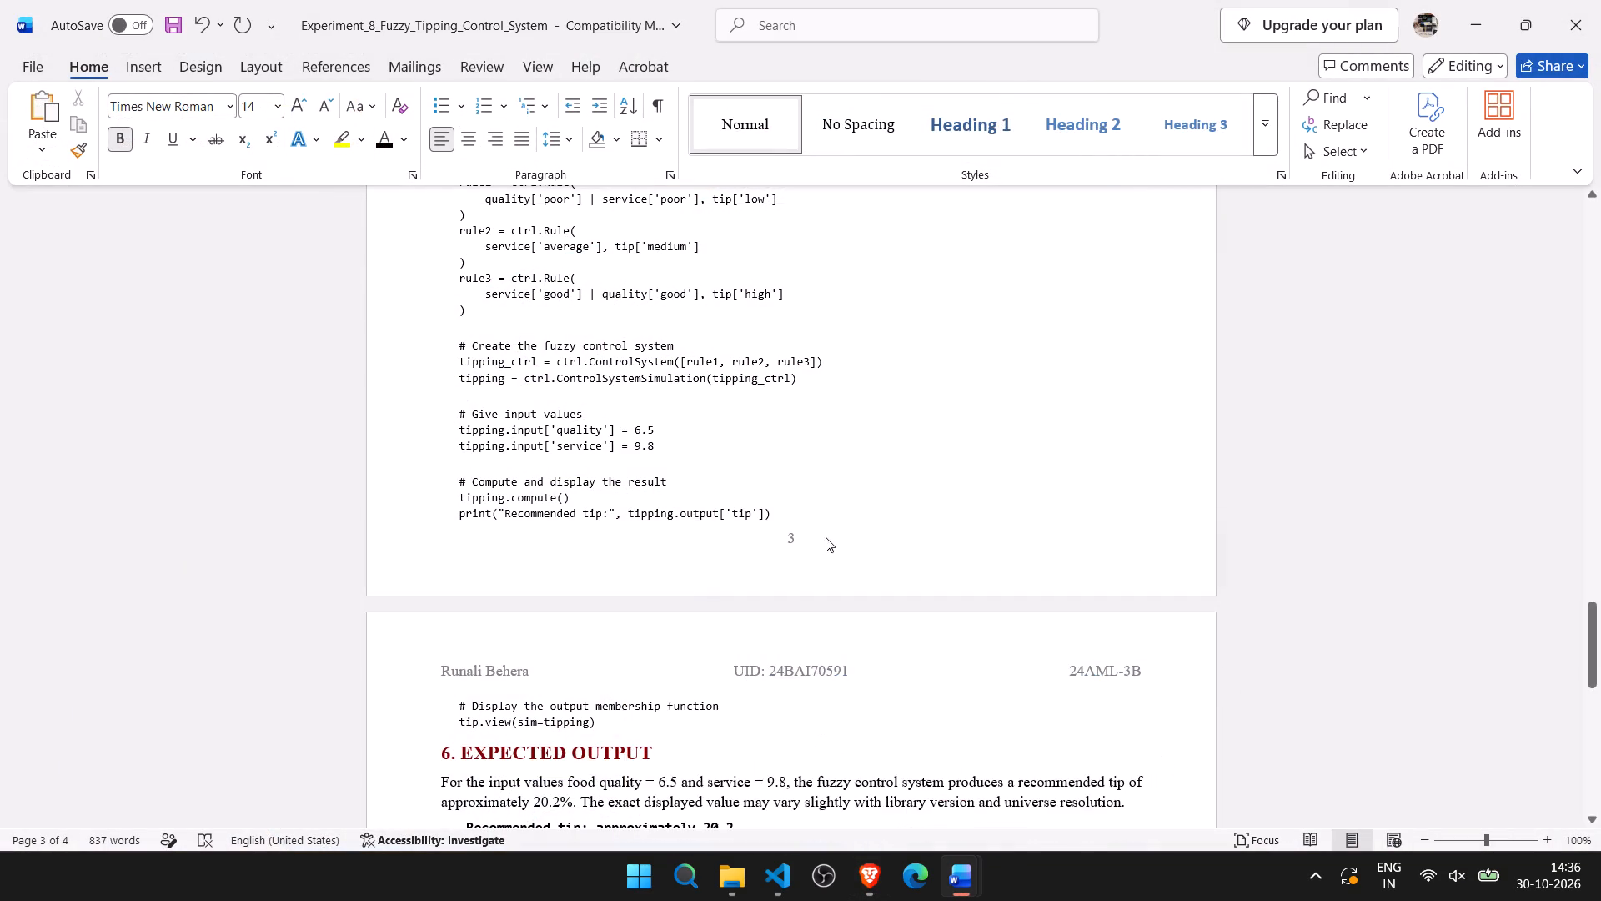
pyautogui.scroll(1, 826, 537)
pyautogui.moveTo(462, 340); pyautogui.dragTo(688, 388)
pyautogui.hotkey('ctrl', 'v')
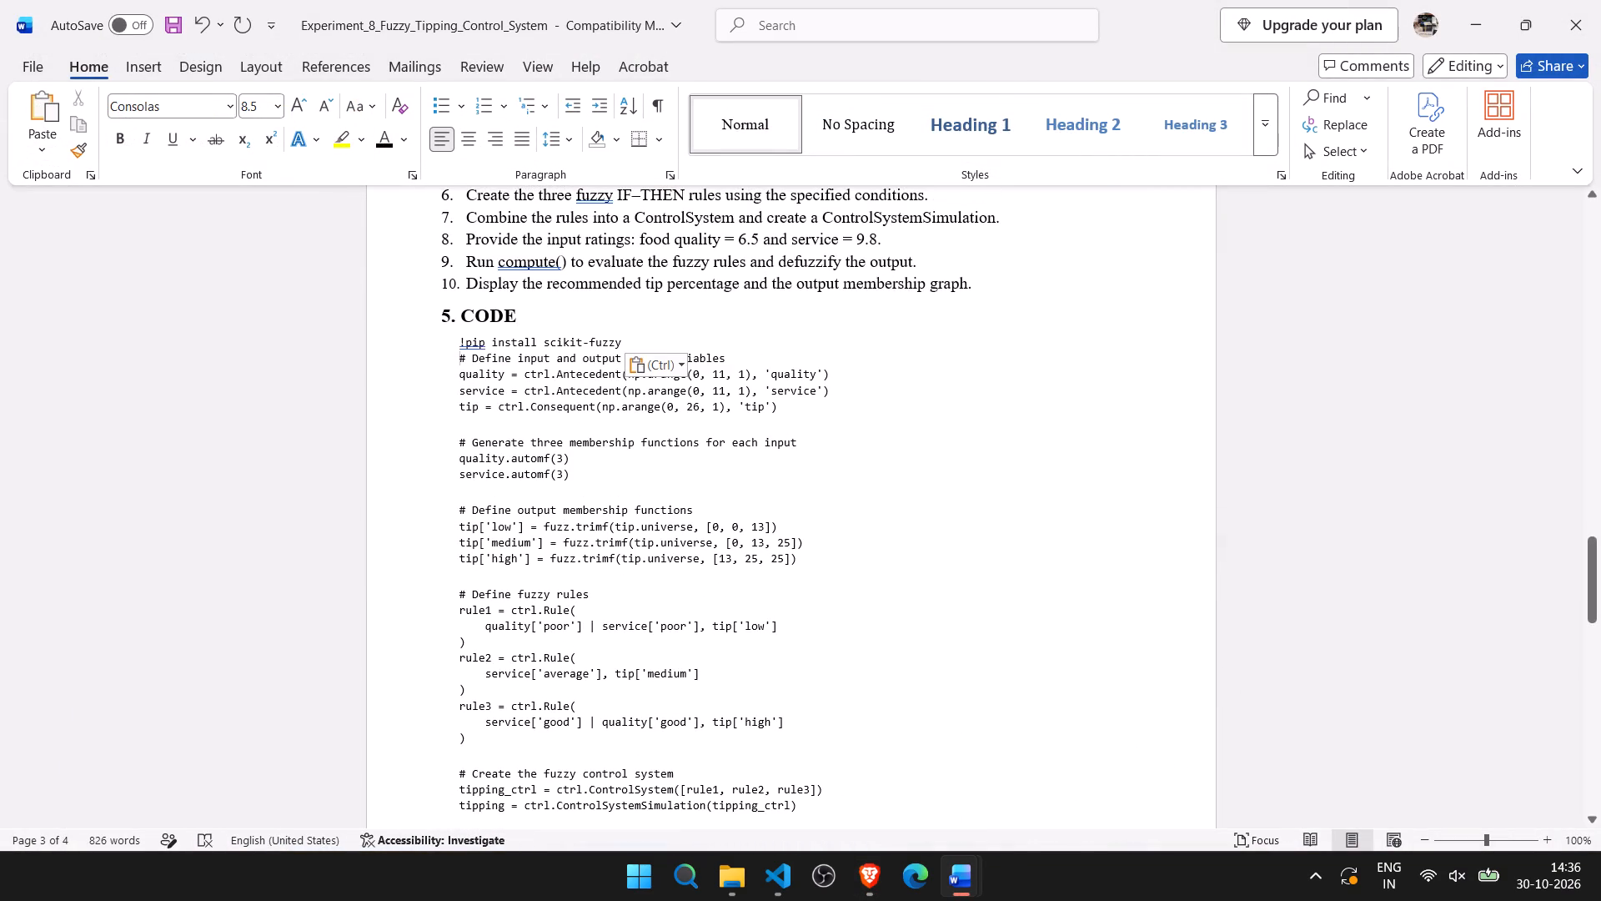
pyautogui.press('Return')
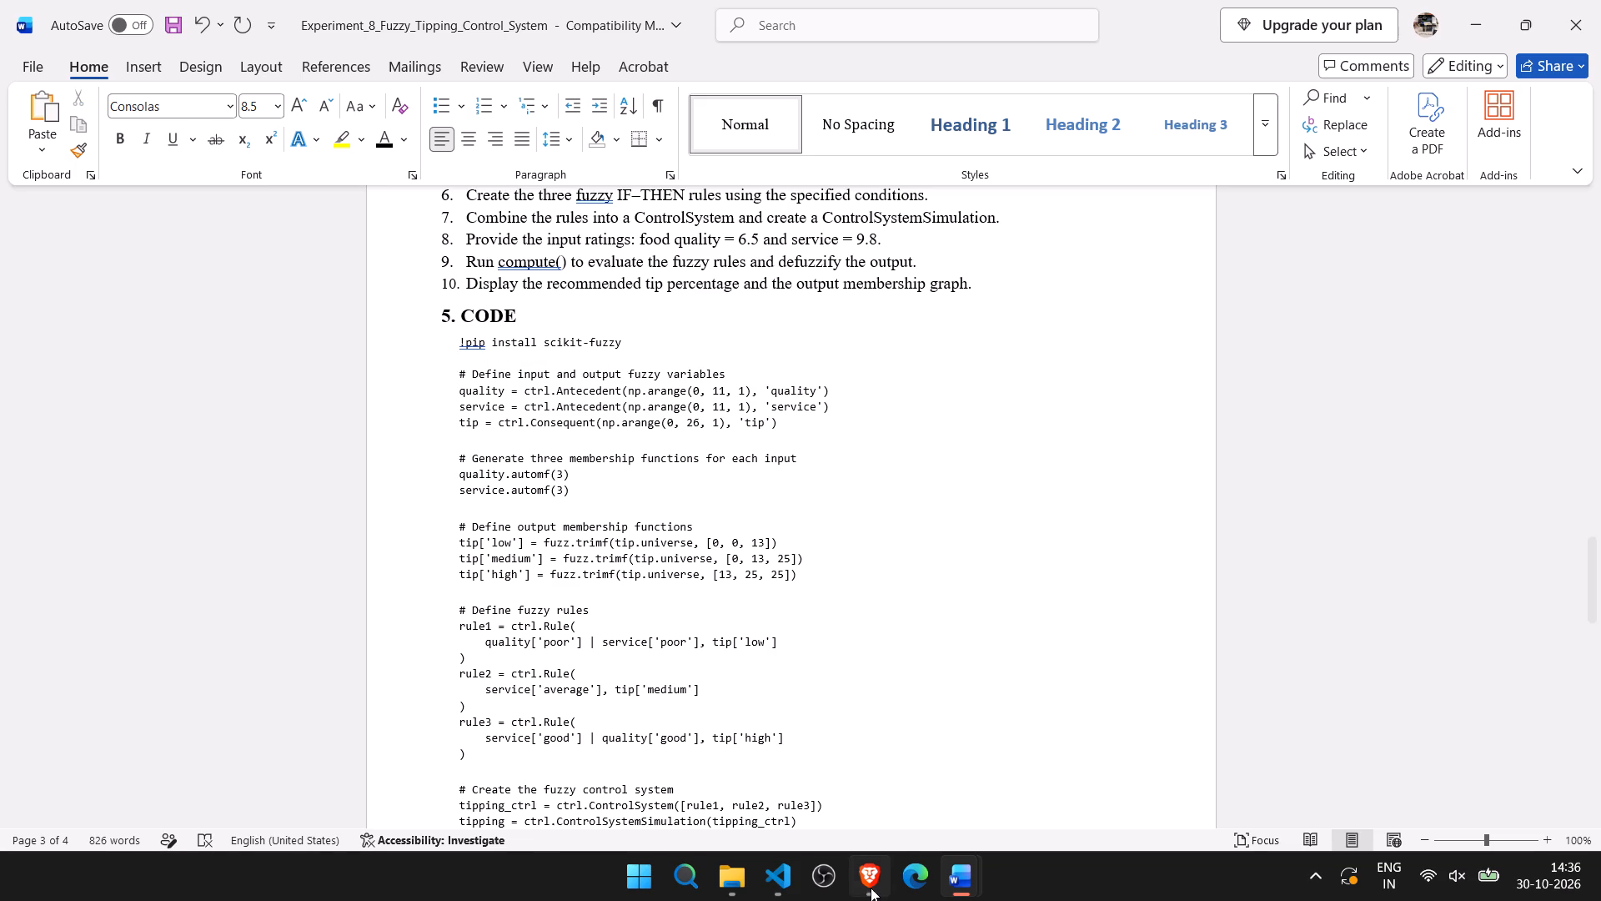
# Switch to the Colab notebook in Brave and copy all the code of the second cell, starting with "import numpy as np".
pyautogui.click(832, 778)
pyautogui.scroll(-1, 600, 694)
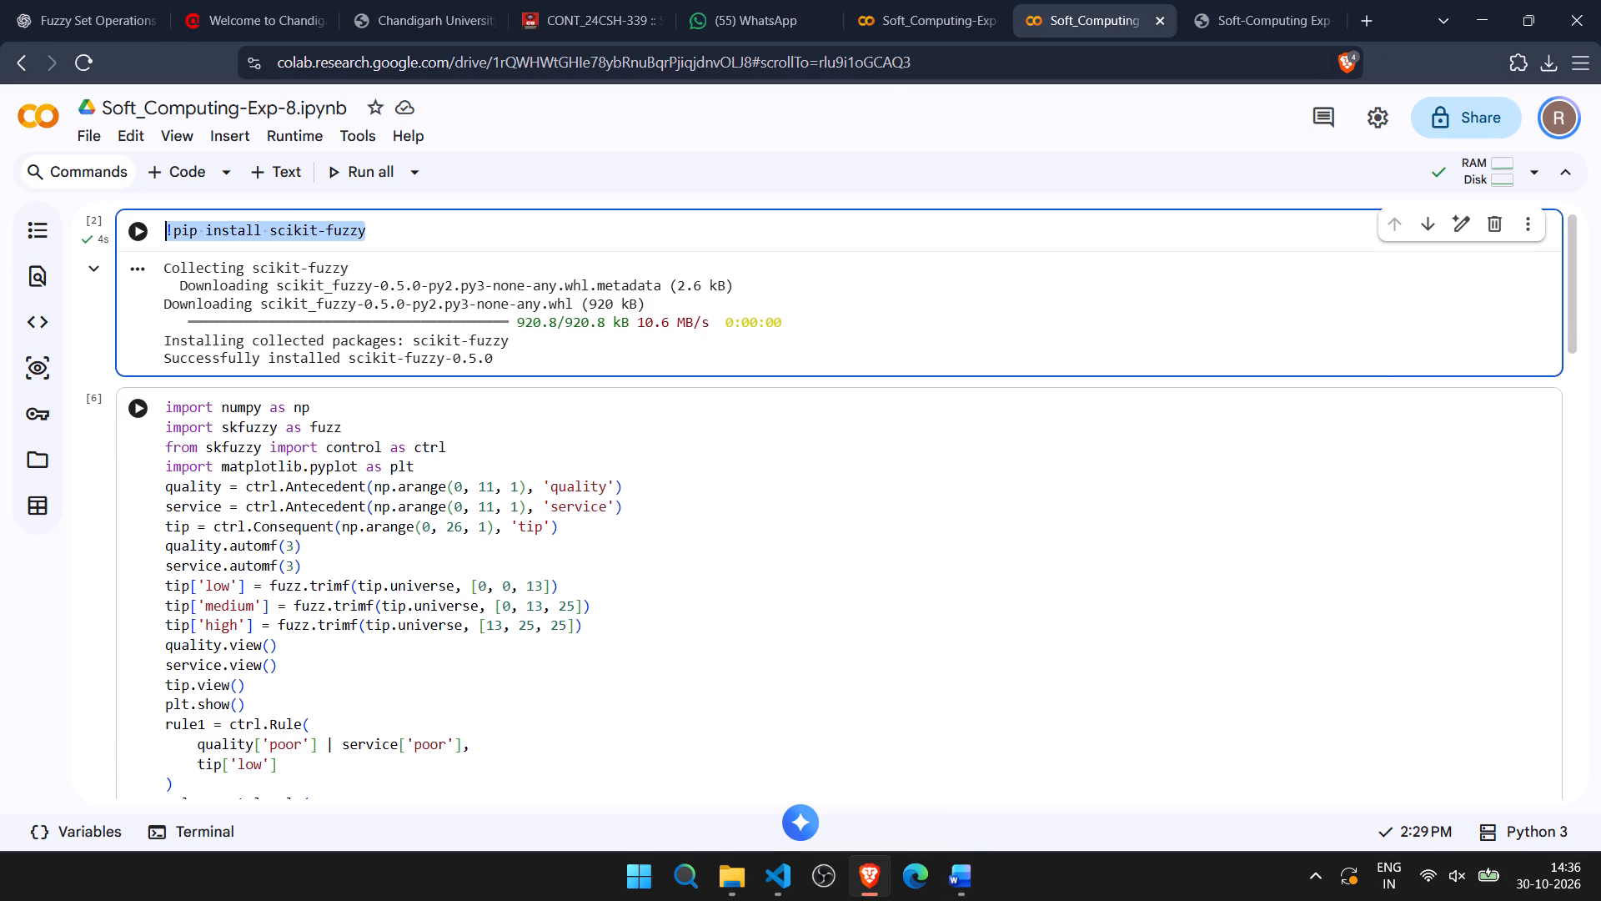
pyautogui.click(570, 672)
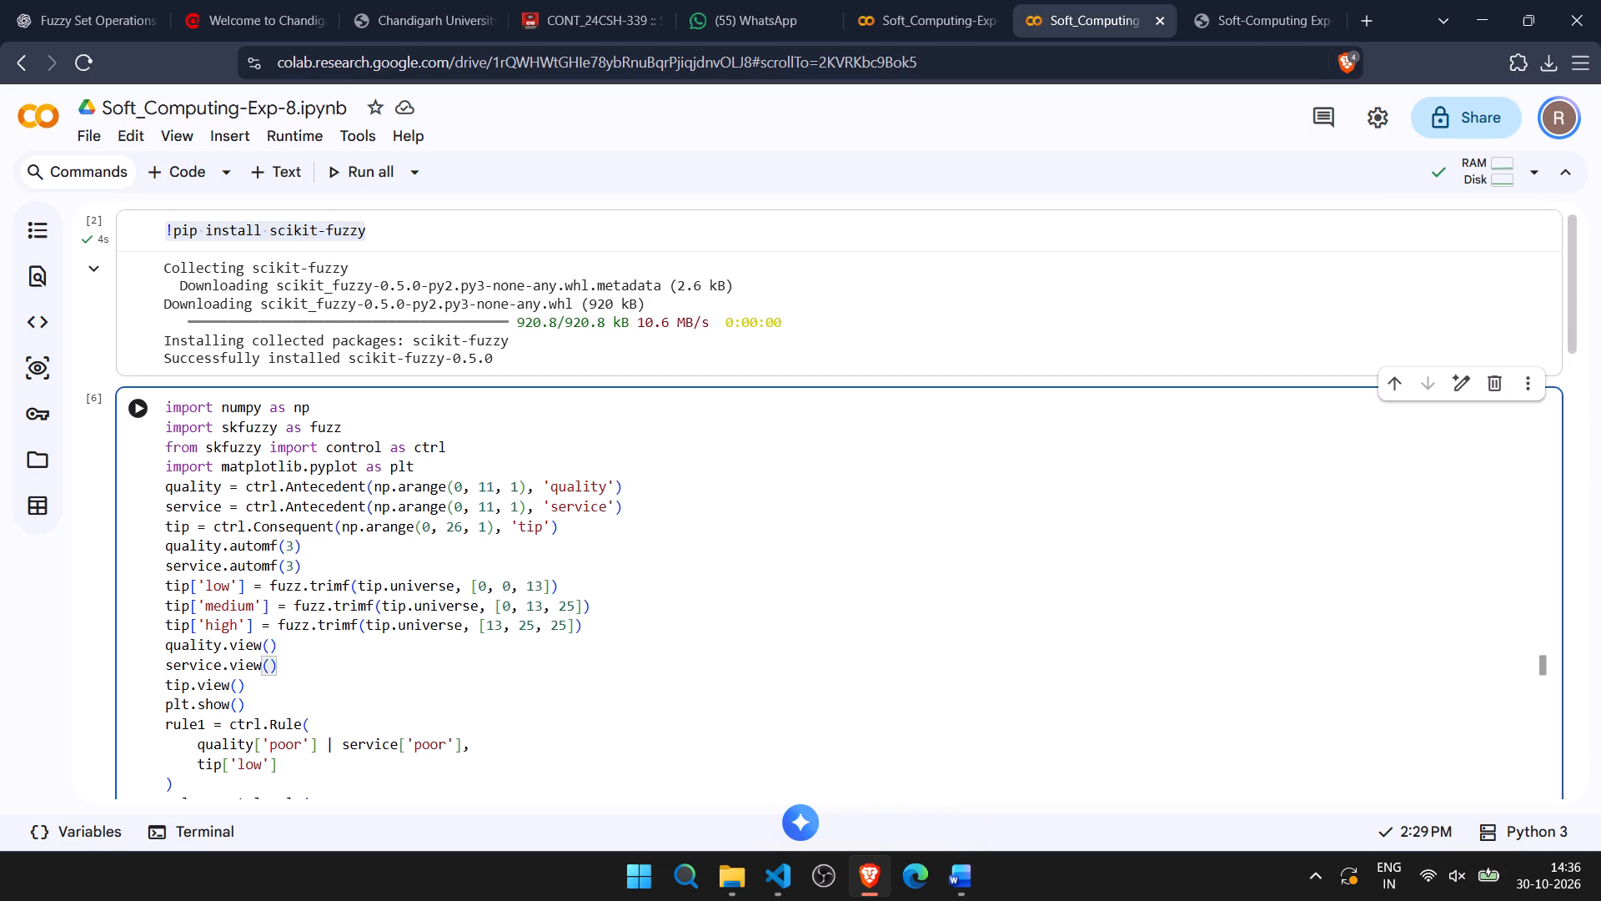
pyautogui.hotkey('ctrl', 'a')
pyautogui.hotkey('ctrl', 'c')
pyautogui.hotkey('ctrl', 'c')
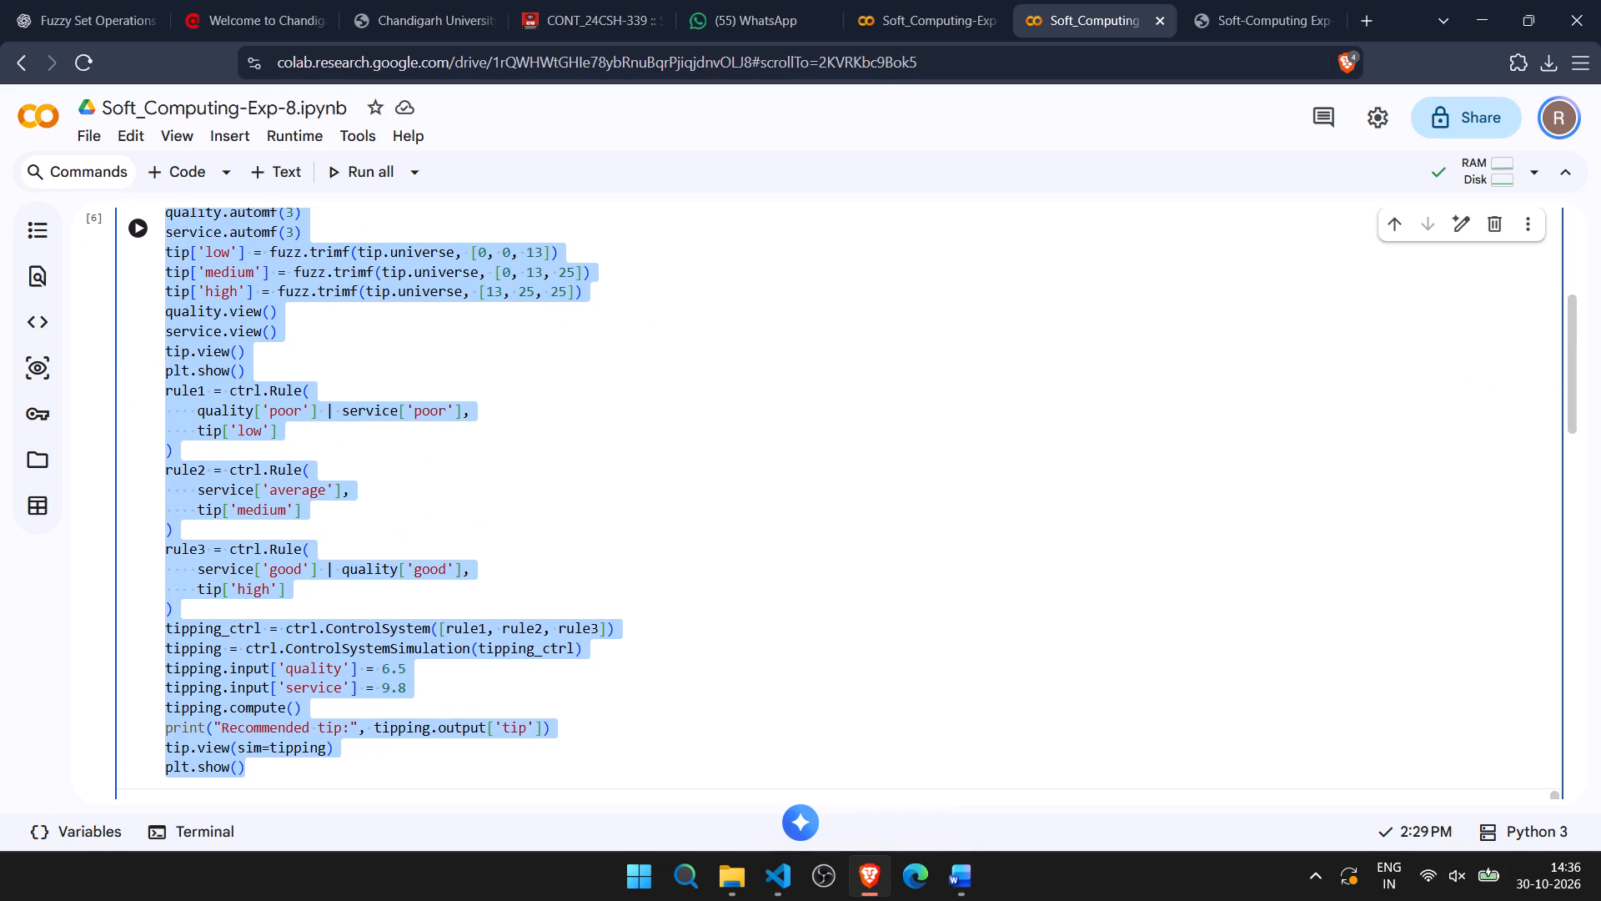
pyautogui.hotkey('ctrl', 'c')
pyautogui.hotkey('ctrl', 'c')
pyautogui.hotkey('ctrl', 'c')
pyautogui.hotkey('ctrl', 'c')
pyautogui.click(575, 650)
pyautogui.click(575, 650)
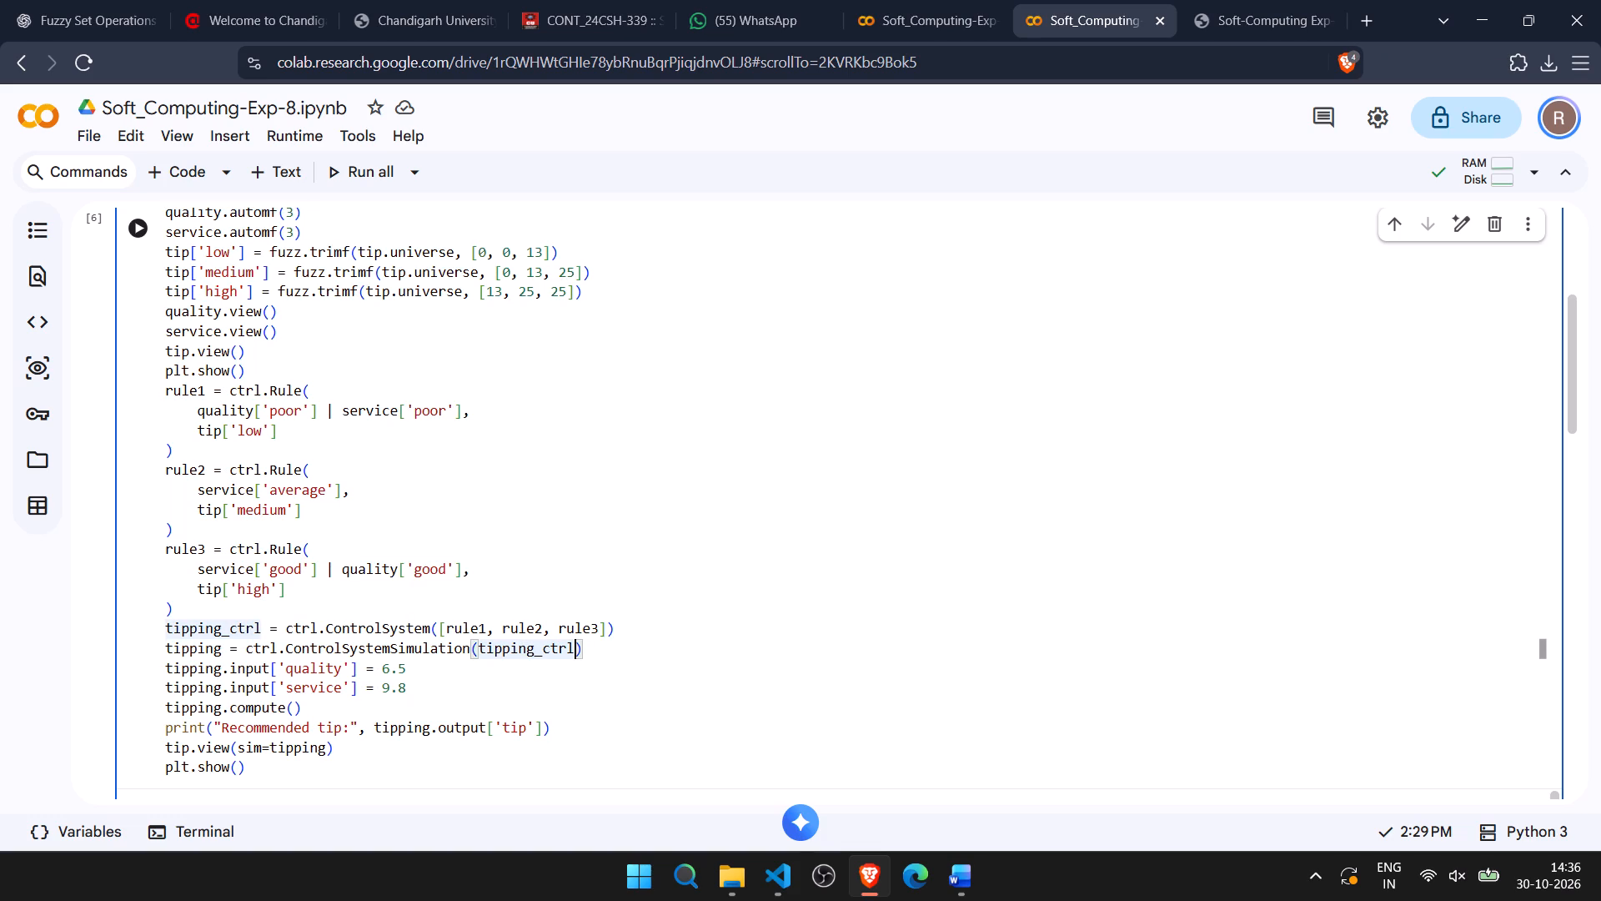
pyautogui.hotkey('ctrl', 'a')
pyautogui.hotkey('ctrl', 'c')
pyautogui.hotkey('ctrl', 'c')
pyautogui.hotkey('ctrl', 'c')
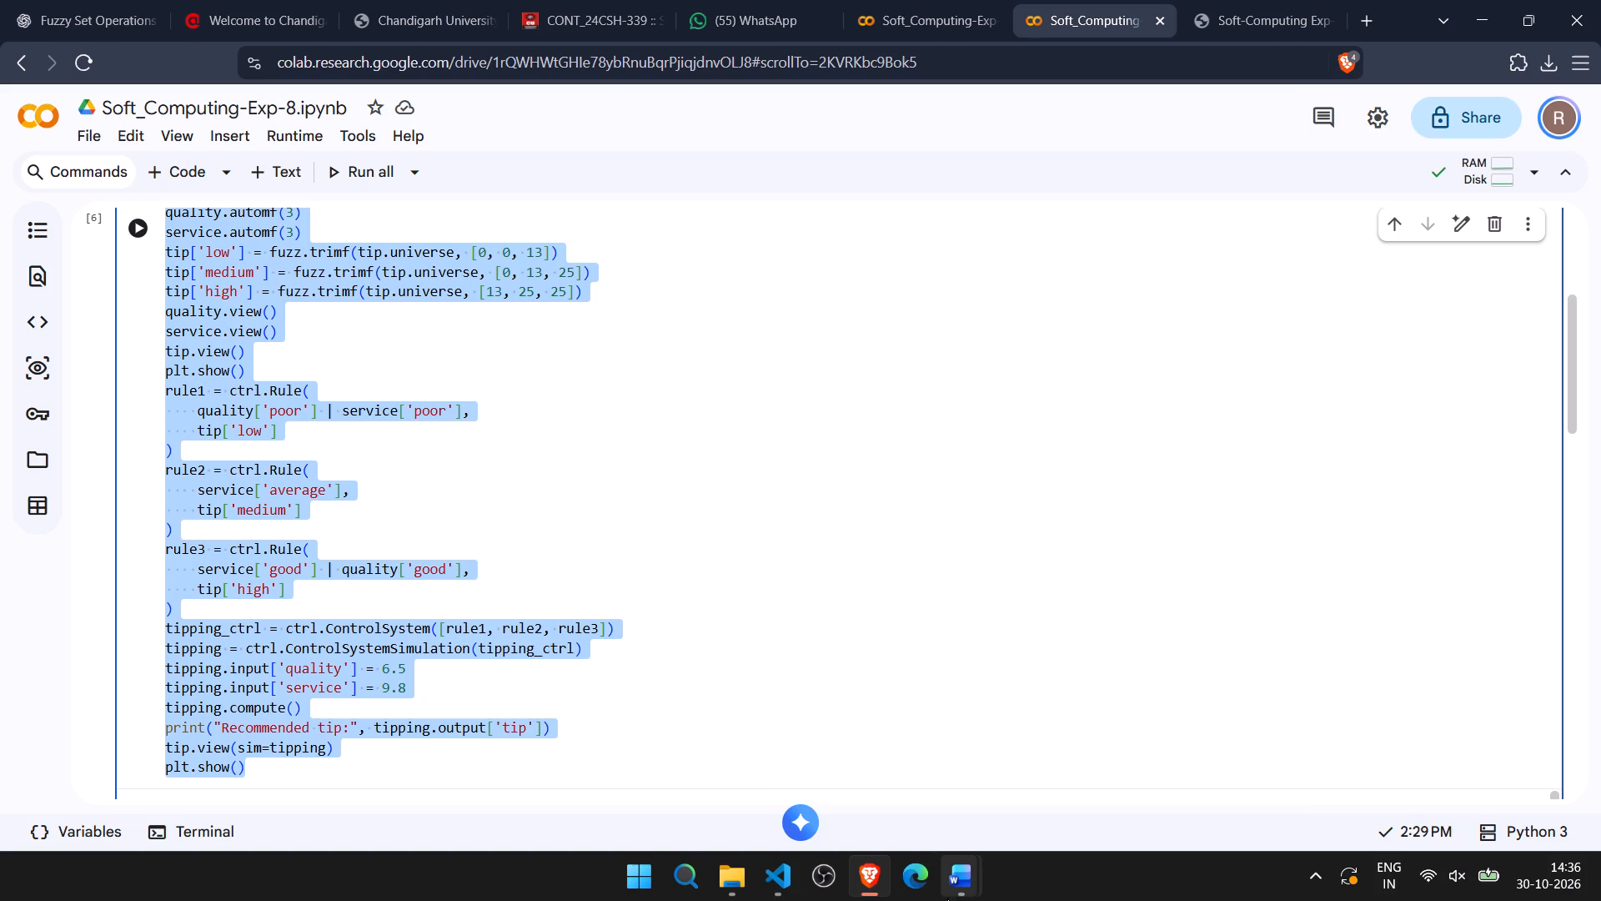
# In the Experiment 8 Word report, replace the code from "# Define input and output fuzzy variables" to "tip.view(sim=tipping)" with the copied code.
pyautogui.click(966, 879)
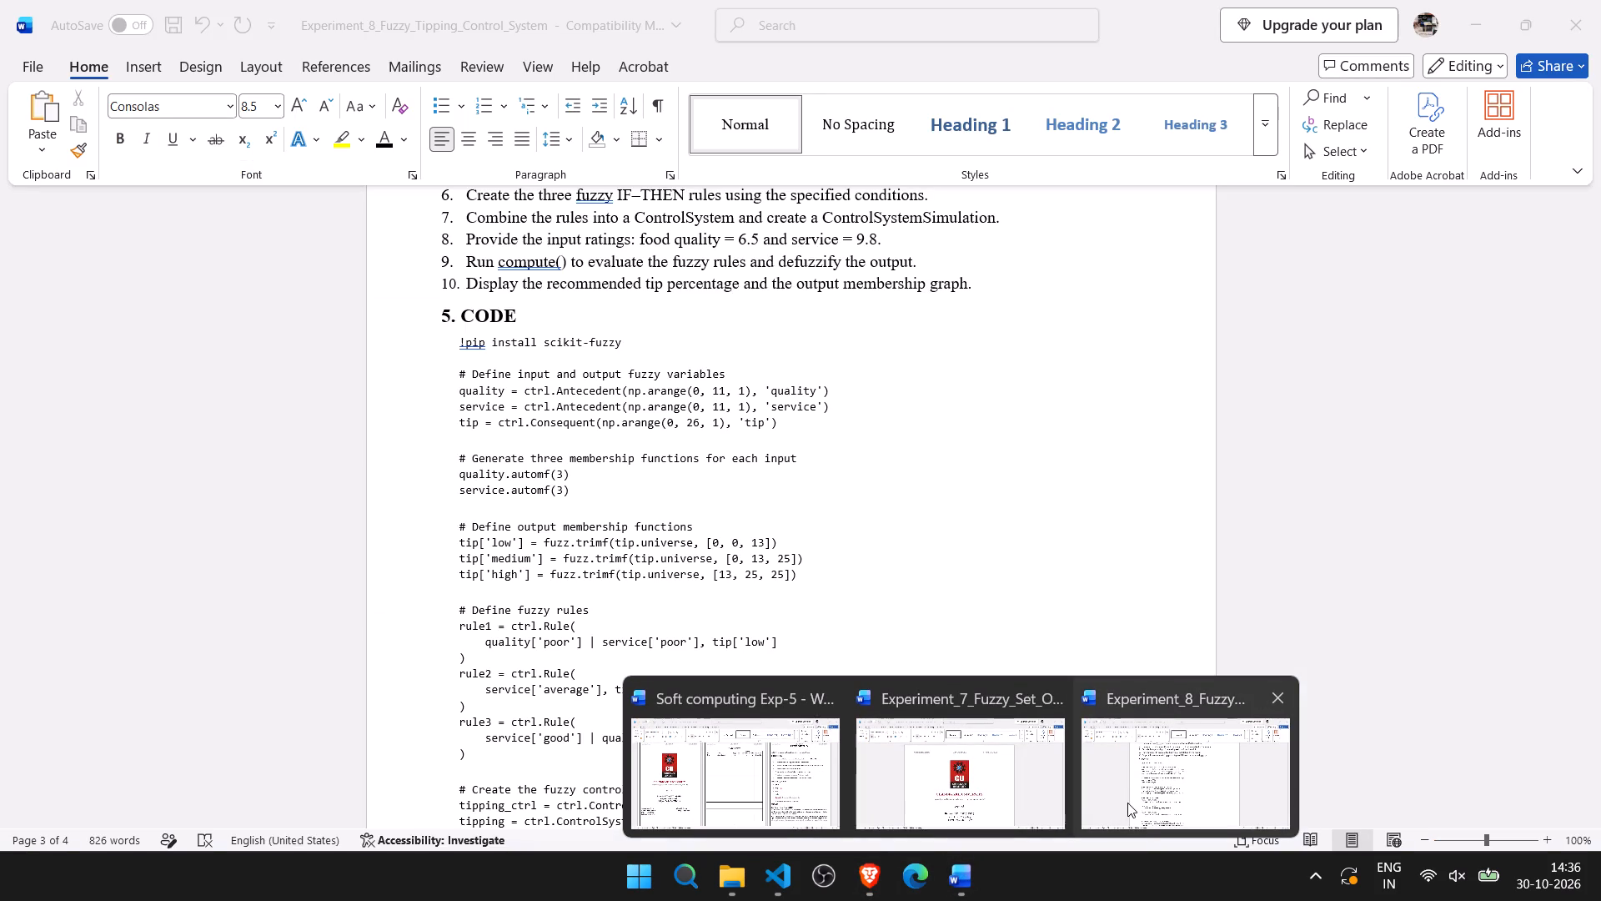
pyautogui.click(1127, 803)
pyautogui.scroll(-1, 517, 448)
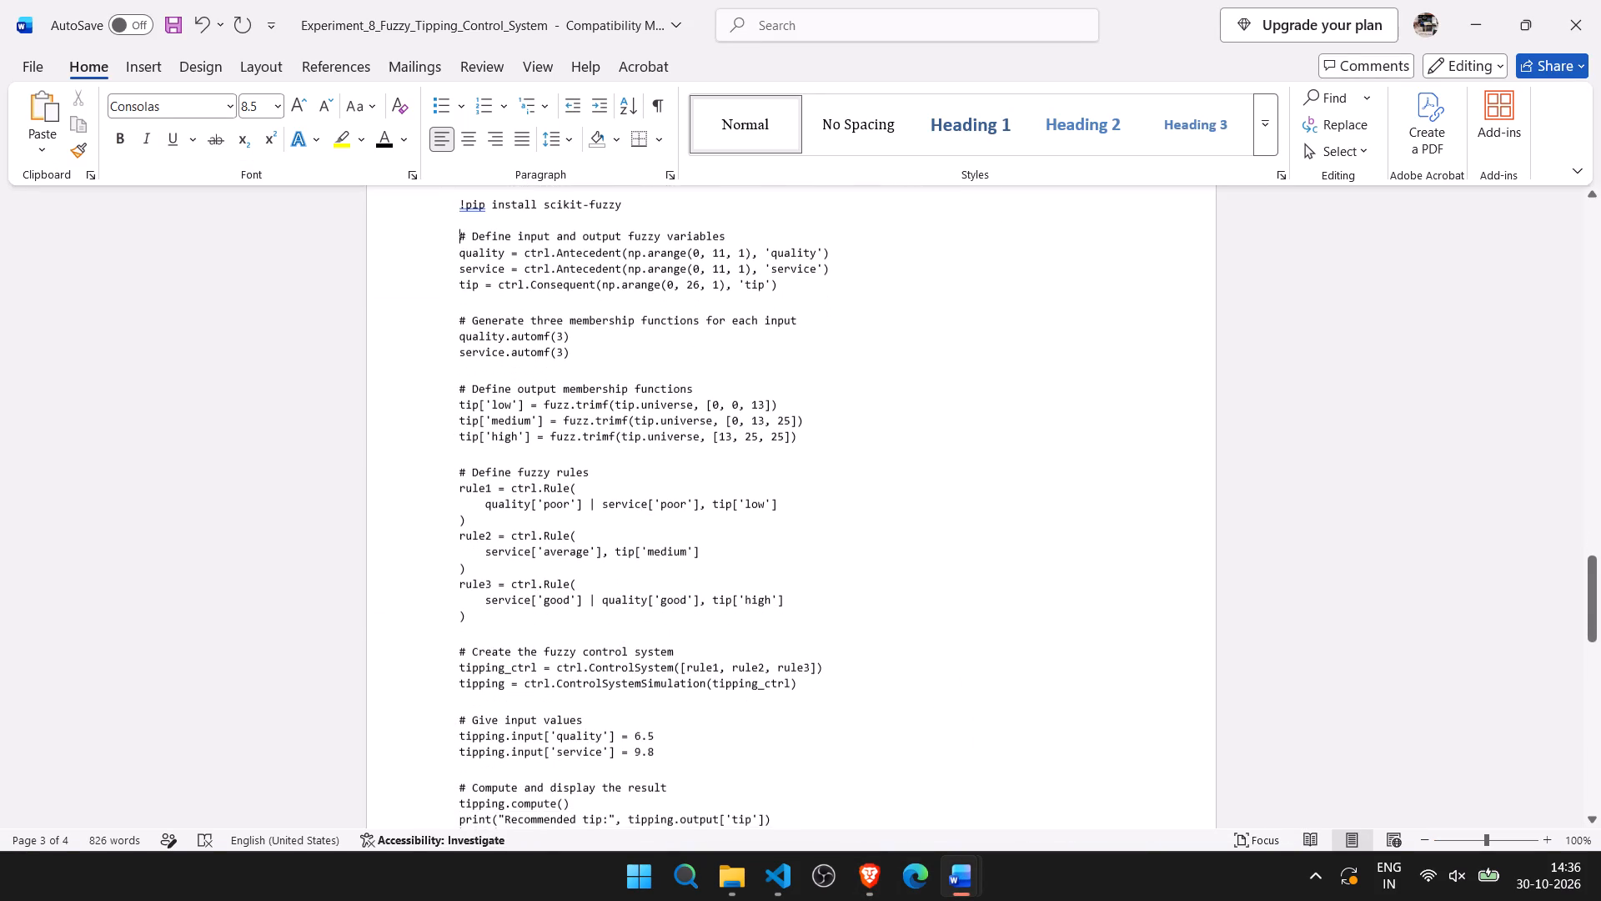
pyautogui.scroll(-2, 499, 397)
pyautogui.scroll(1, 499, 397)
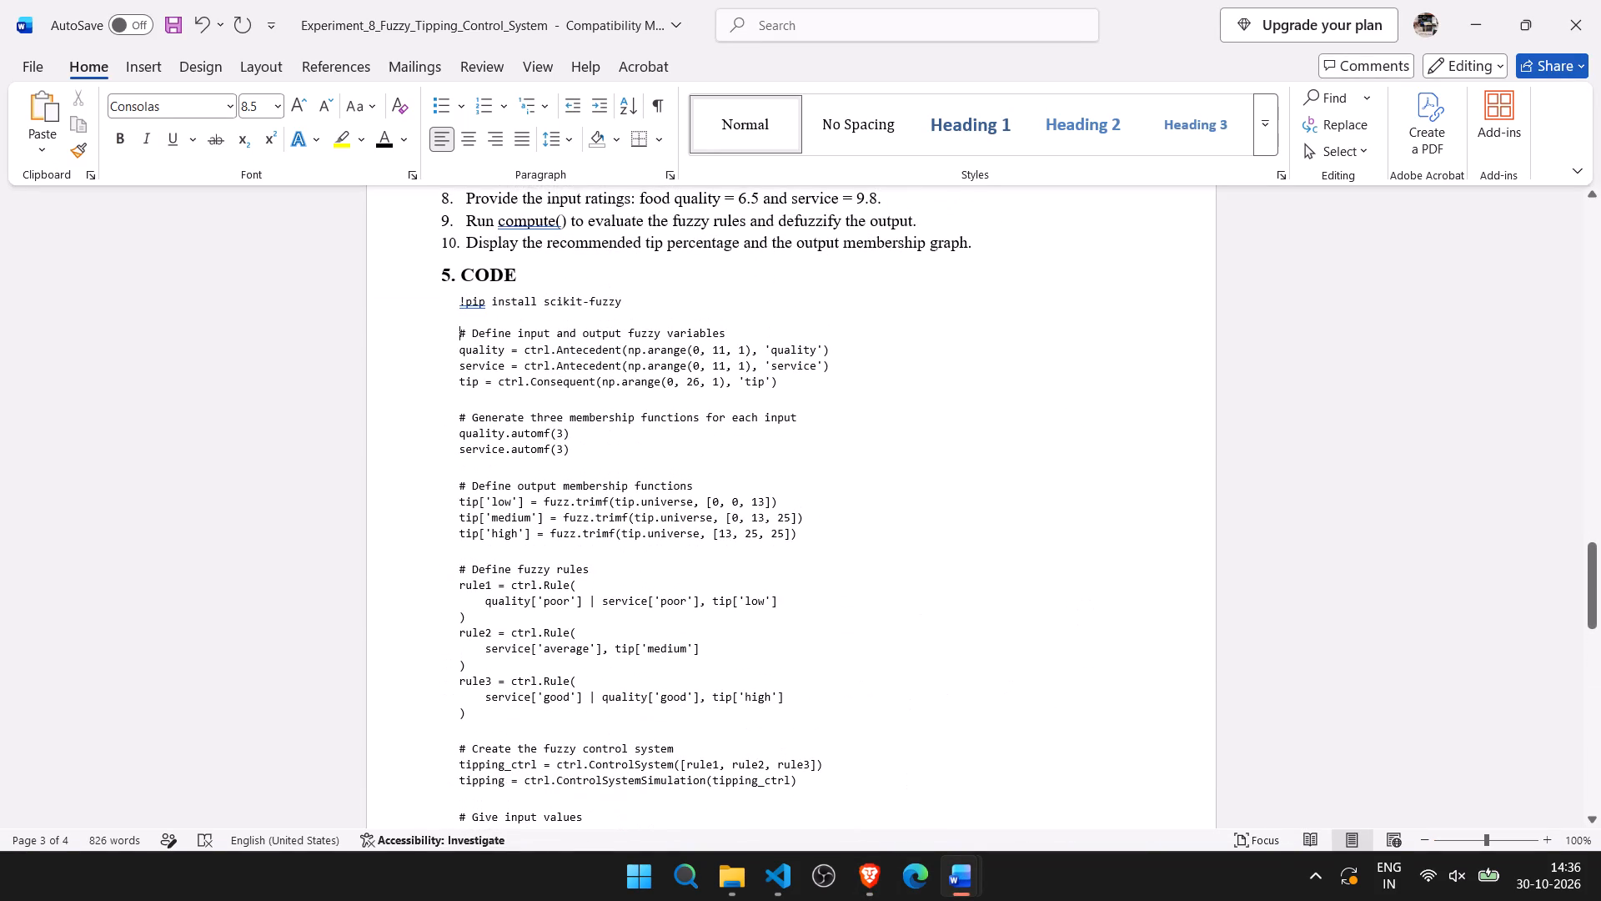
pyautogui.moveTo(457, 332); pyautogui.dragTo(685, 868)
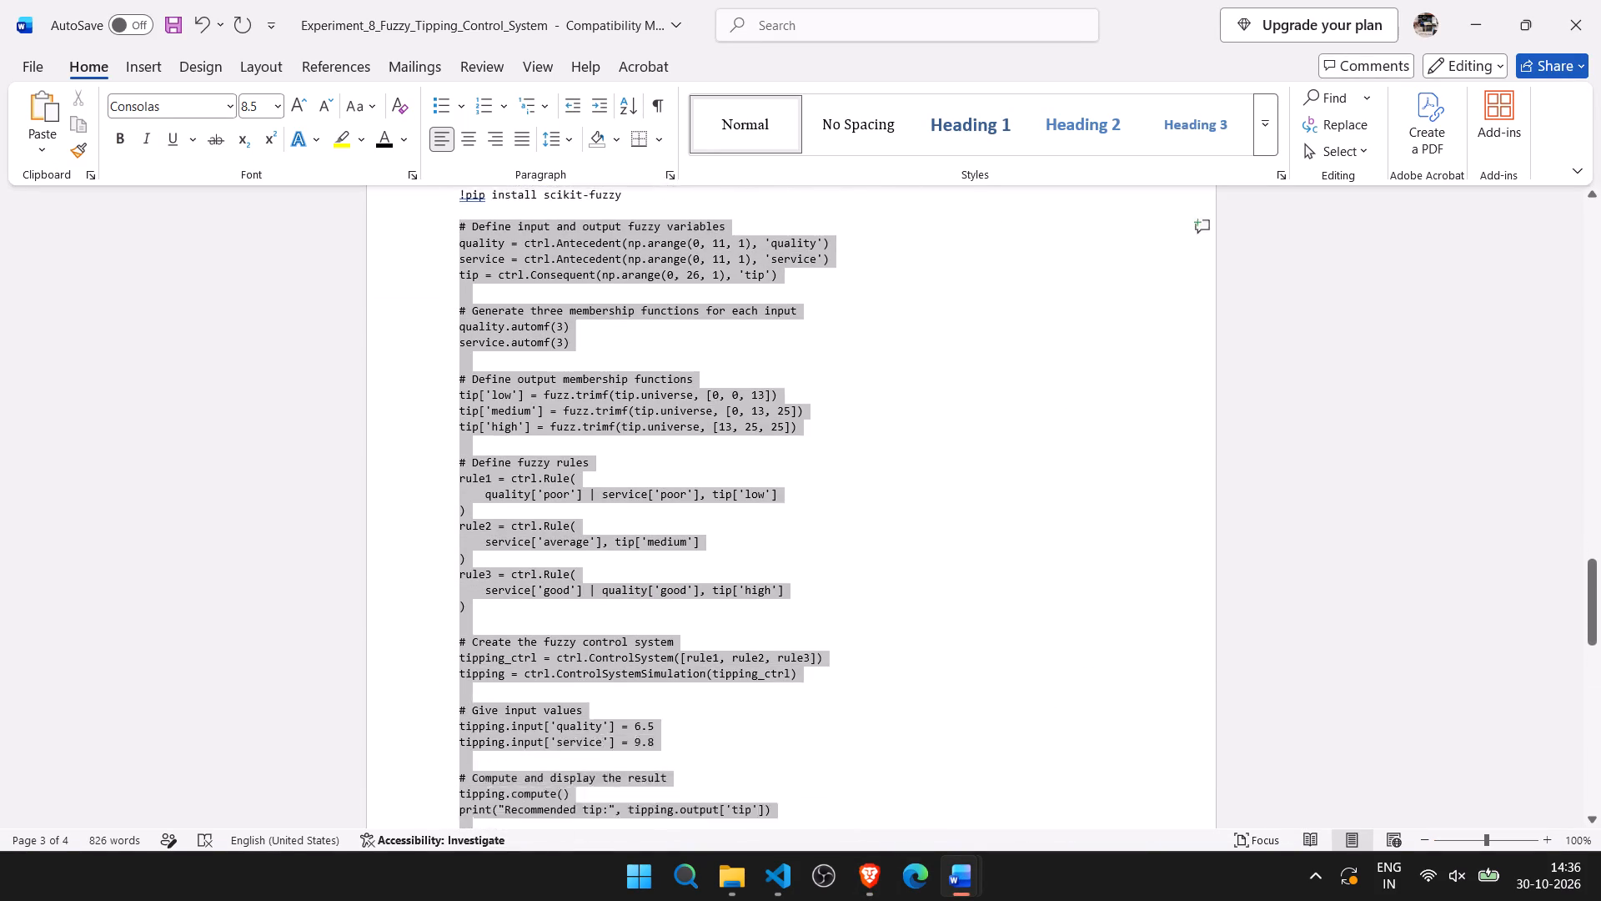
pyautogui.moveTo(685, 868); pyautogui.dragTo(612, 558)
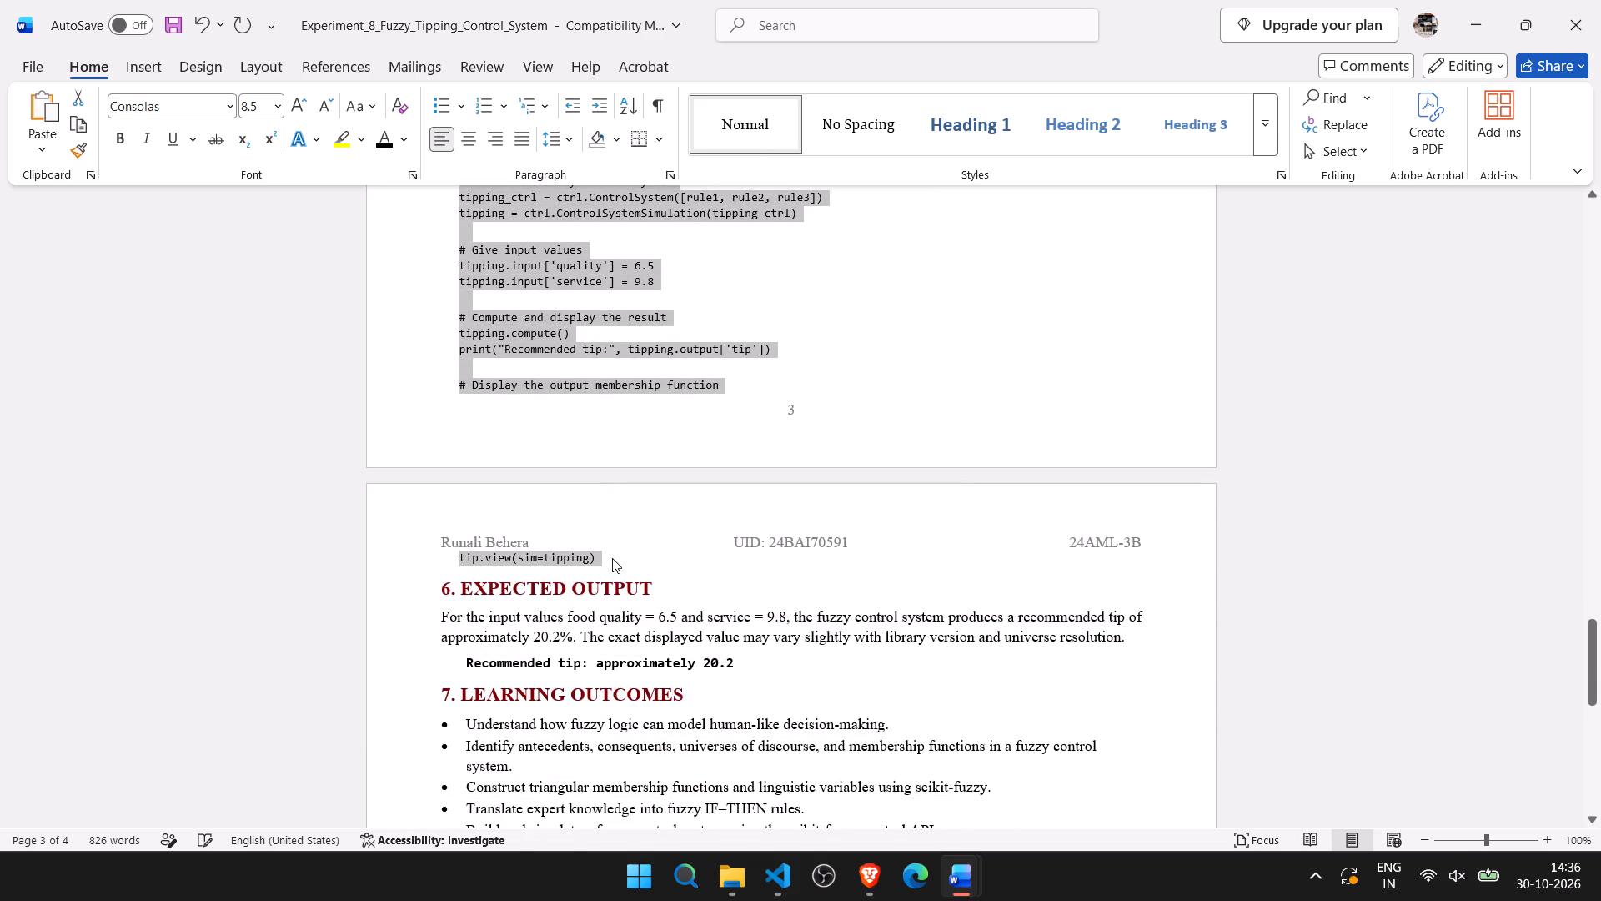
pyautogui.hotkey('ctrl', 'v')
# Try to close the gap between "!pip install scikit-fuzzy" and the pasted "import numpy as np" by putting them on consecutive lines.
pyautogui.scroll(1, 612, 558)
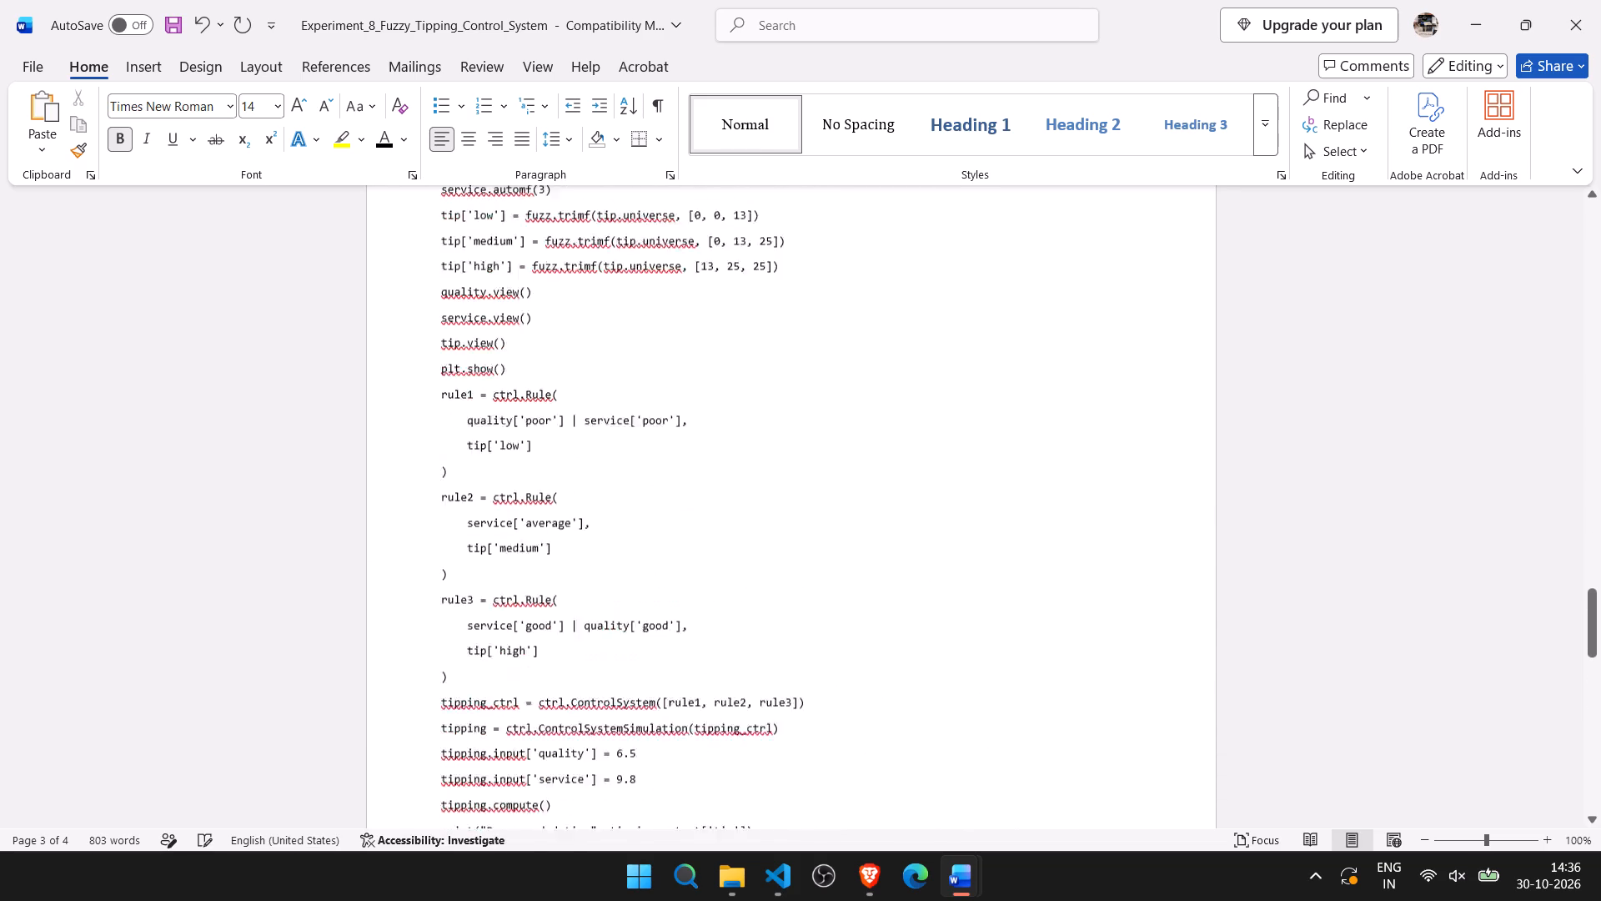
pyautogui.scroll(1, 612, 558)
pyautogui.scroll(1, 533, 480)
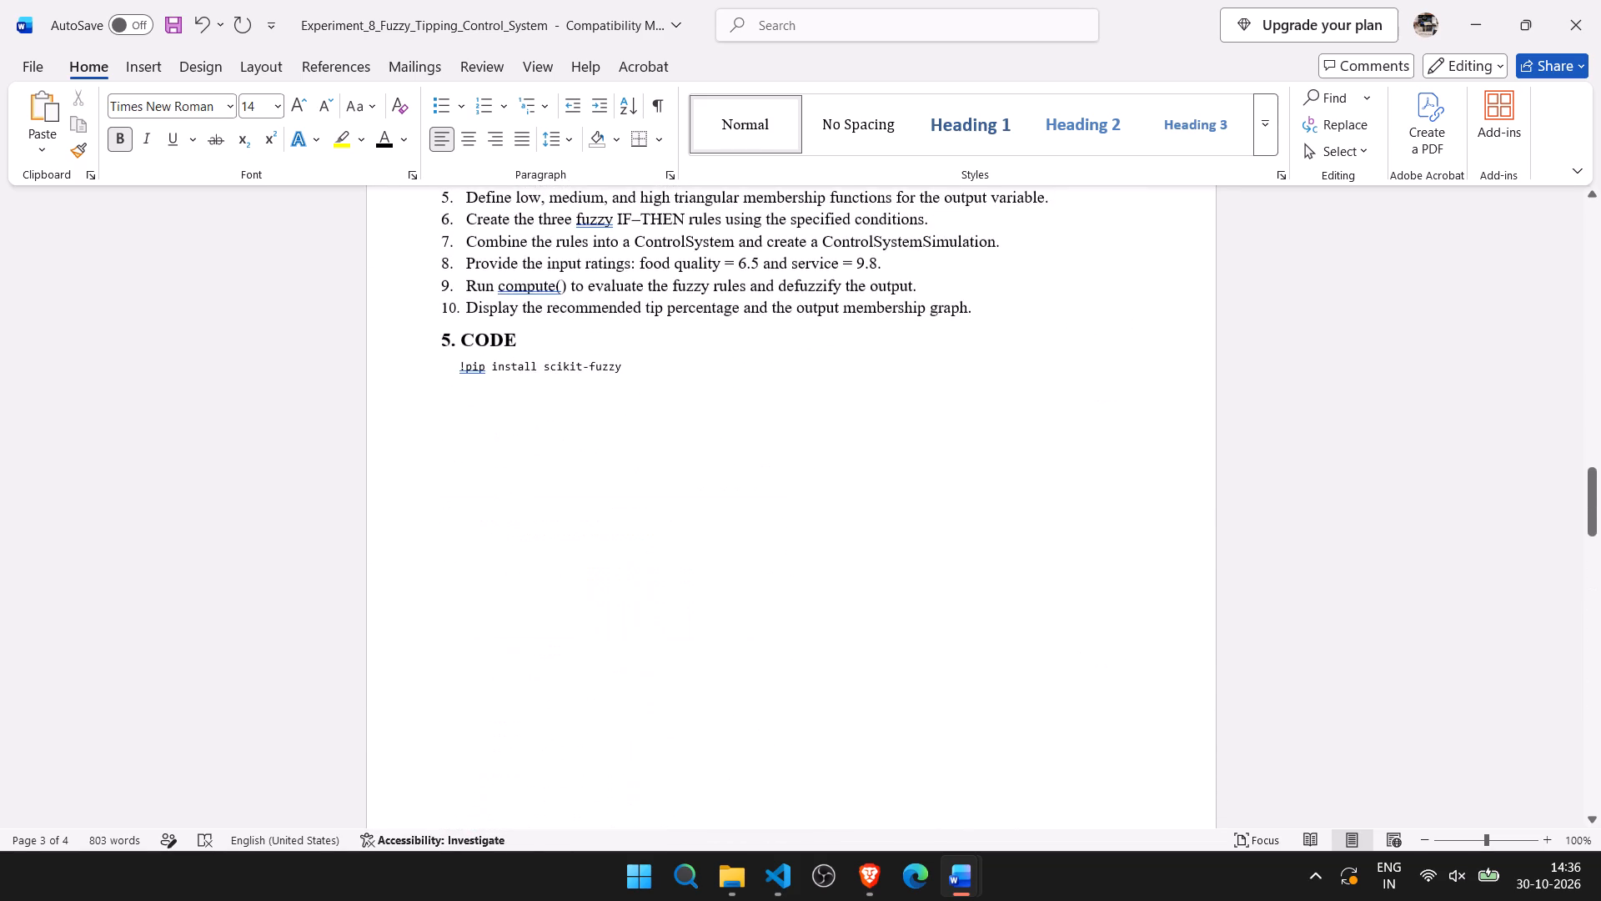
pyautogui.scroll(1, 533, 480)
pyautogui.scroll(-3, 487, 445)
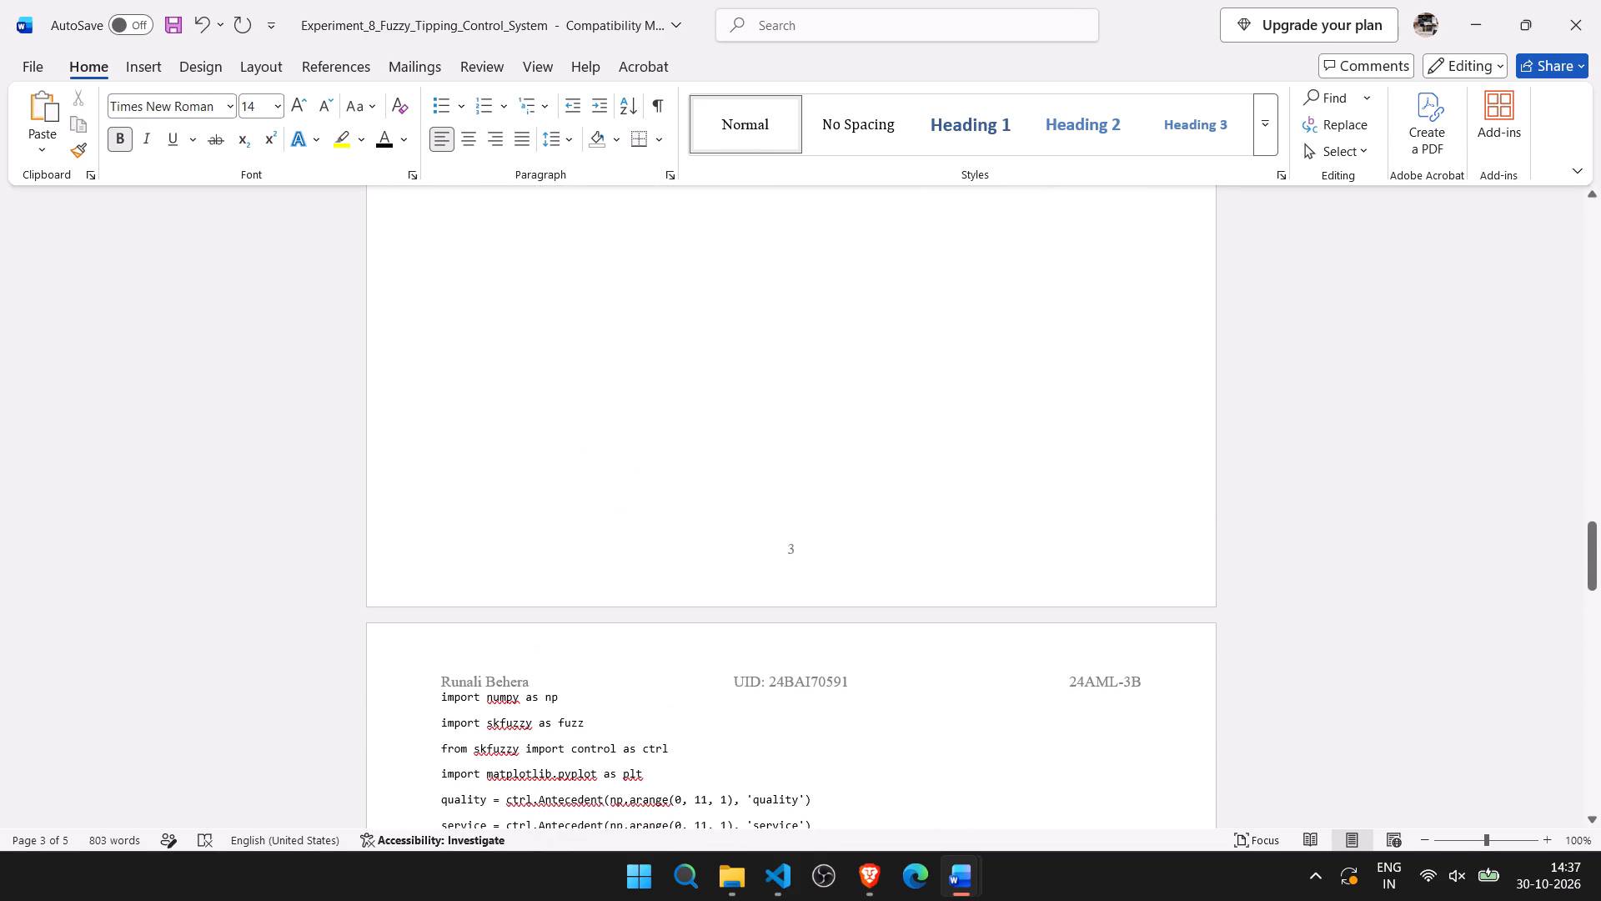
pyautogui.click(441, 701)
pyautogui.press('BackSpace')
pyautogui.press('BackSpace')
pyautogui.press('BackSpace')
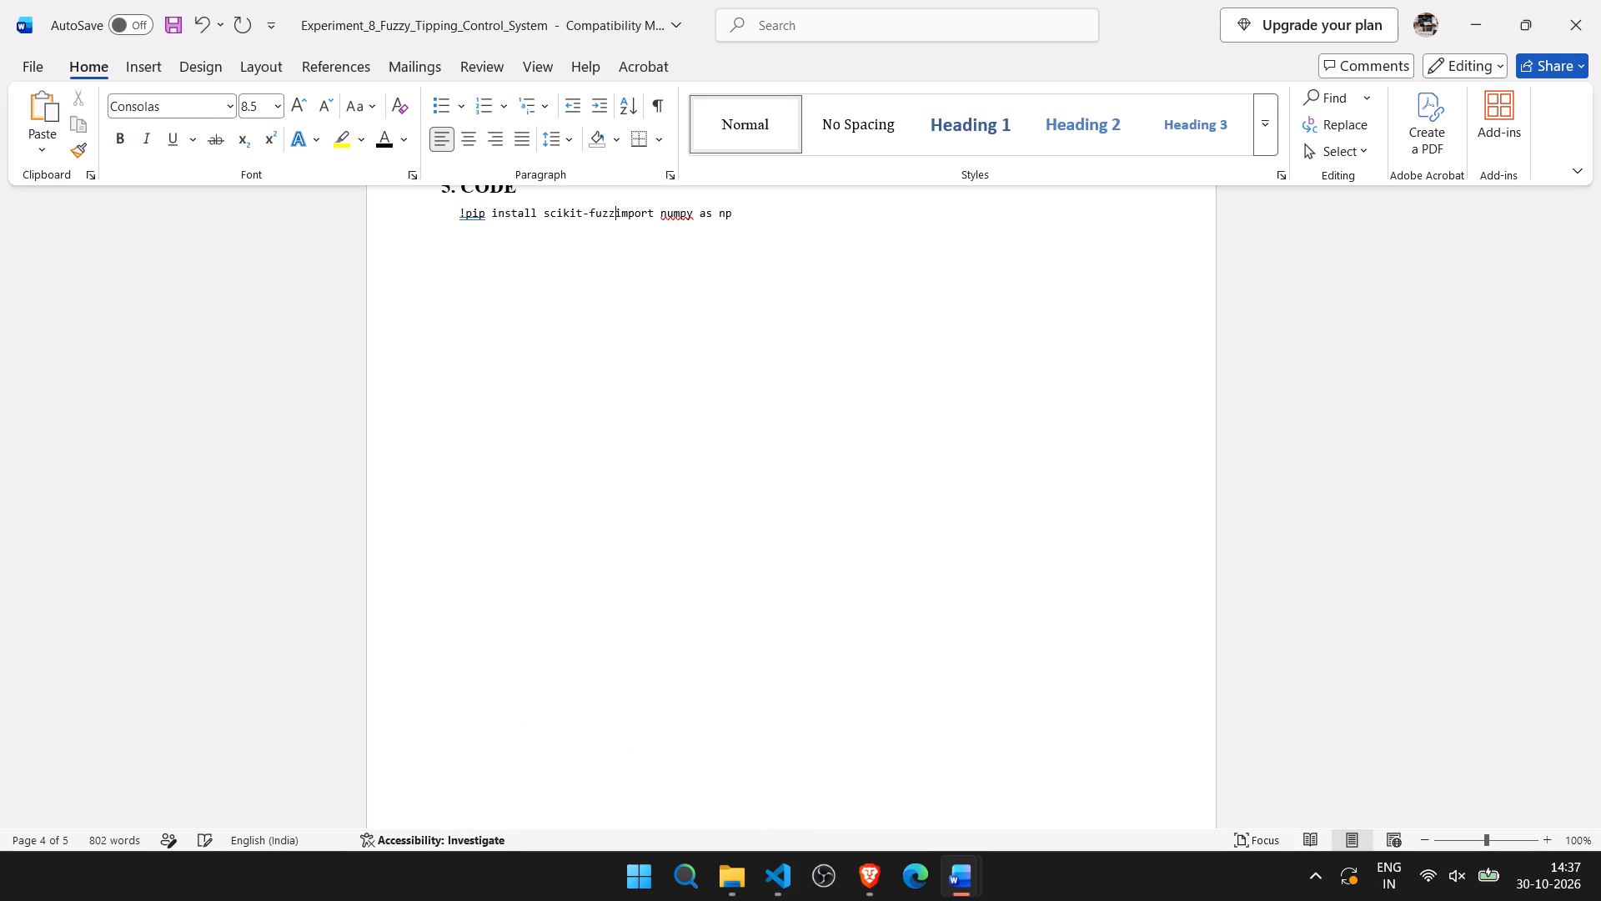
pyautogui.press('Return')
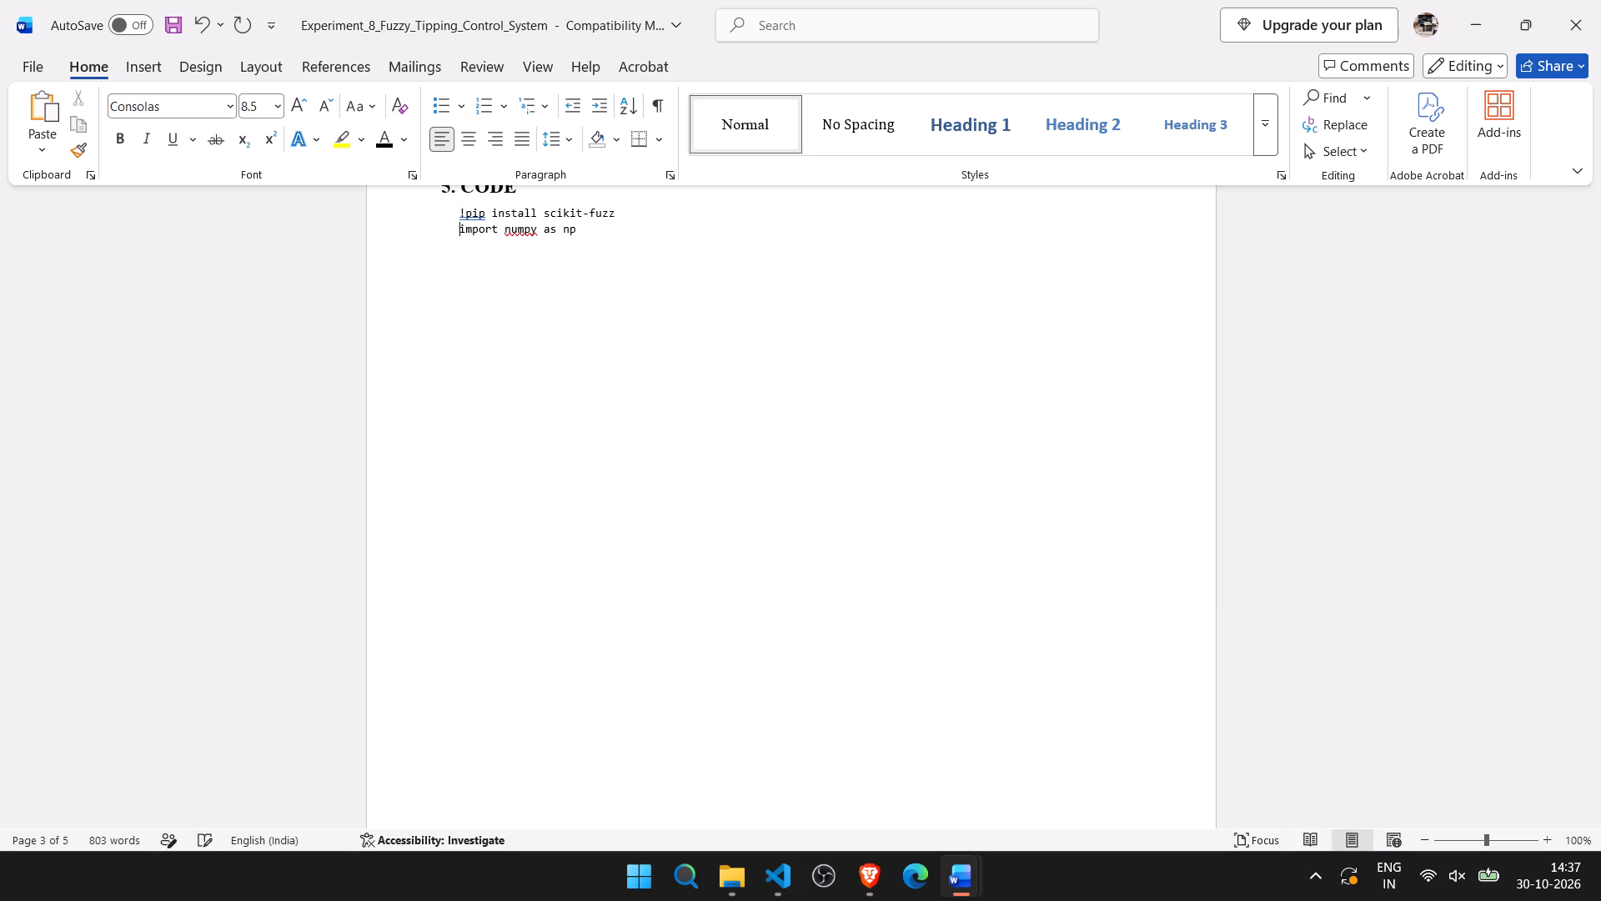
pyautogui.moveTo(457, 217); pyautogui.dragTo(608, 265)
# Undo the gap edits and the code paste, and paste the Colab code again over the commented code under "5. CODE".
pyautogui.hotkey('ctrl', 'z')
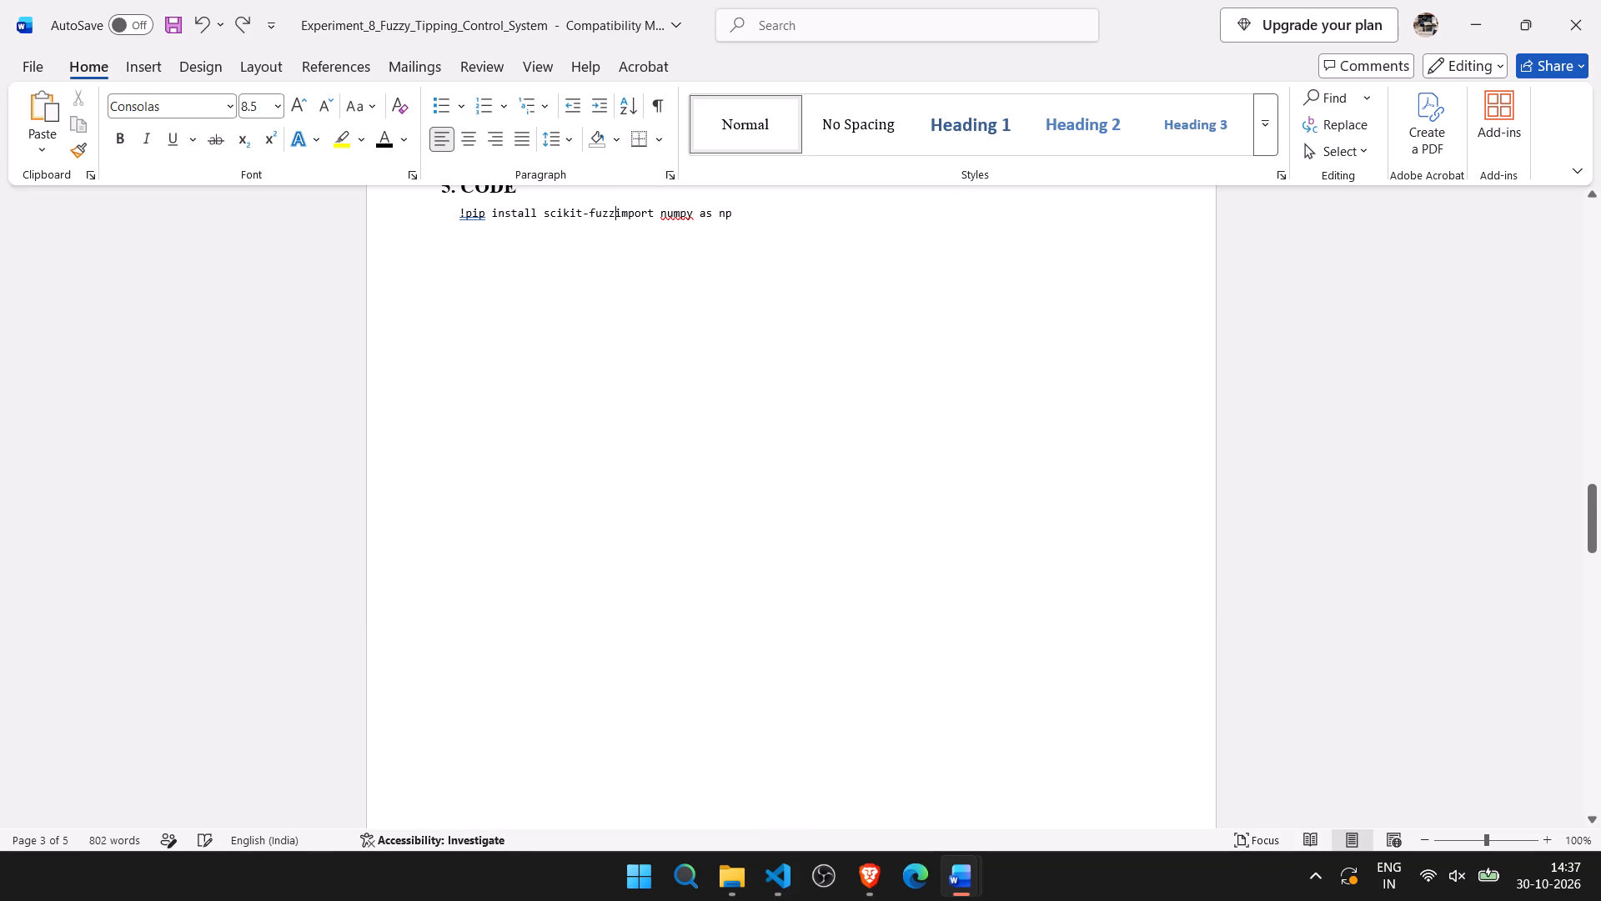
pyautogui.hotkey('ctrl', 'z')
pyautogui.hotkey('ctrl', 'z')
pyautogui.hotkey('ctrl', 'z')
pyautogui.hotkey('ctrl', 'z')
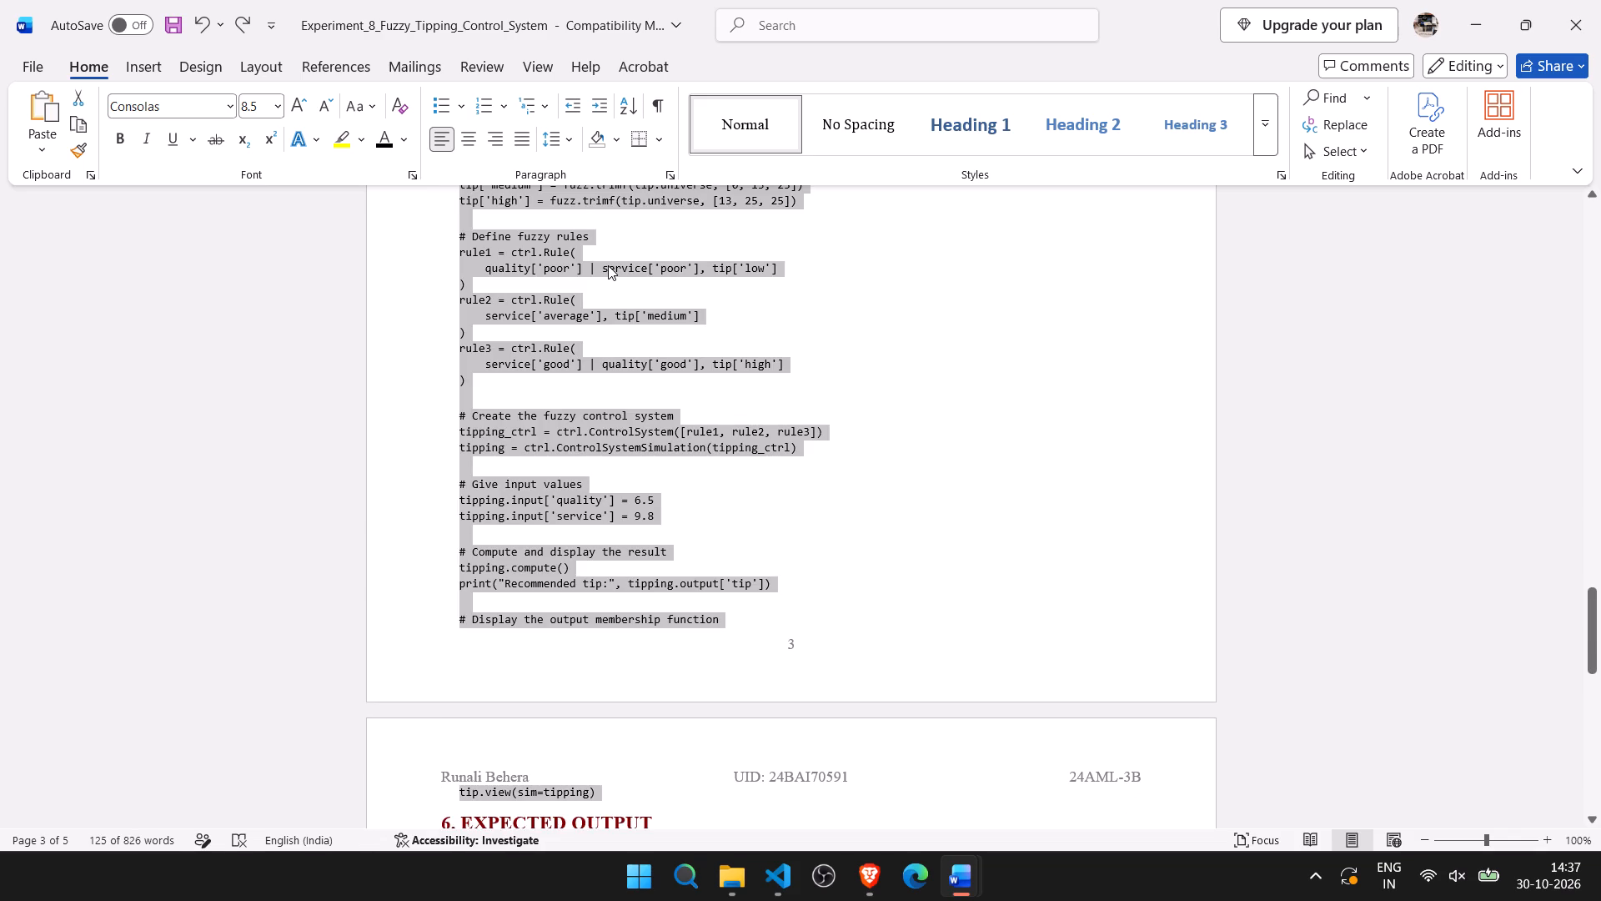
pyautogui.hotkey('ctrl', 'v')
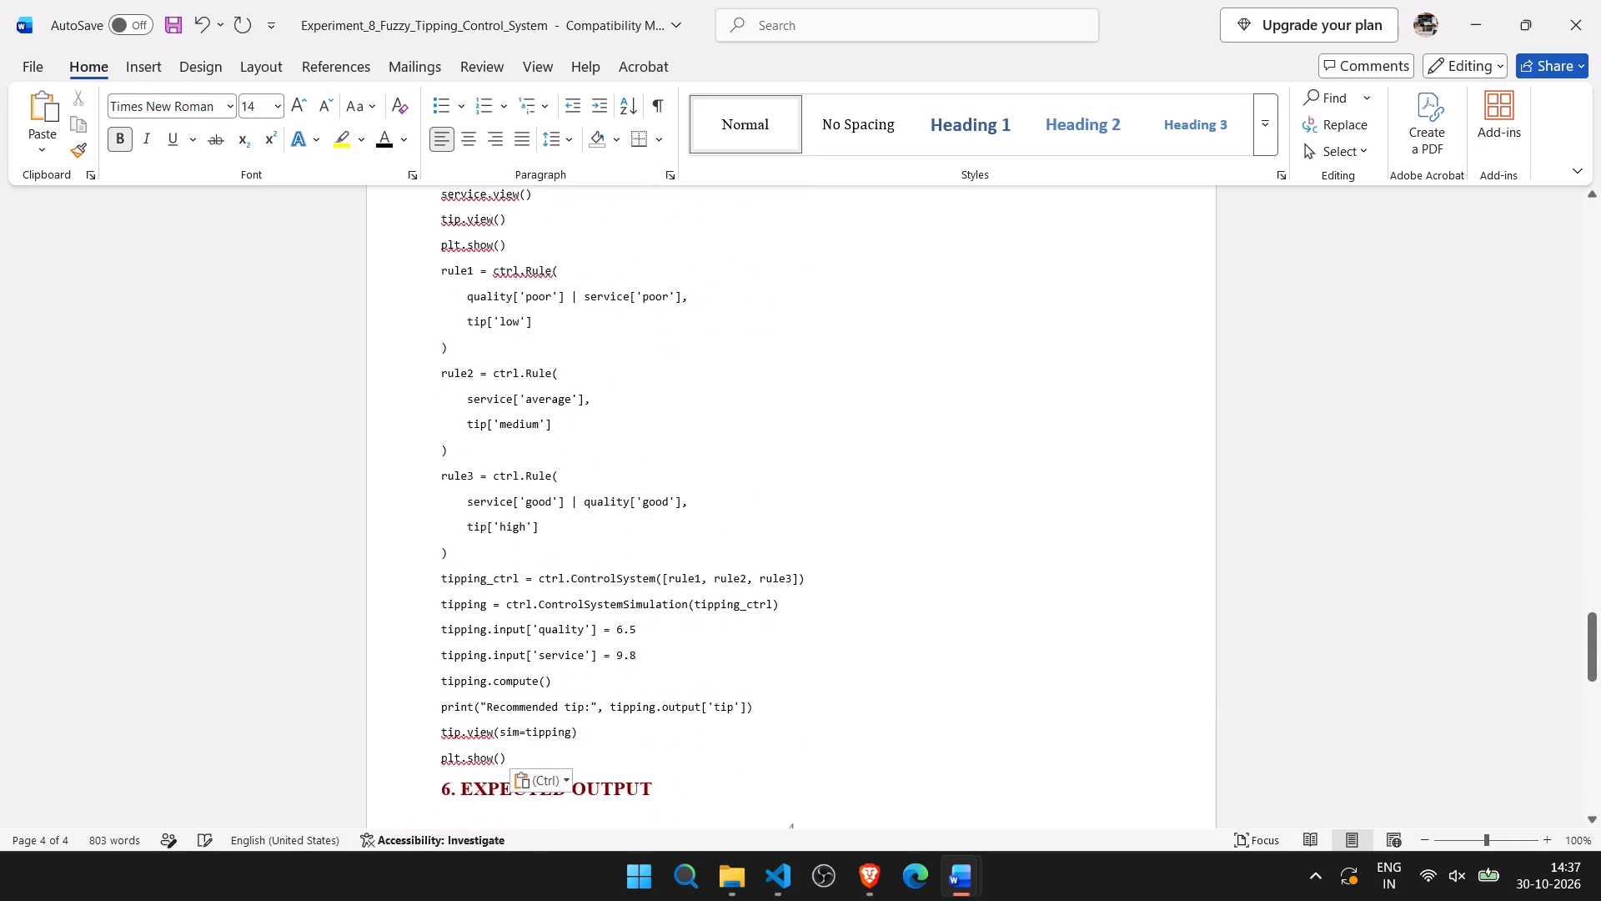
# Insert two line breaks after "!pip install scikit-fuzzy" under "5. CODE".
pyautogui.scroll(7, 608, 265)
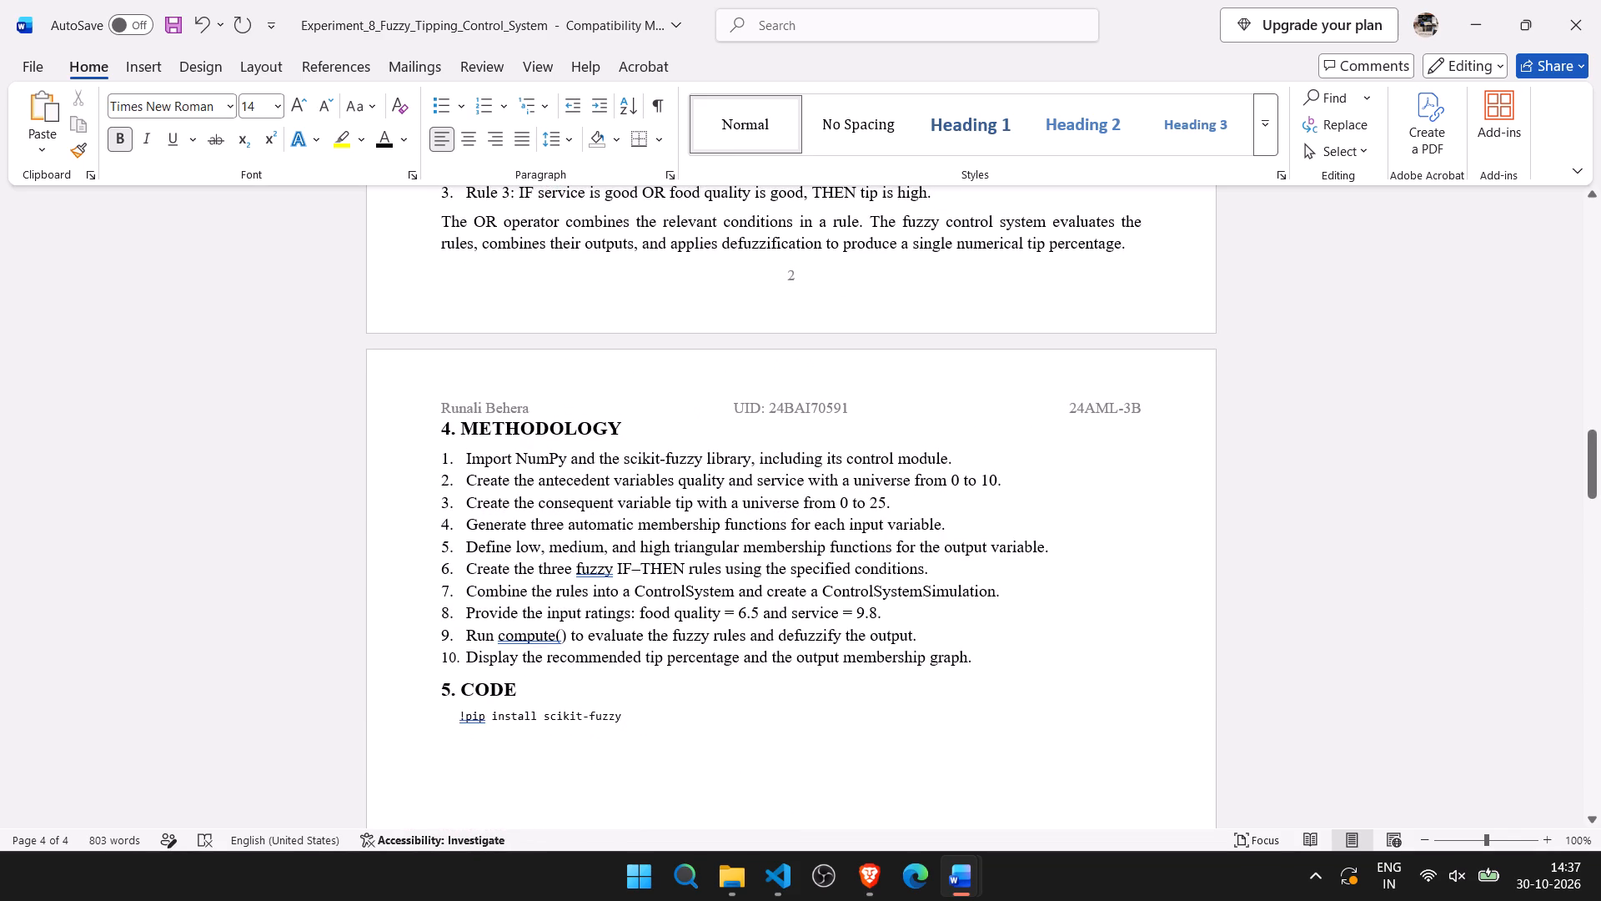
pyautogui.click(636, 722)
pyautogui.press('Return')
pyautogui.press('Return')
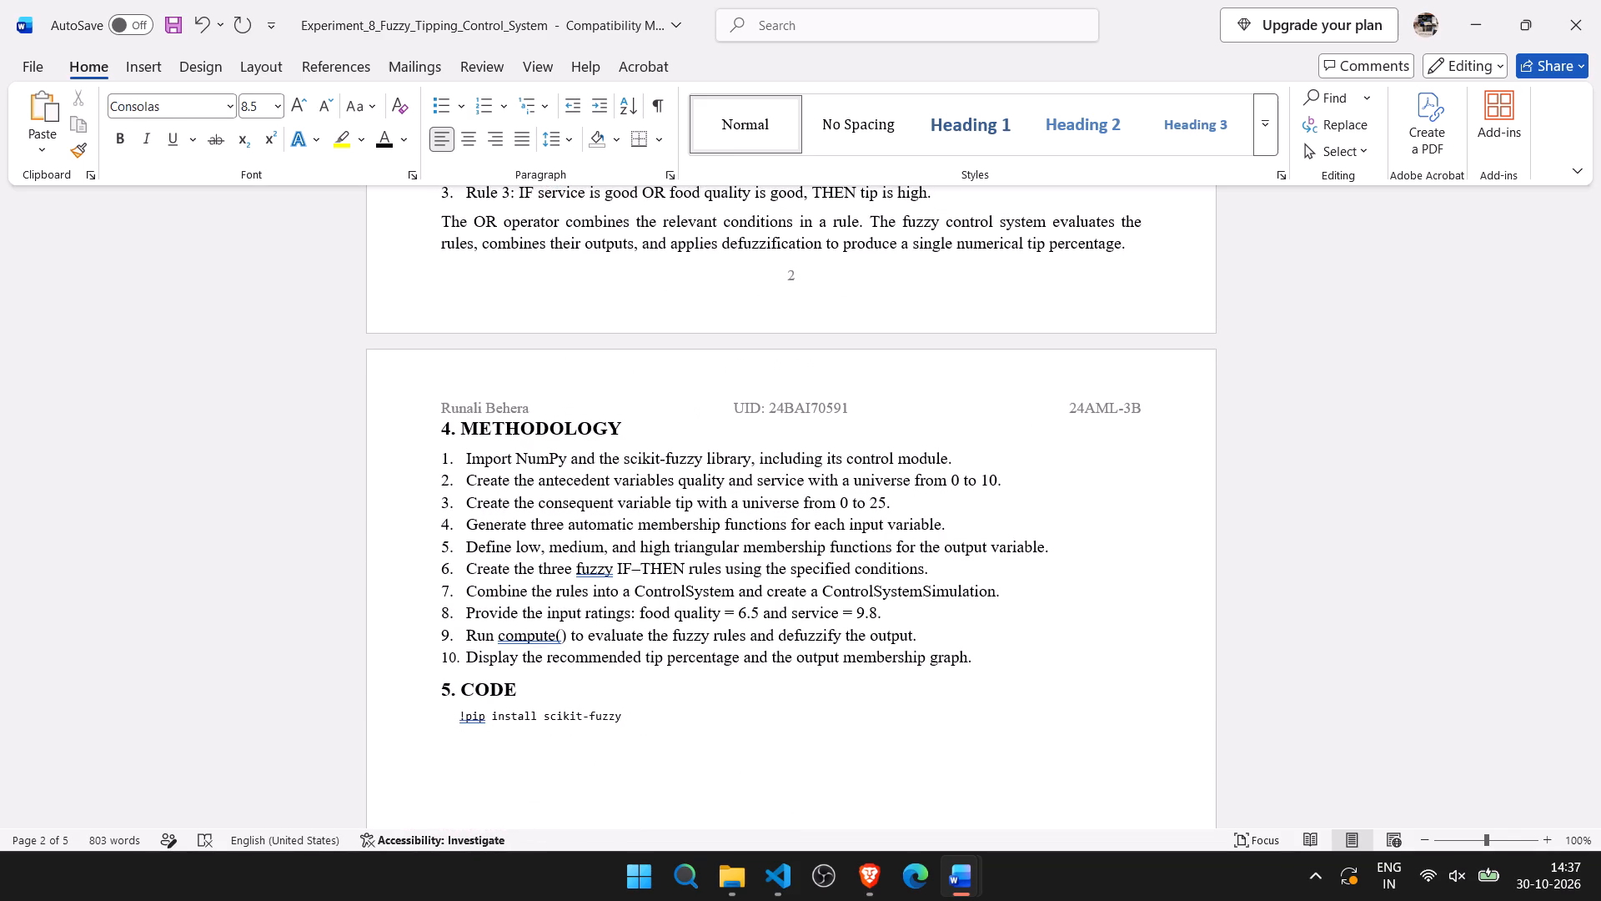
# Paste the cleaned Colab code below "!pip install scikit-fuzzy" under "5. CODE".
pyautogui.hotkey('ctrl', 'v')
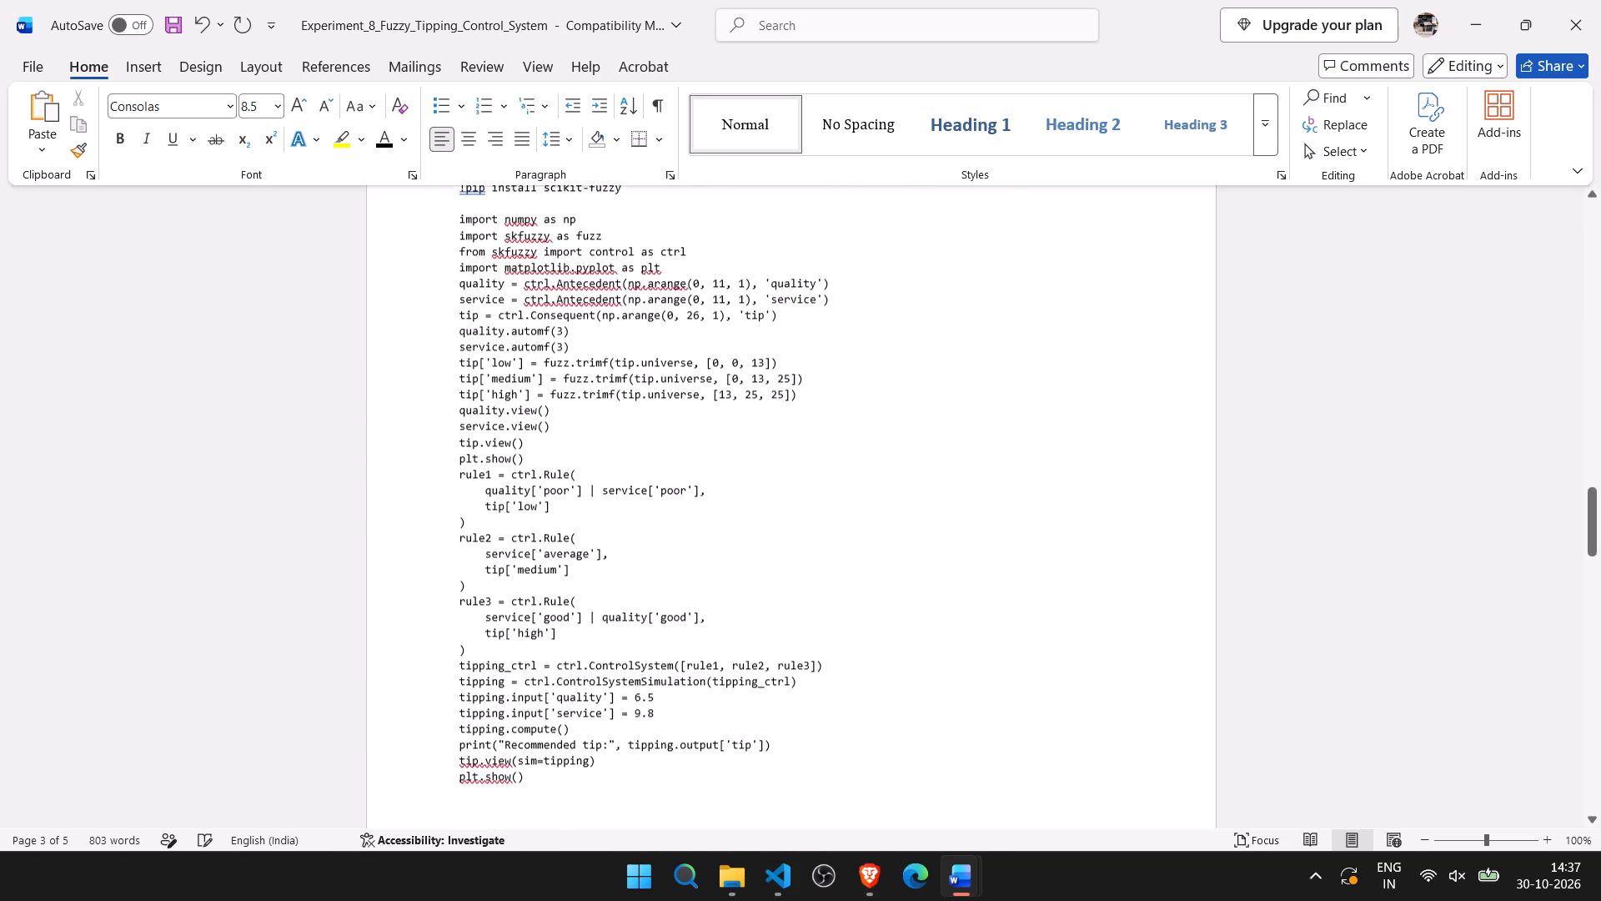
# Delete the leftover duplicate code, from "import numpy as np" to "plt.show()", just before "6. EXPECTED OUTPUT".
pyautogui.scroll(-1, 664, 768)
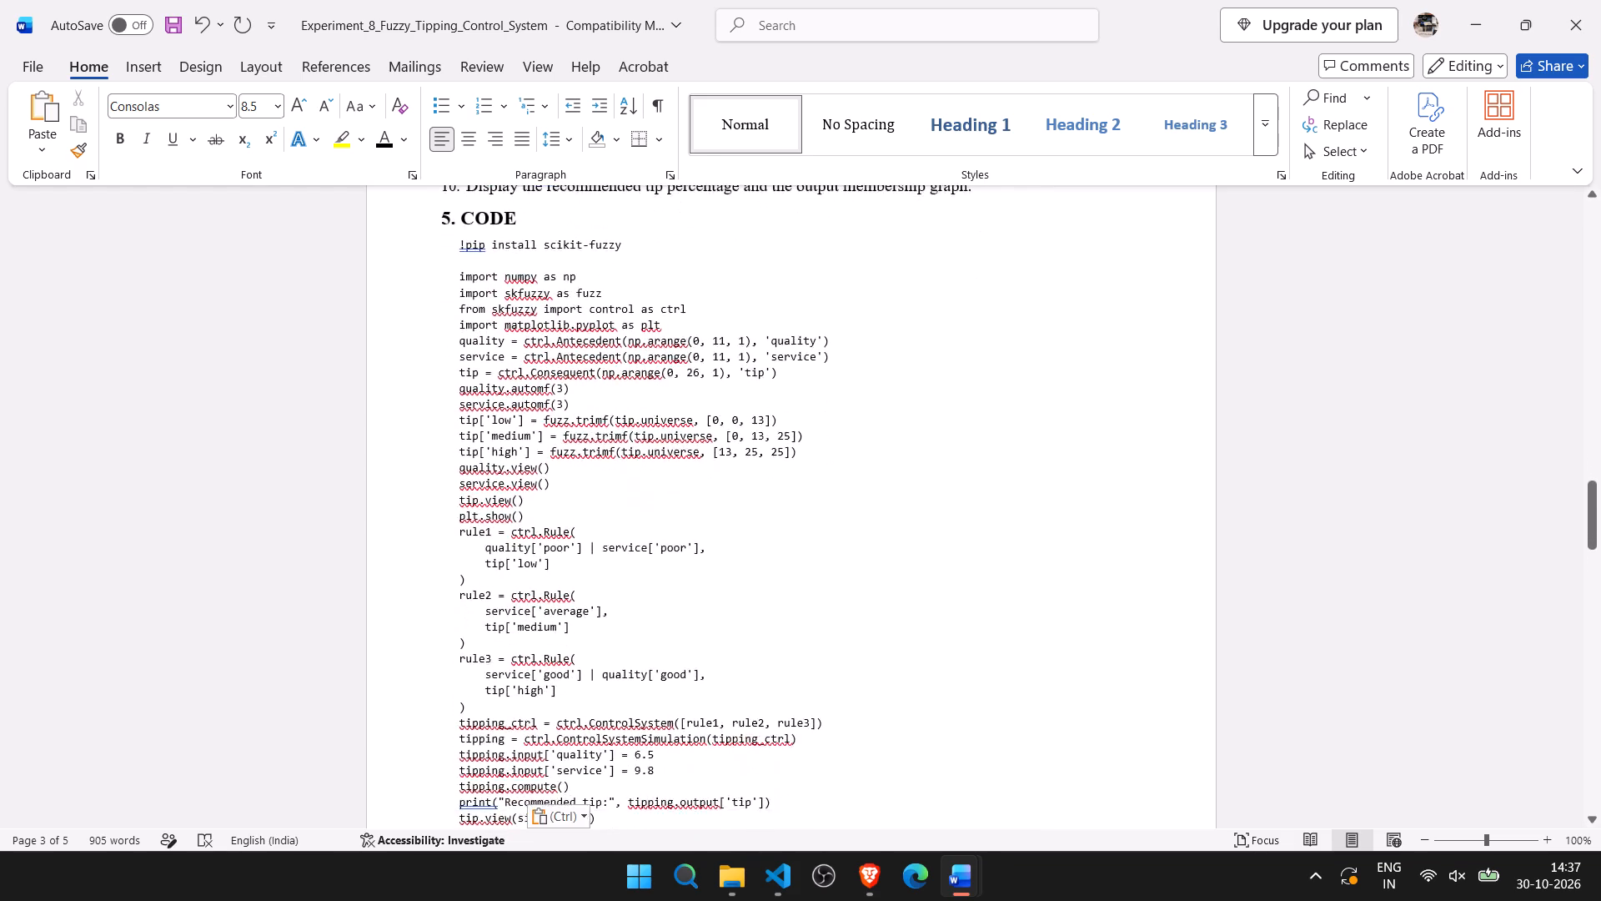
pyautogui.scroll(-3, 664, 768)
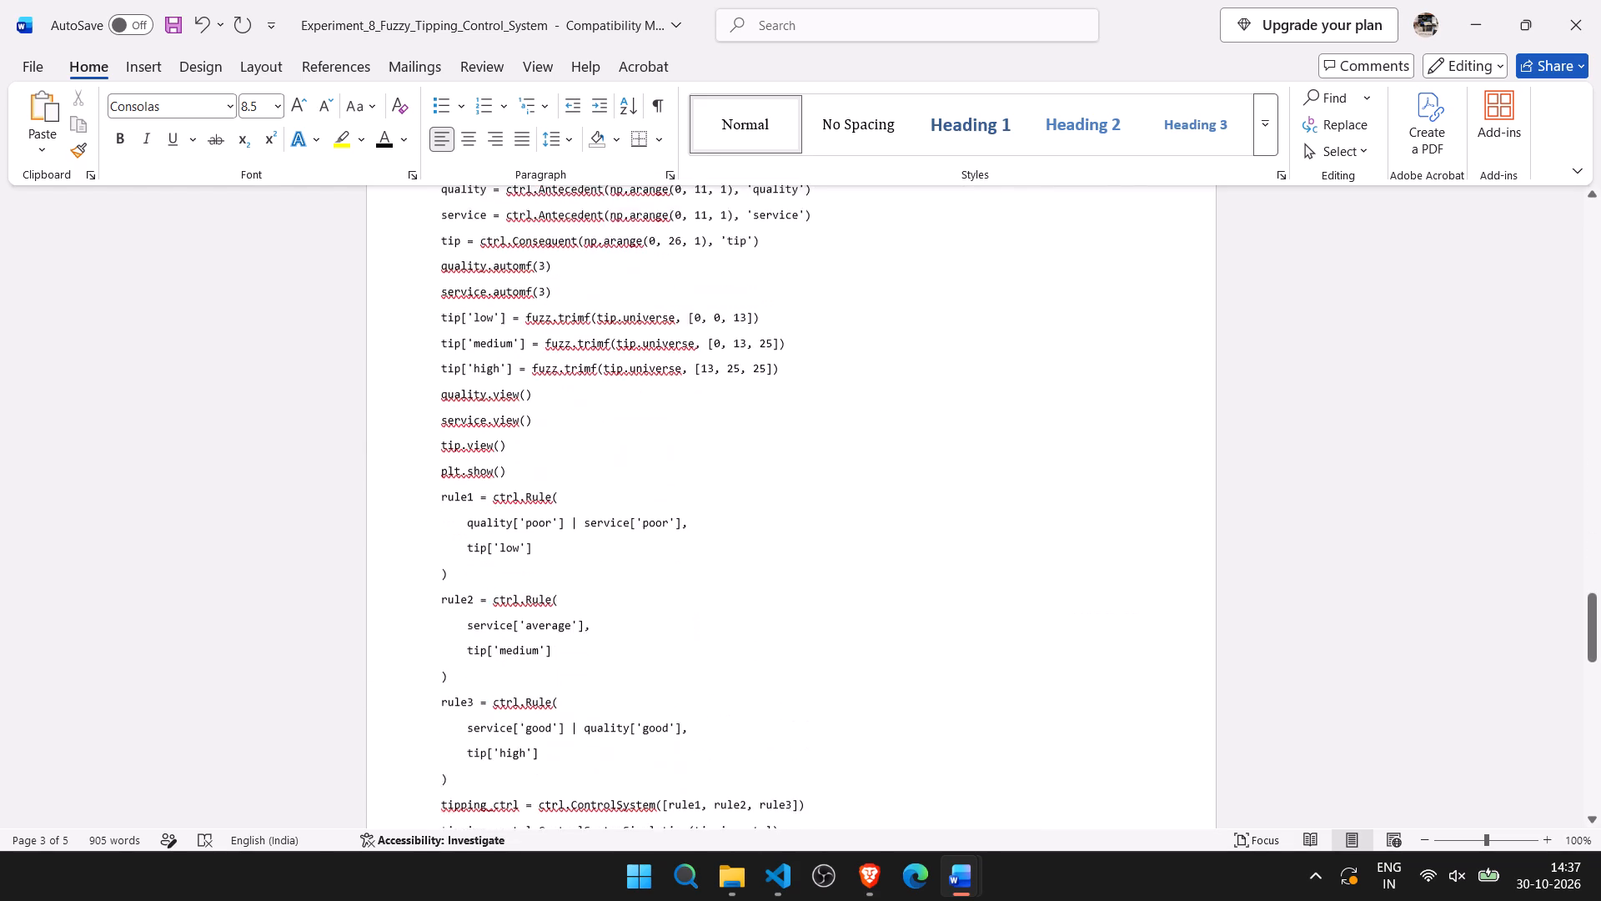
pyautogui.scroll(-1, 664, 768)
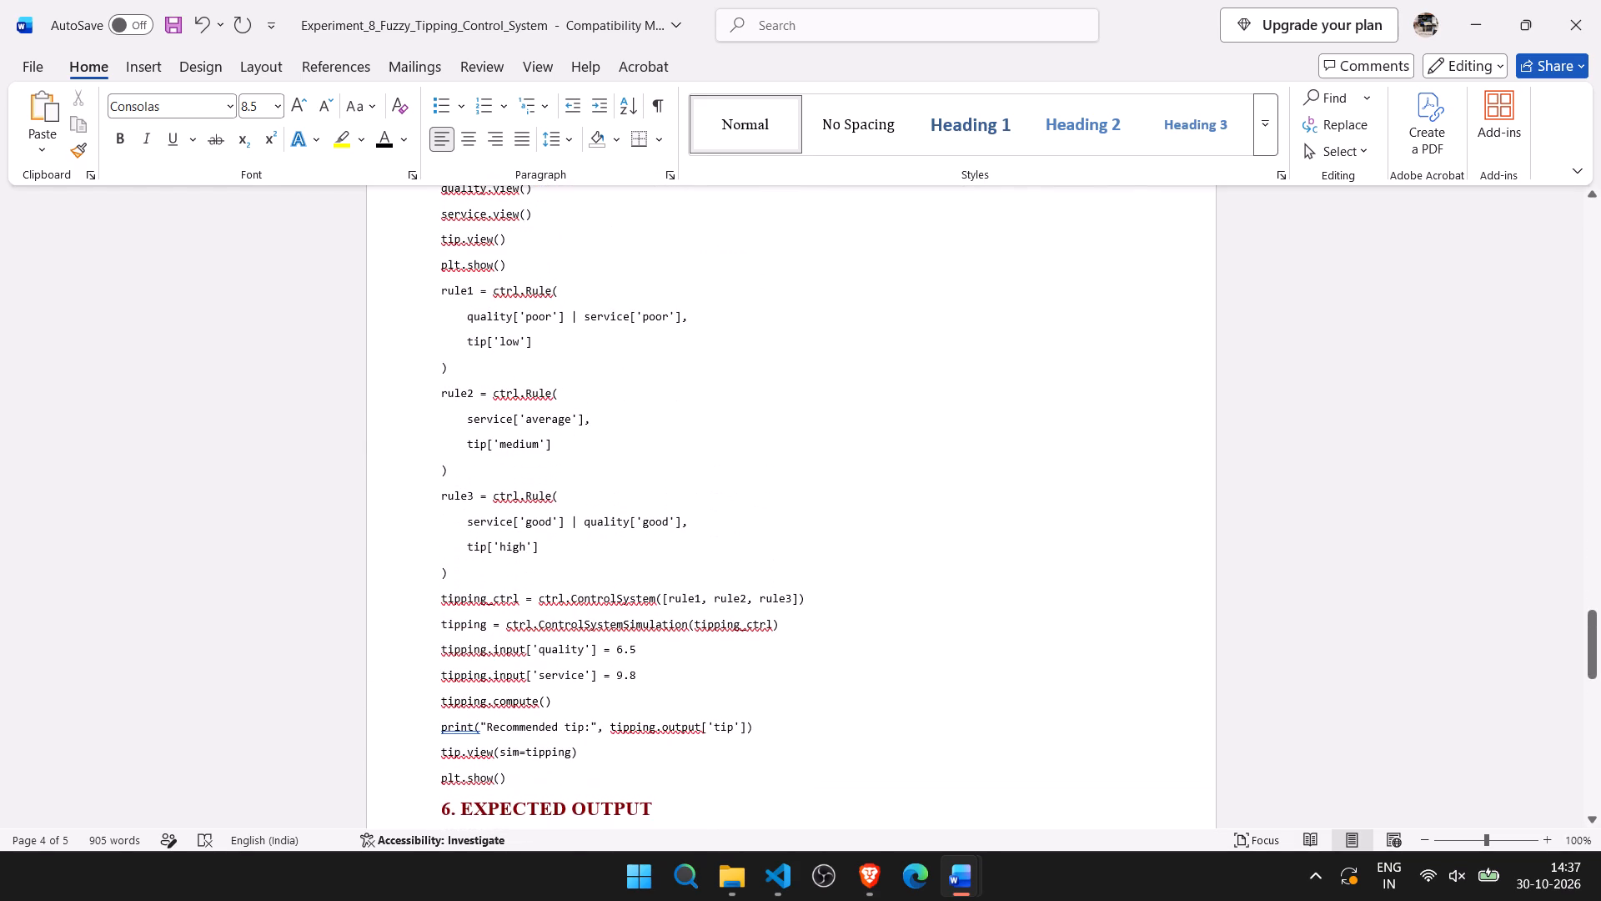
pyautogui.click(512, 776)
pyautogui.moveTo(506, 793); pyautogui.dragTo(469, 648)
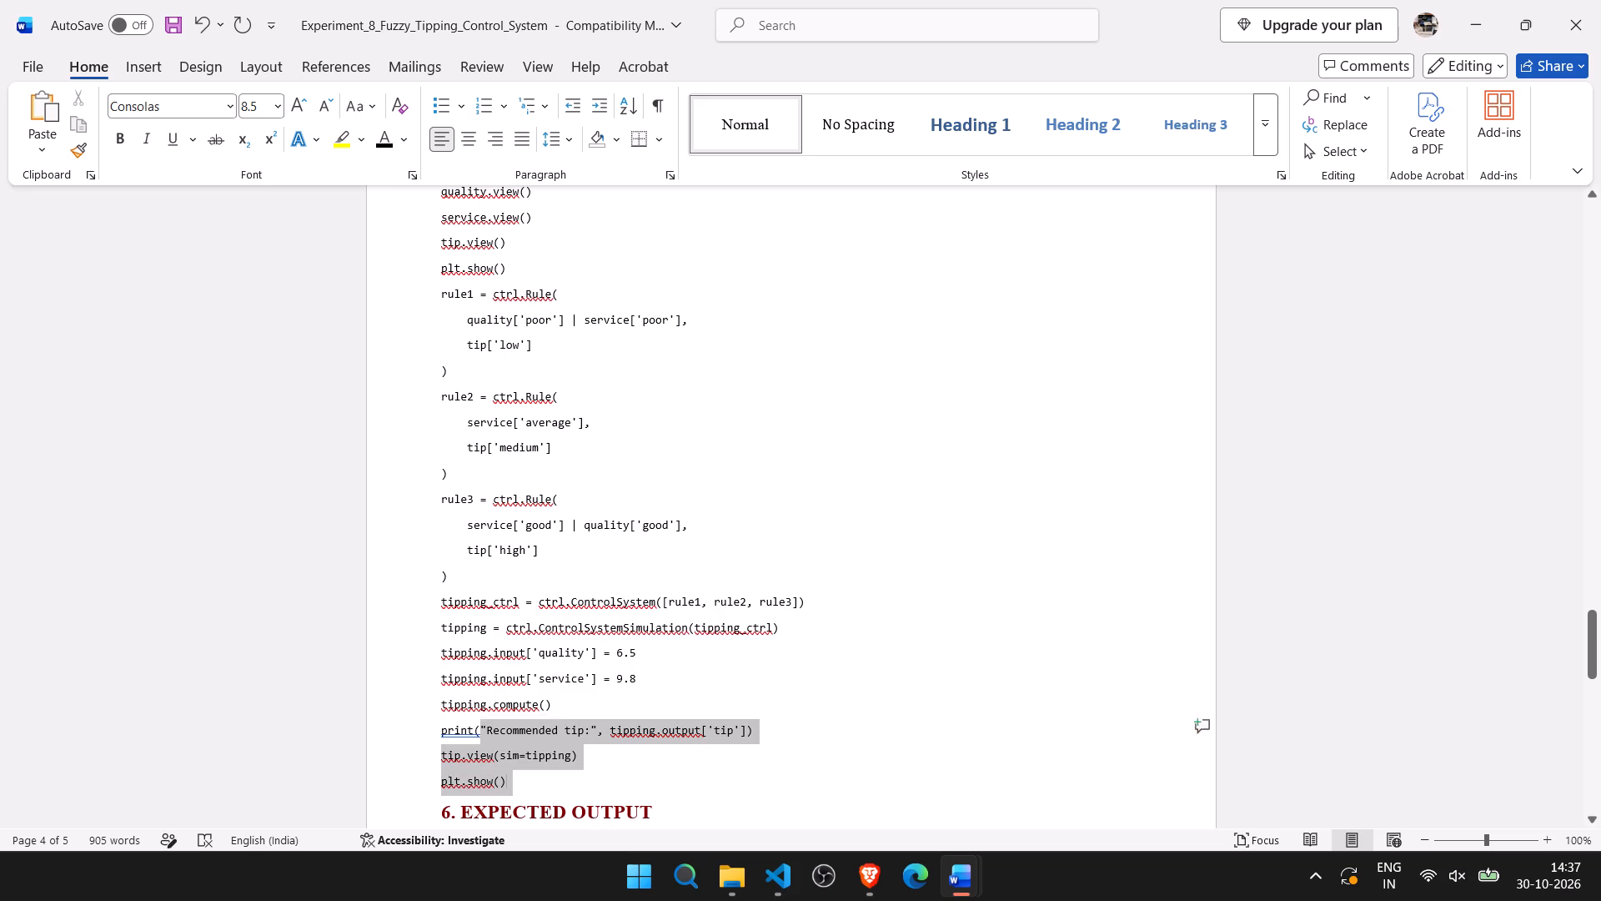
pyautogui.moveTo(469, 648); pyautogui.dragTo(477, 328)
pyautogui.press('BackSpace')
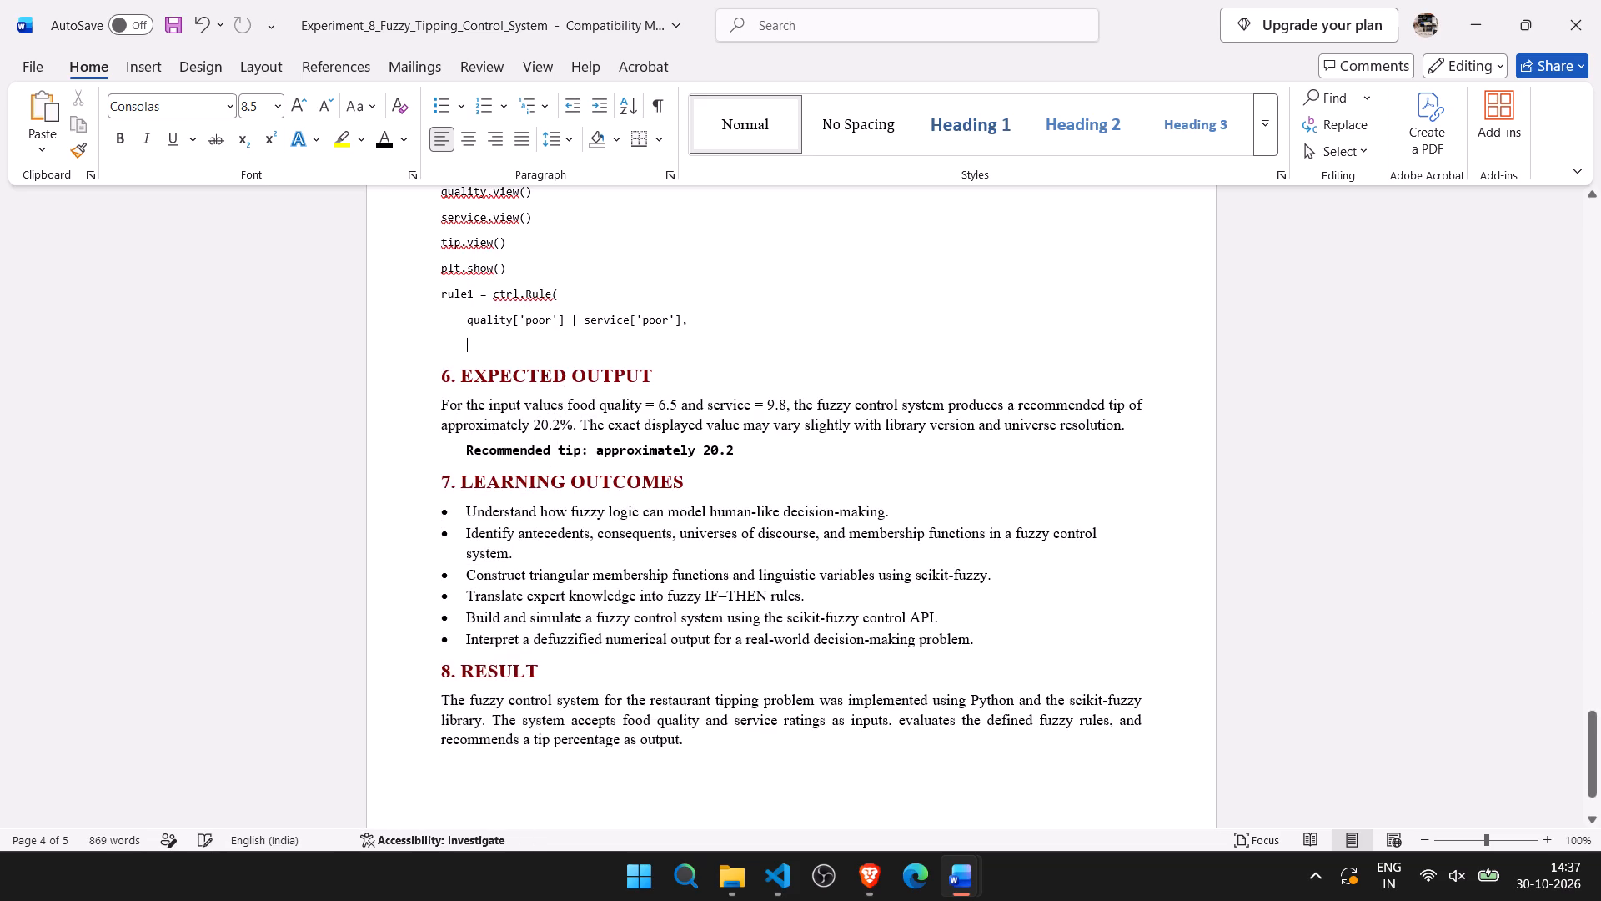
pyautogui.scroll(1, 460, 245)
pyautogui.scroll(1, 540, 587)
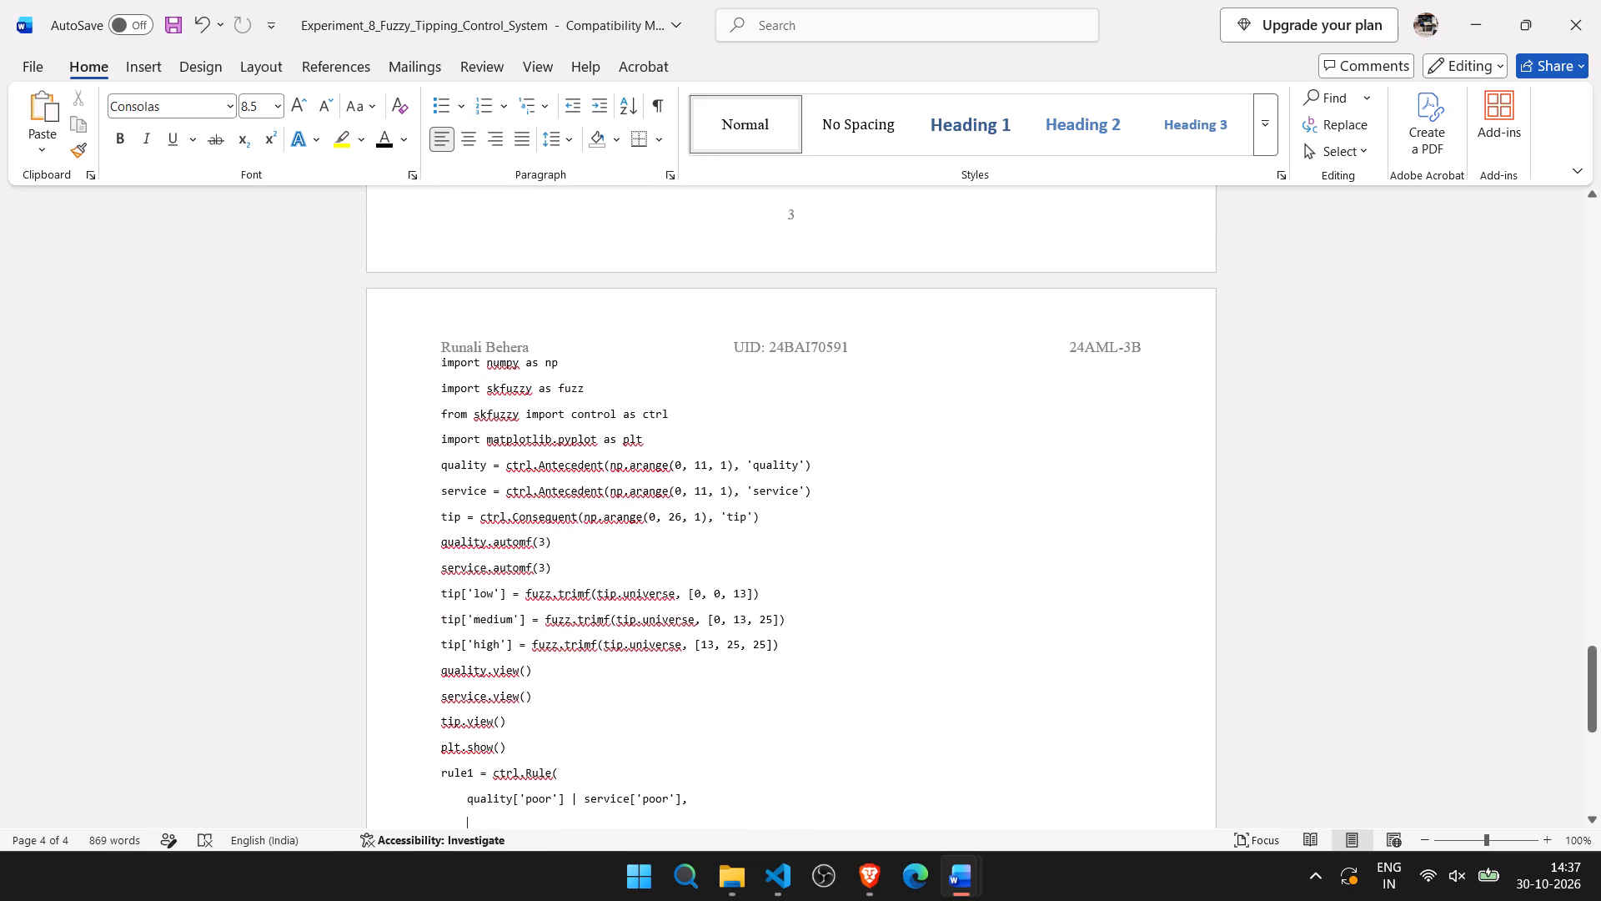
pyautogui.moveTo(698, 798); pyautogui.dragTo(447, 363)
pyautogui.press('BackSpace')
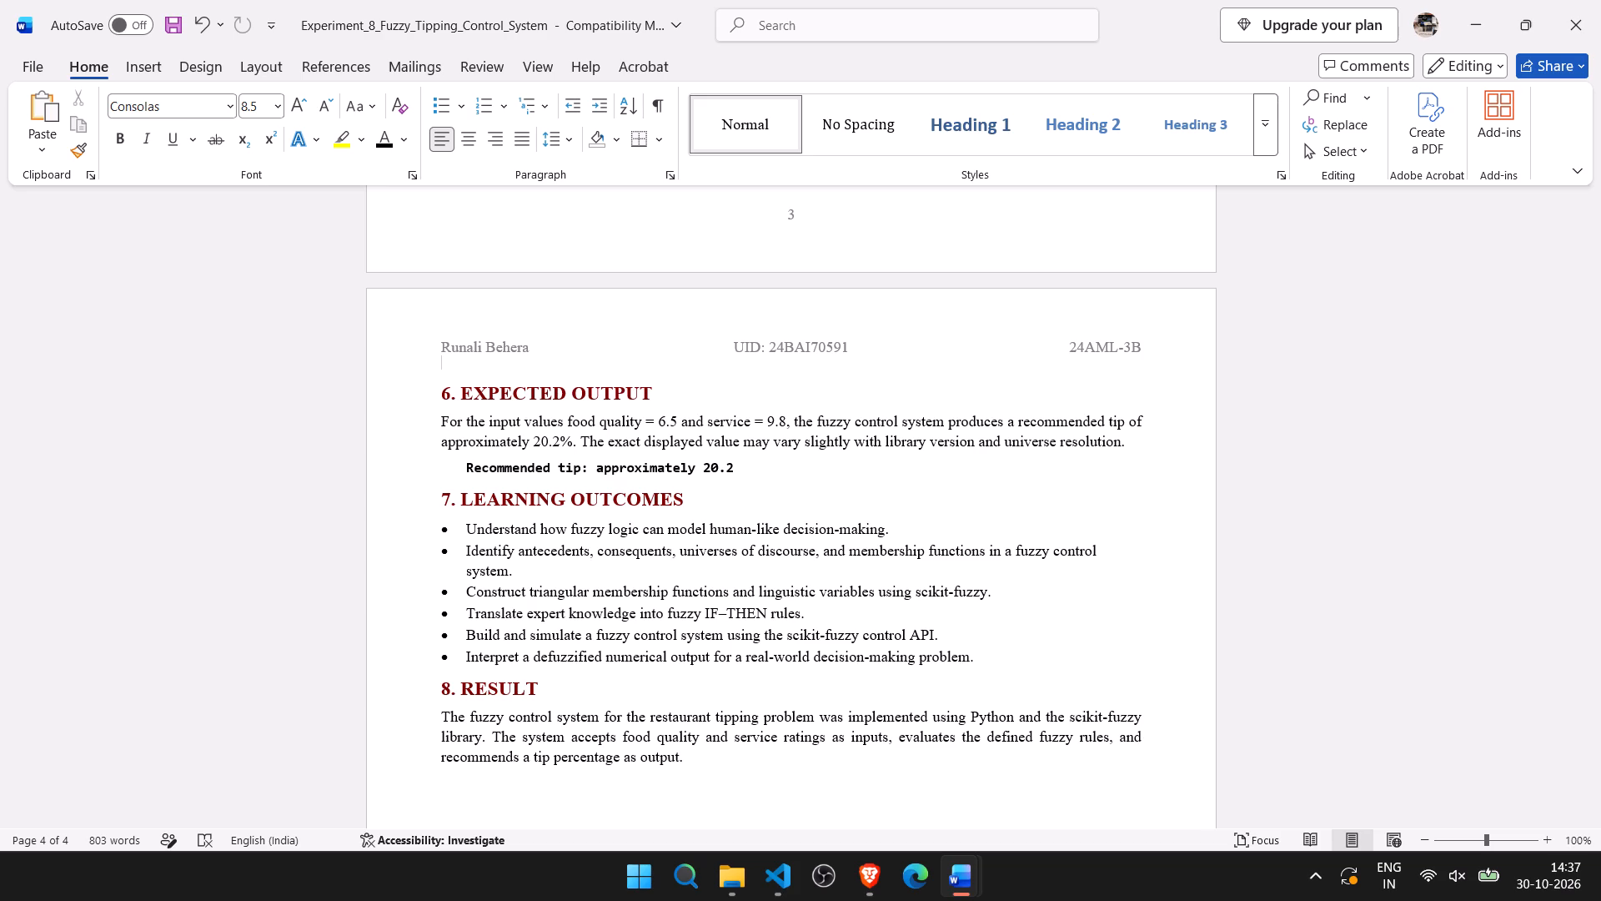
# Remove the empty line and indent before the "6. EXPECTED OUTPUT" heading.
pyautogui.press('Down')
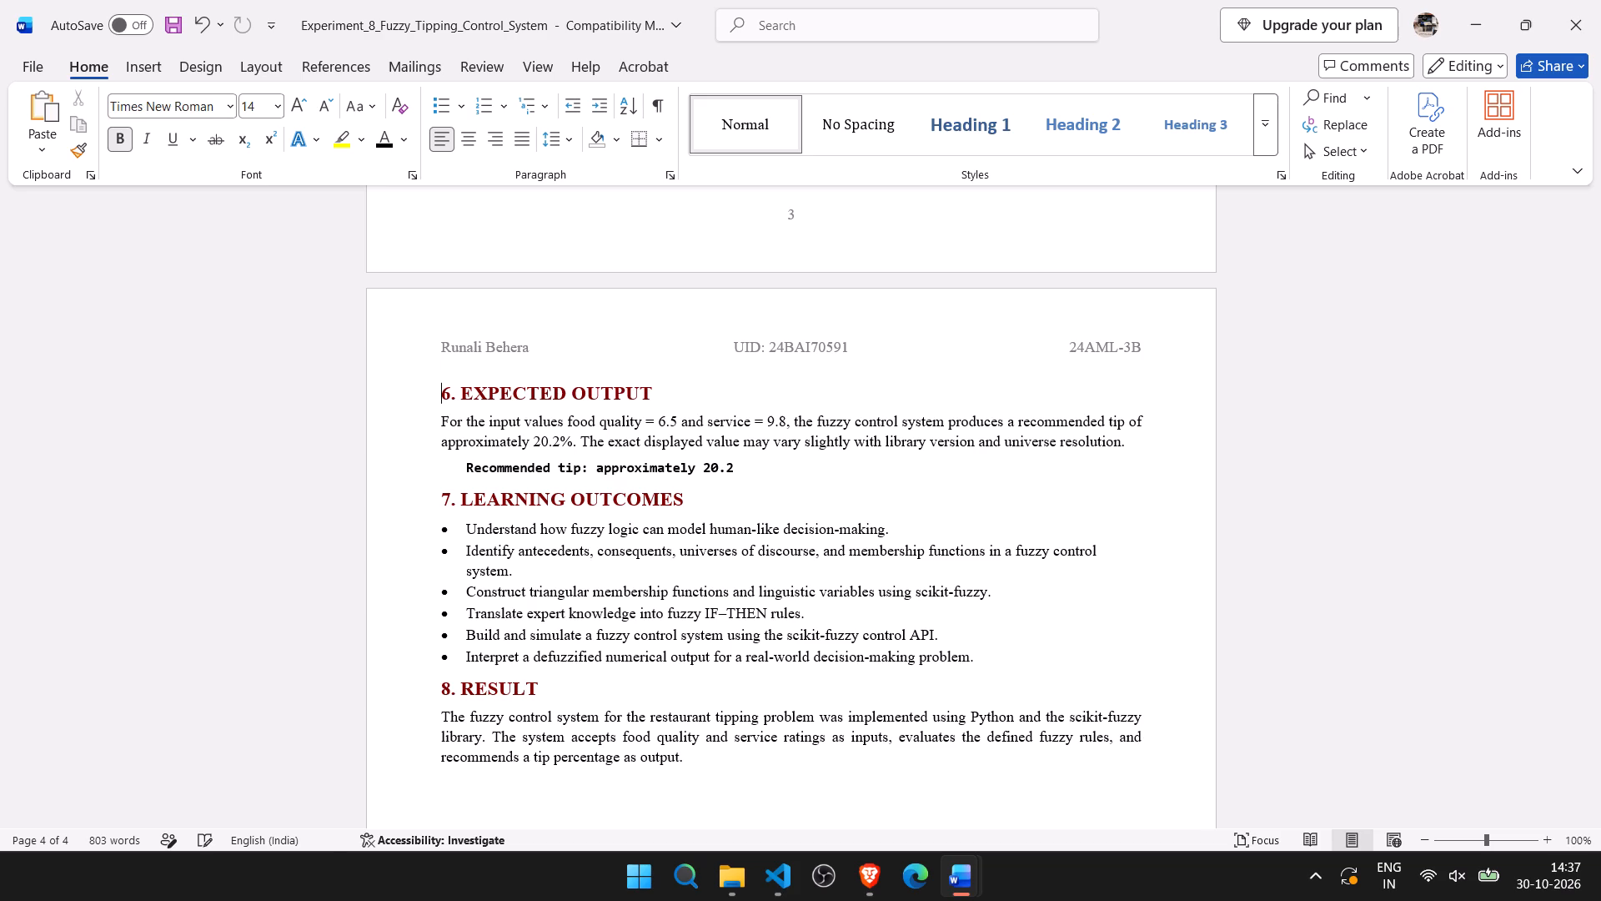
pyautogui.press('BackSpace')
pyautogui.press('BackSpace')
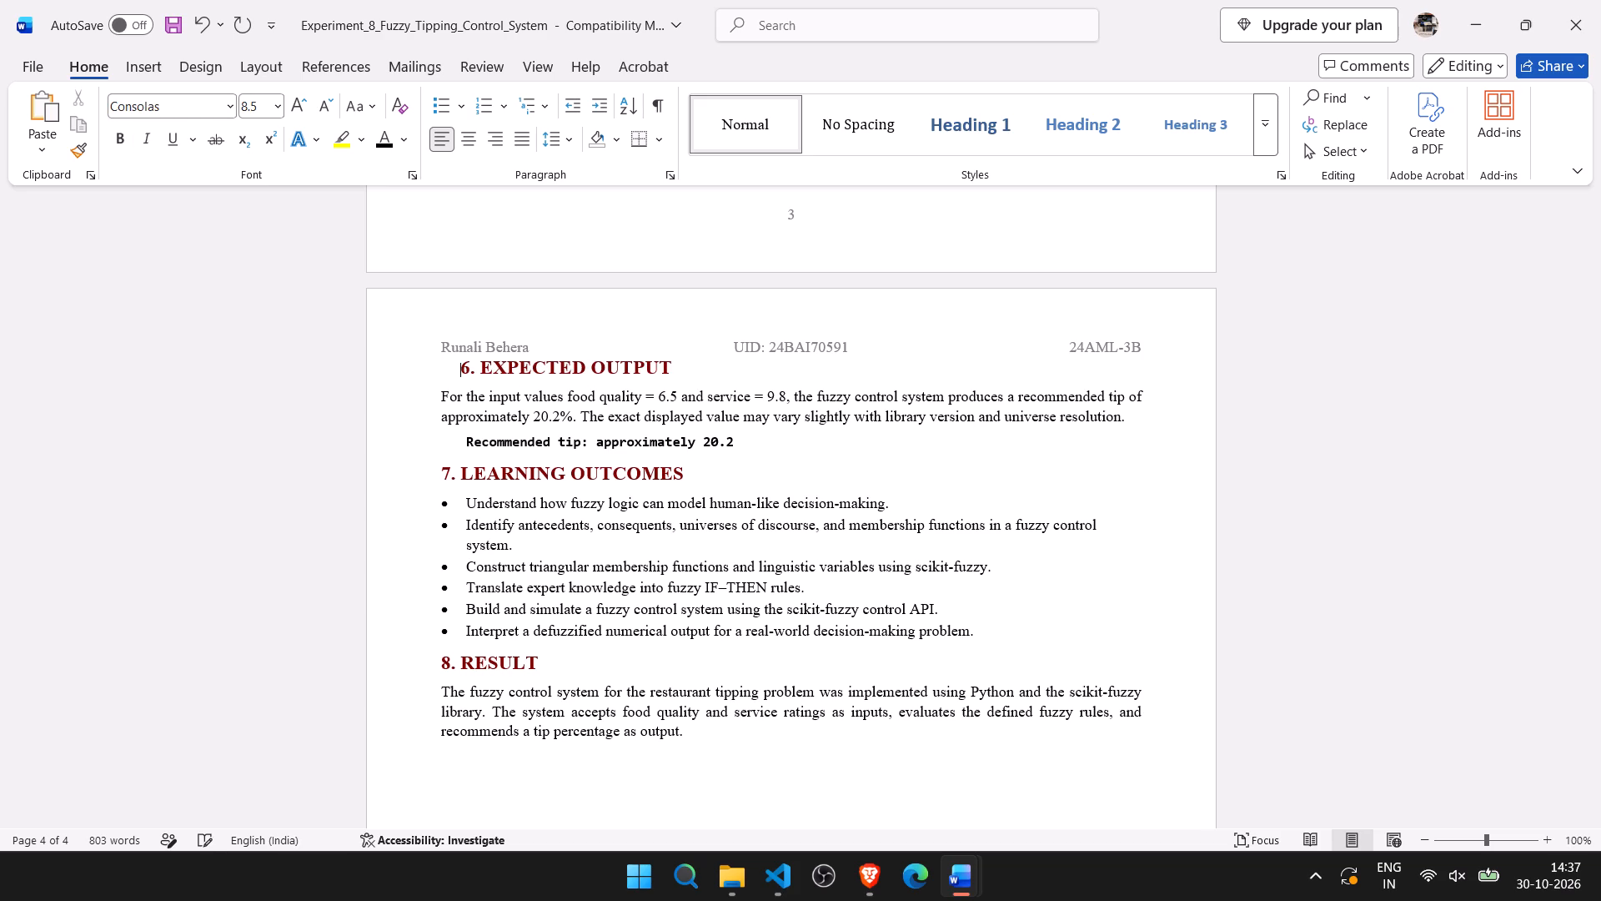
pyautogui.press('BackSpace')
pyautogui.press('BackSpace')
pyautogui.press('BackSpace')
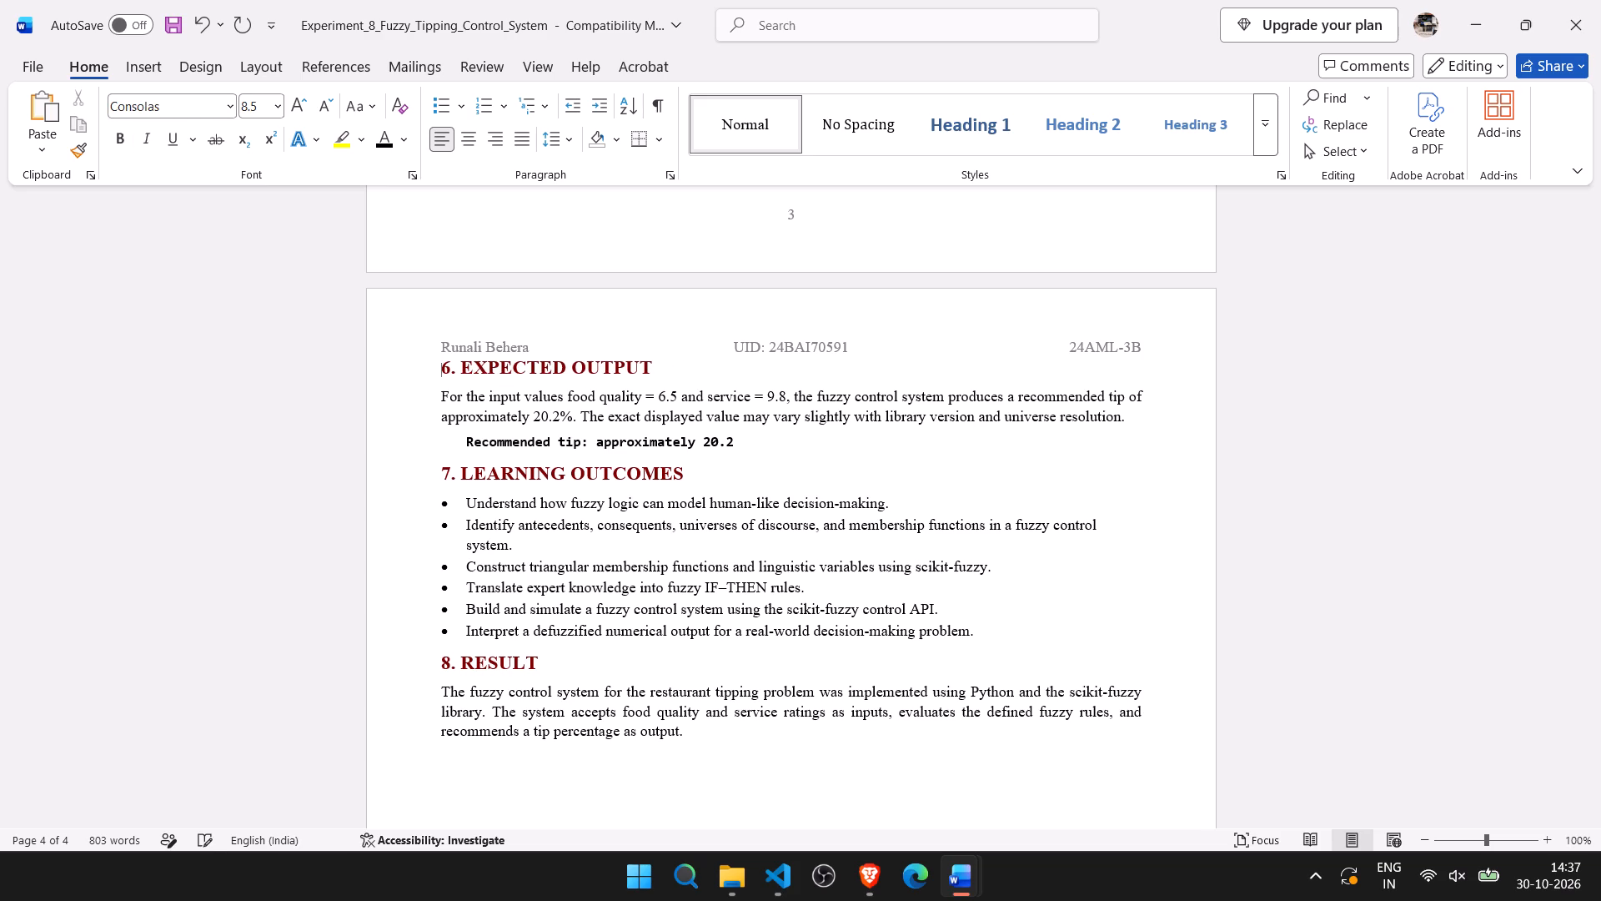
pyautogui.press('BackSpace')
# Format the whole code block under "5. CODE" as Times New Roman, size 12.
pyautogui.scroll(2, 447, 363)
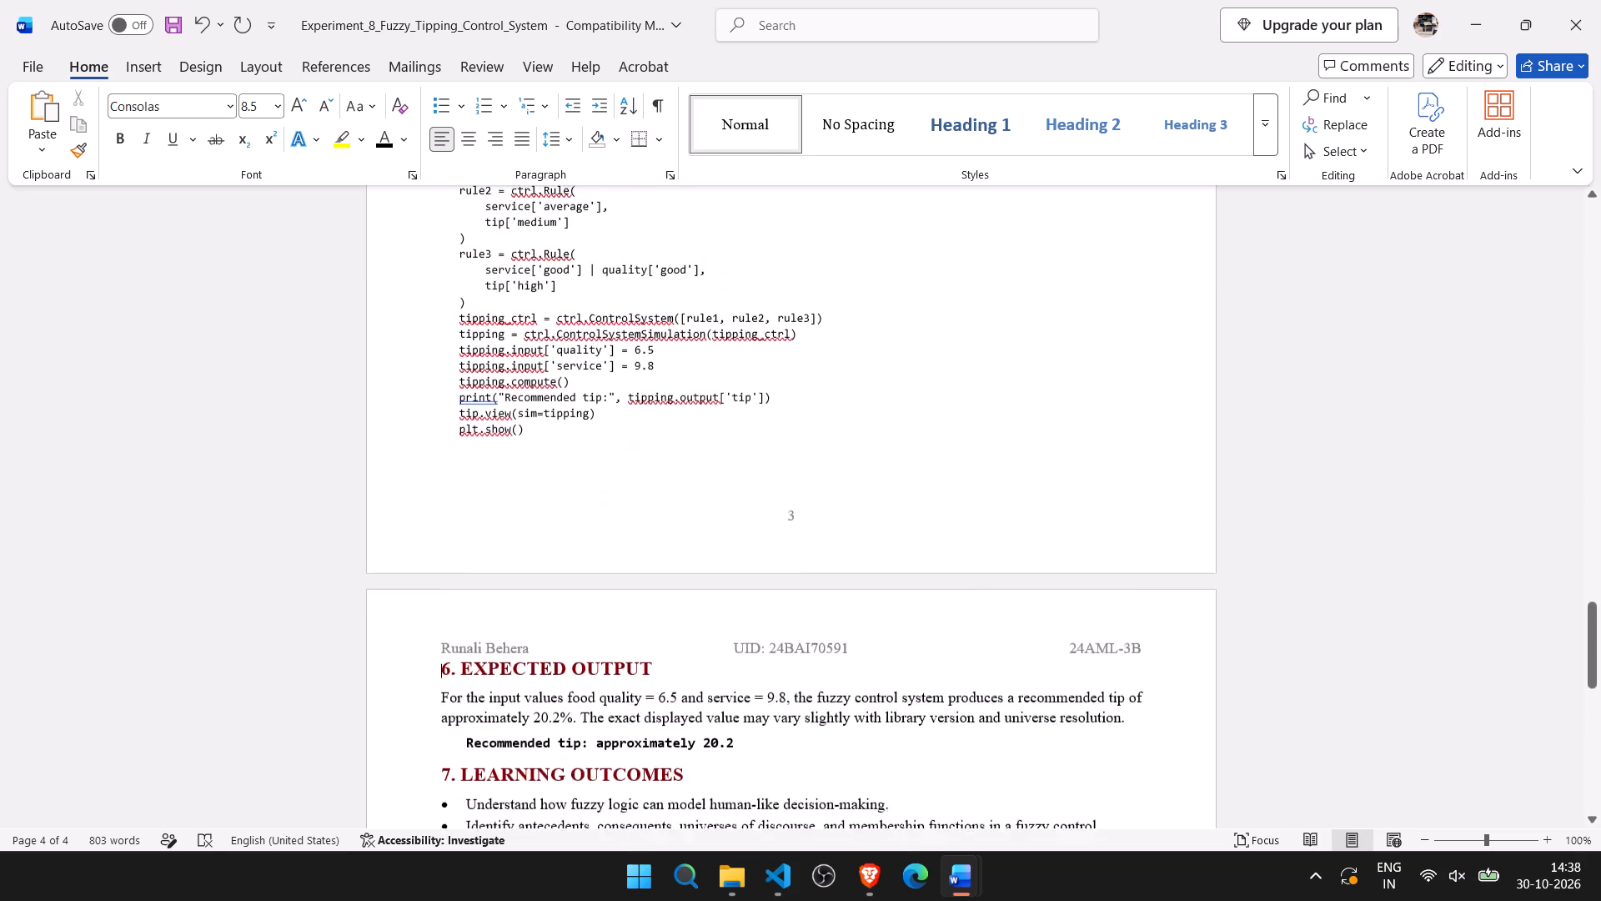
pyautogui.scroll(1, 447, 363)
pyautogui.scroll(1, 304, 417)
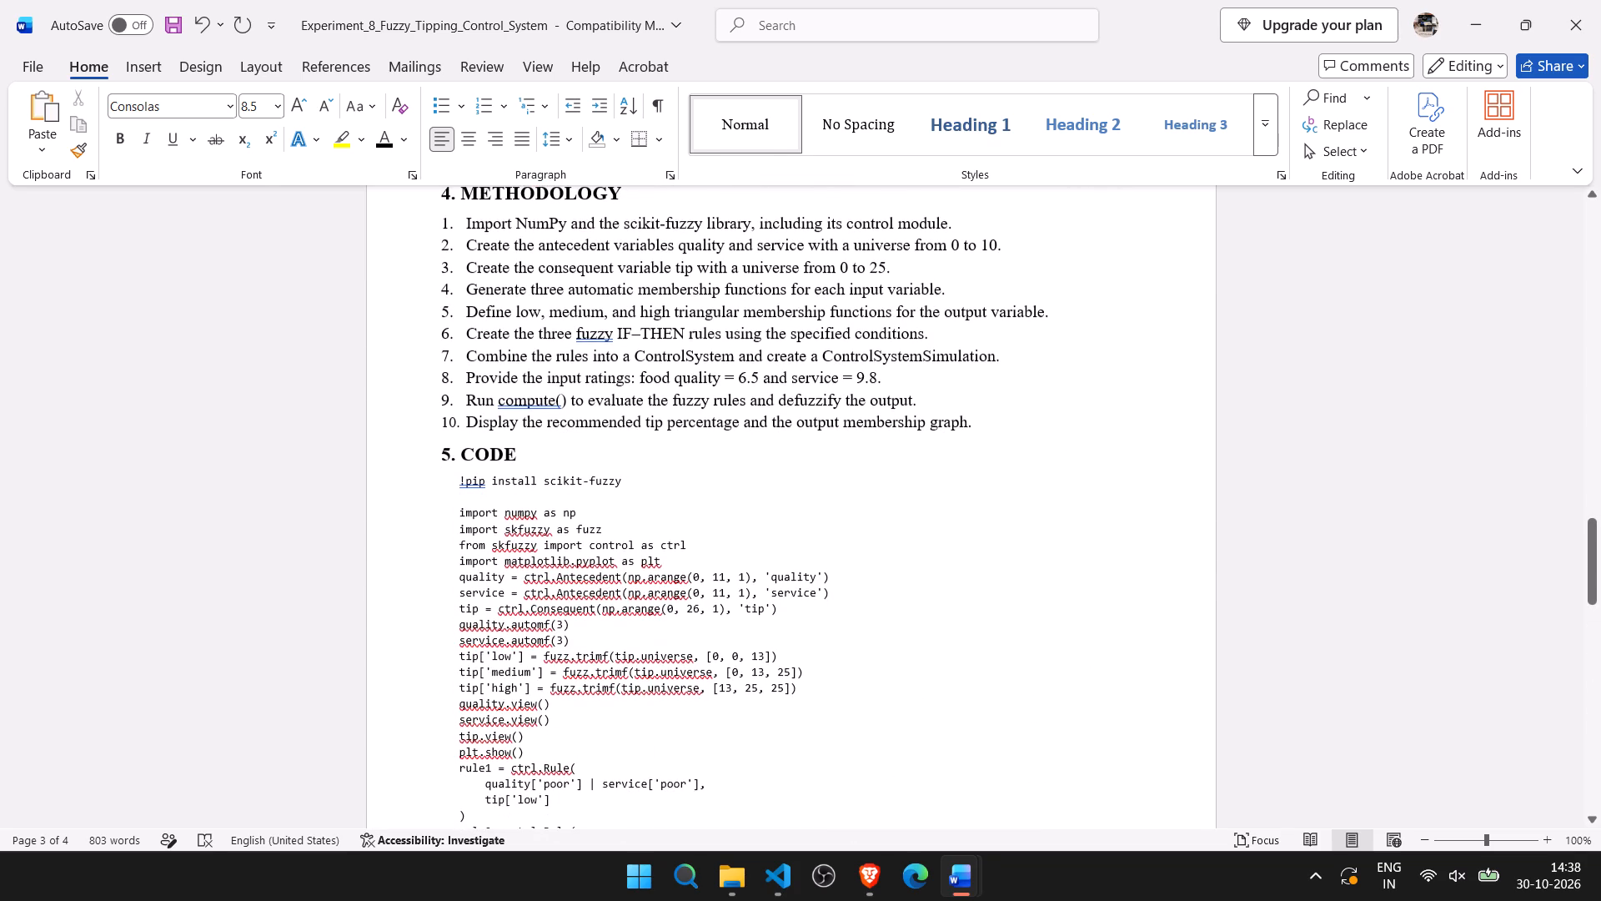
pyautogui.moveTo(457, 480); pyautogui.dragTo(636, 862)
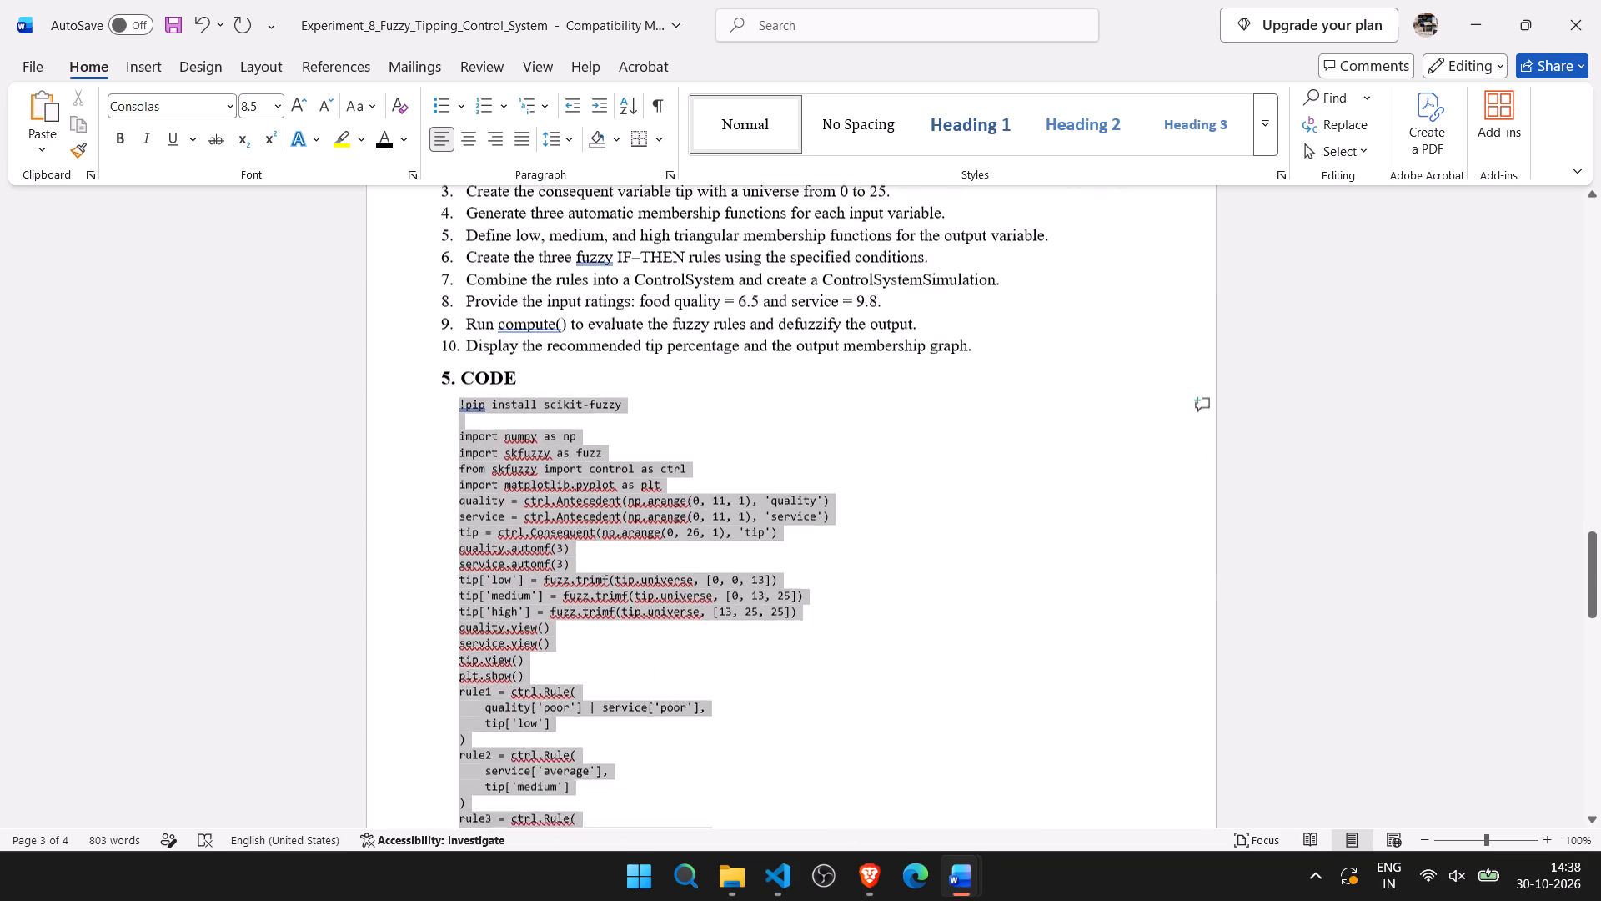
pyautogui.moveTo(636, 862); pyautogui.dragTo(605, 607)
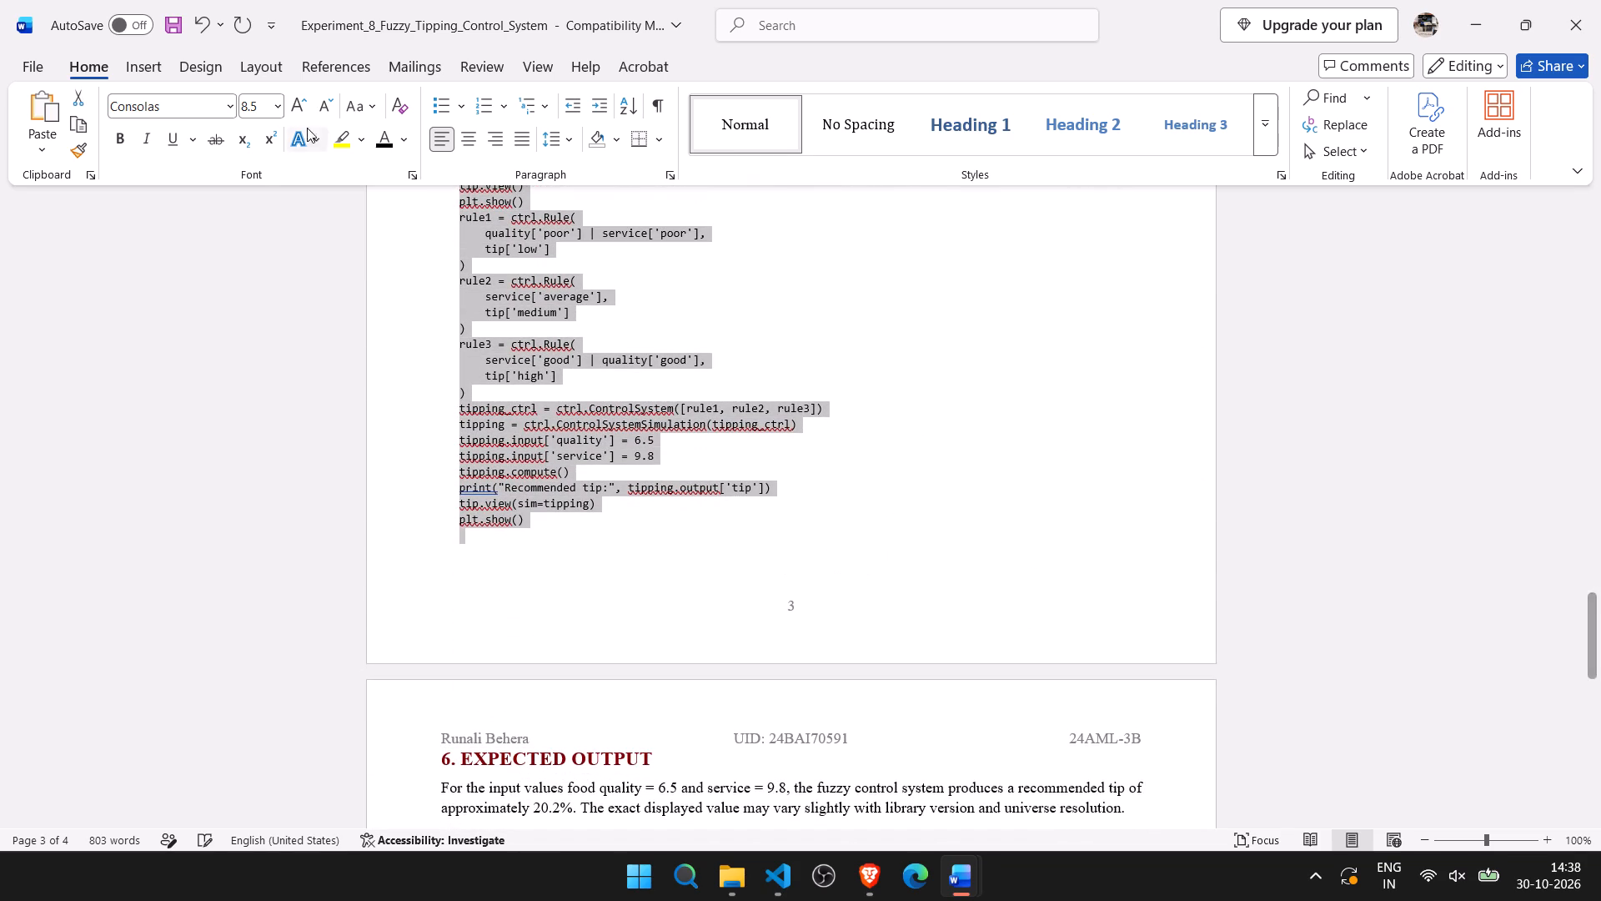
pyautogui.click(277, 107)
pyautogui.click(256, 230)
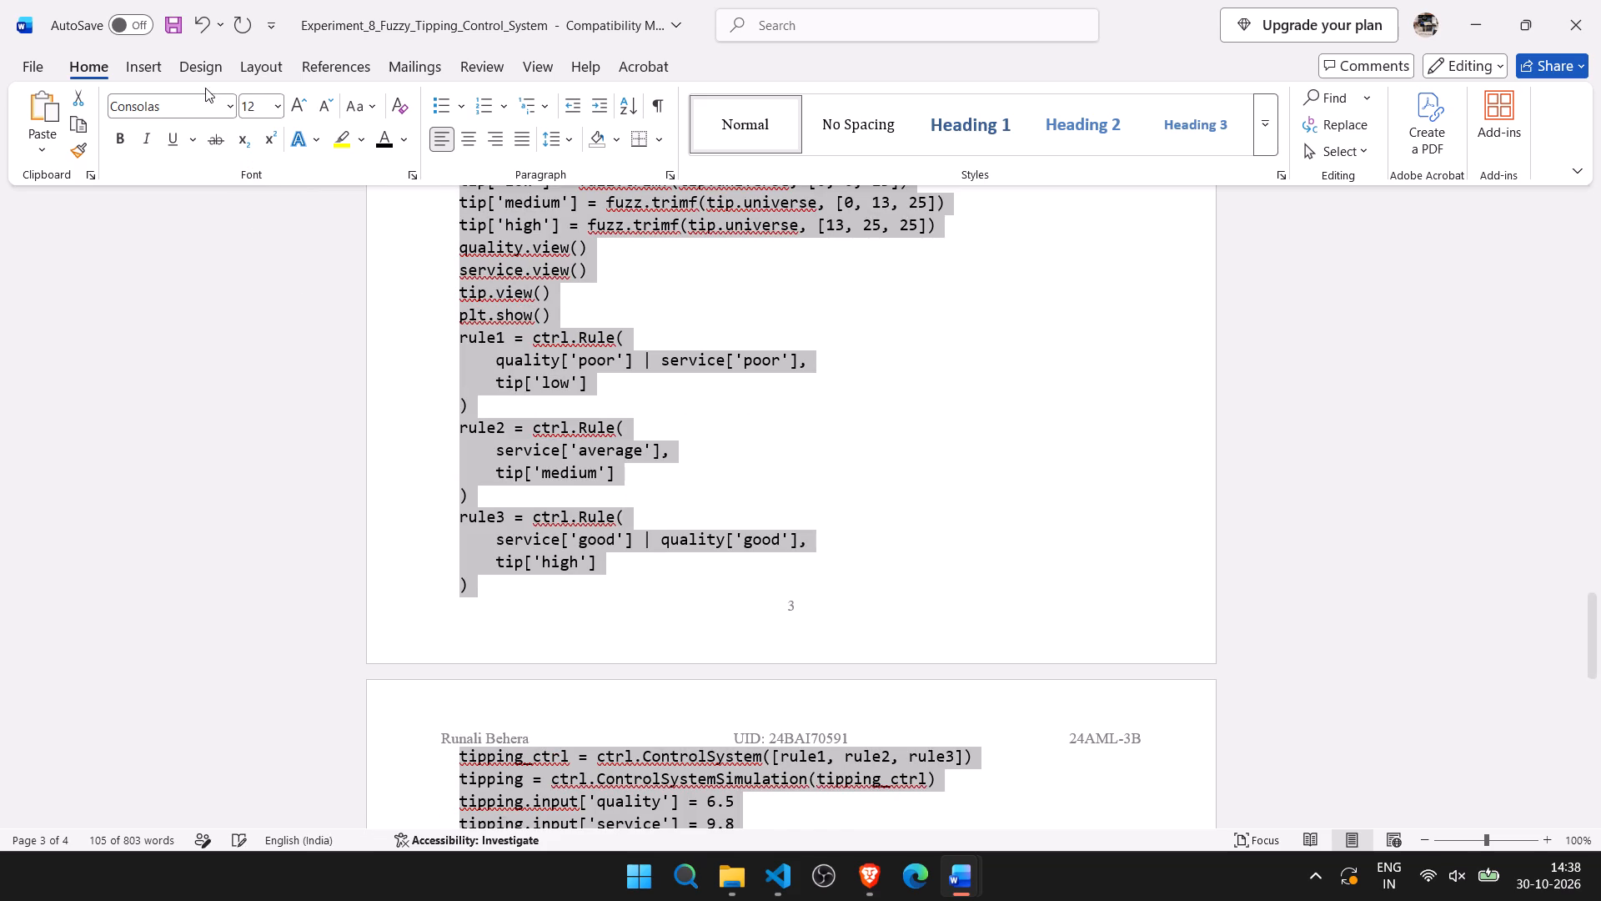
pyautogui.click(226, 106)
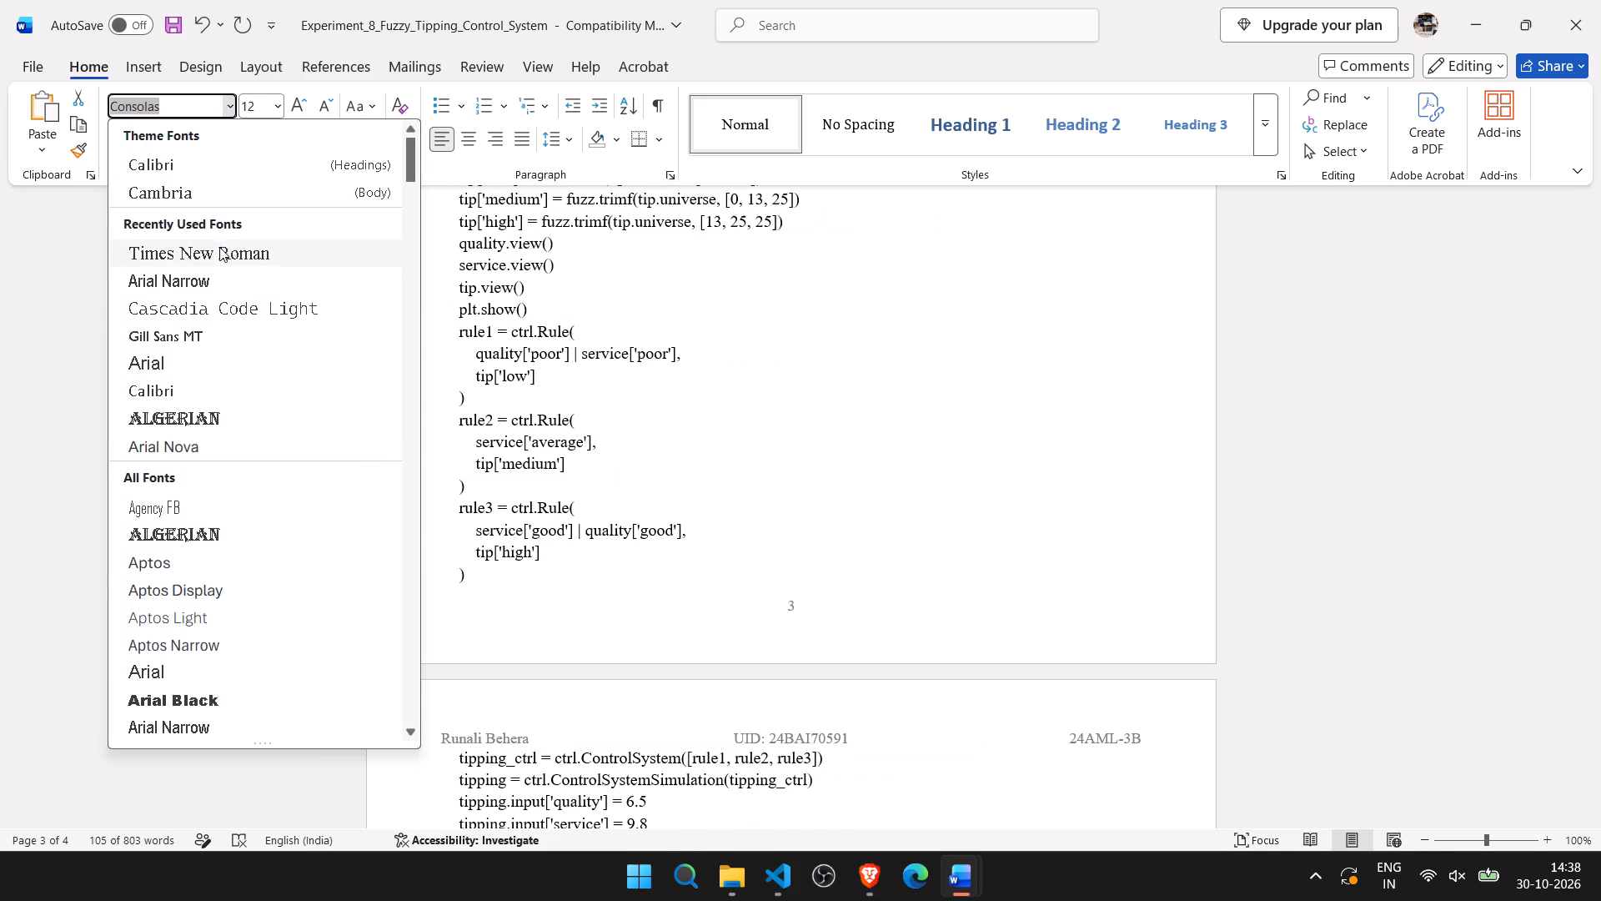
pyautogui.click(221, 250)
pyautogui.click(550, 557)
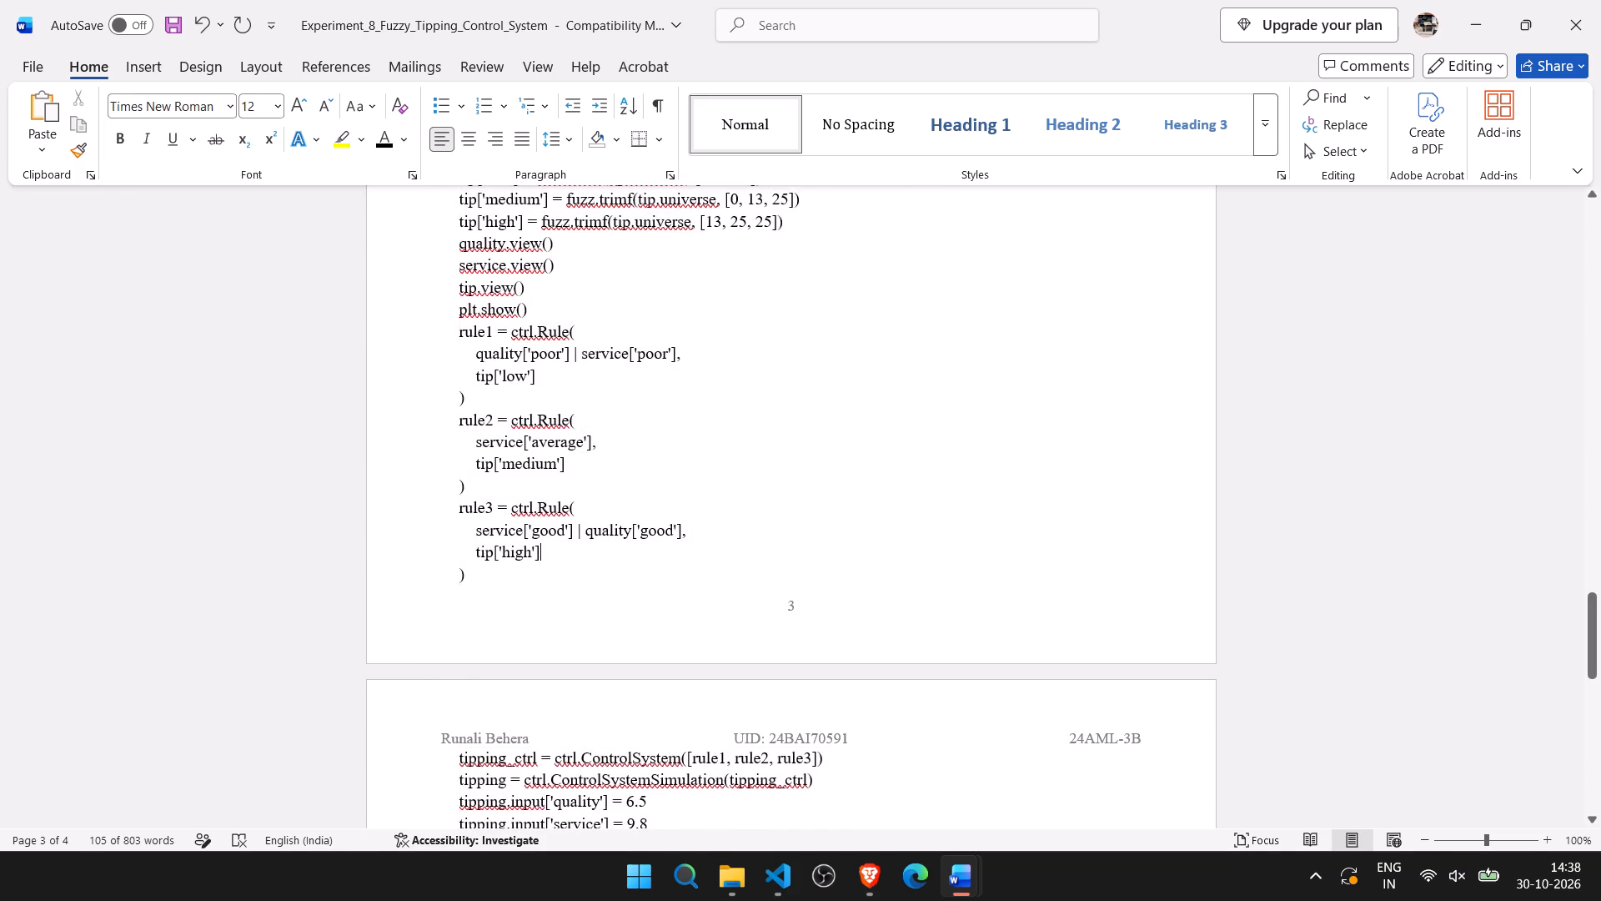
# Change the heading "6. EXPECTED OUTPUT" to "7. OUTPUT".
pyautogui.scroll(3, 550, 557)
pyautogui.scroll(-2, 550, 557)
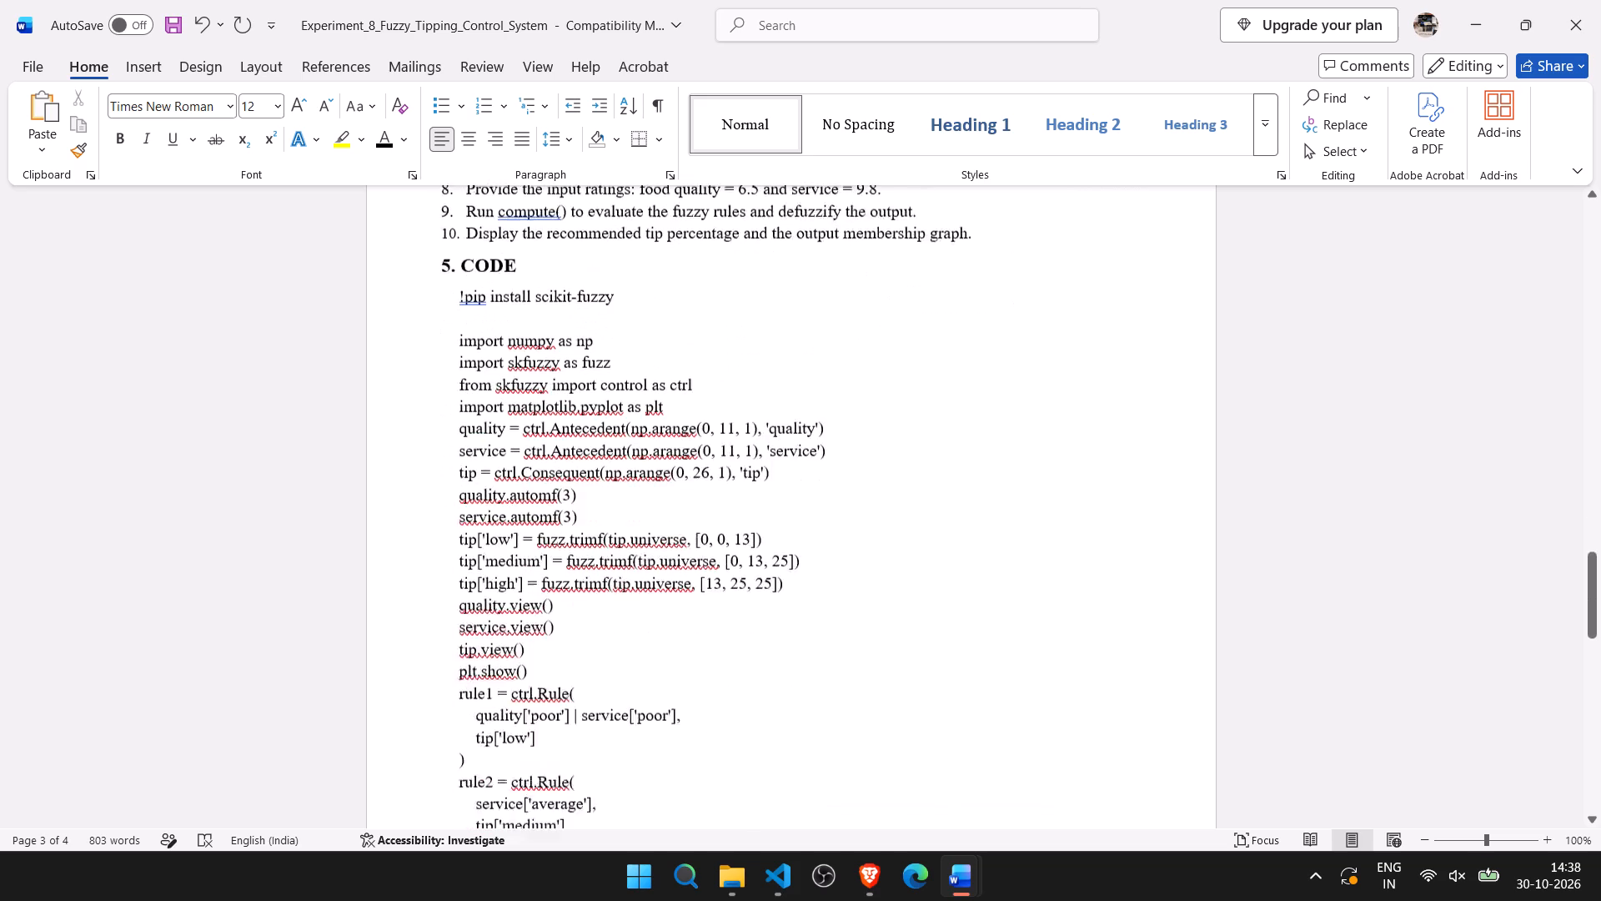
pyautogui.scroll(-4, 550, 557)
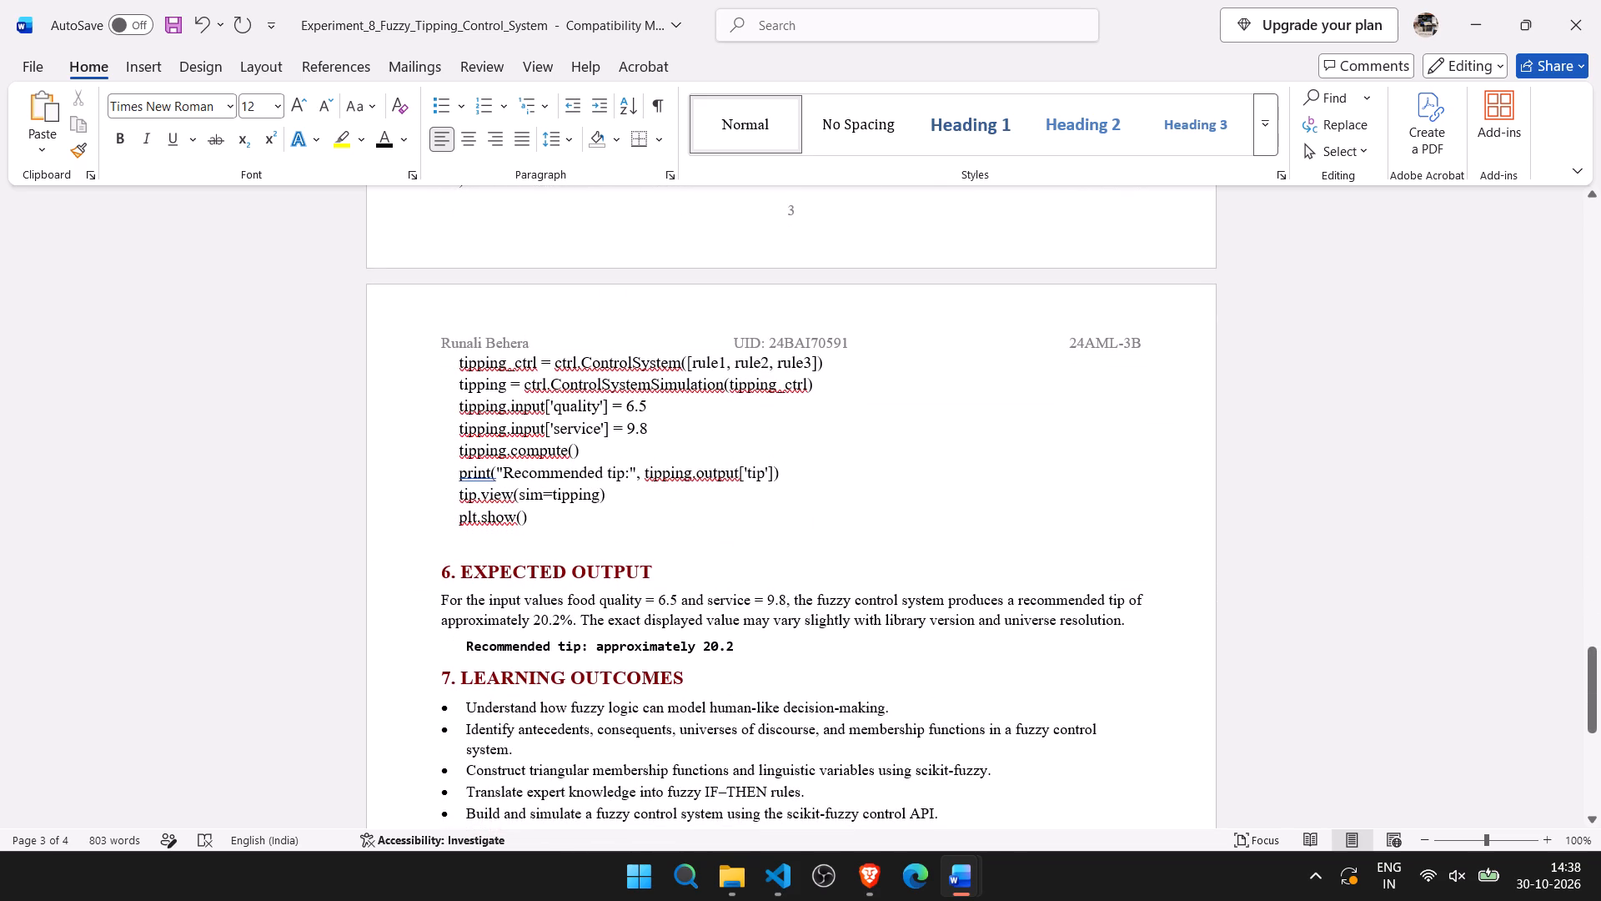
pyautogui.click(449, 572)
pyautogui.press('BackSpace')
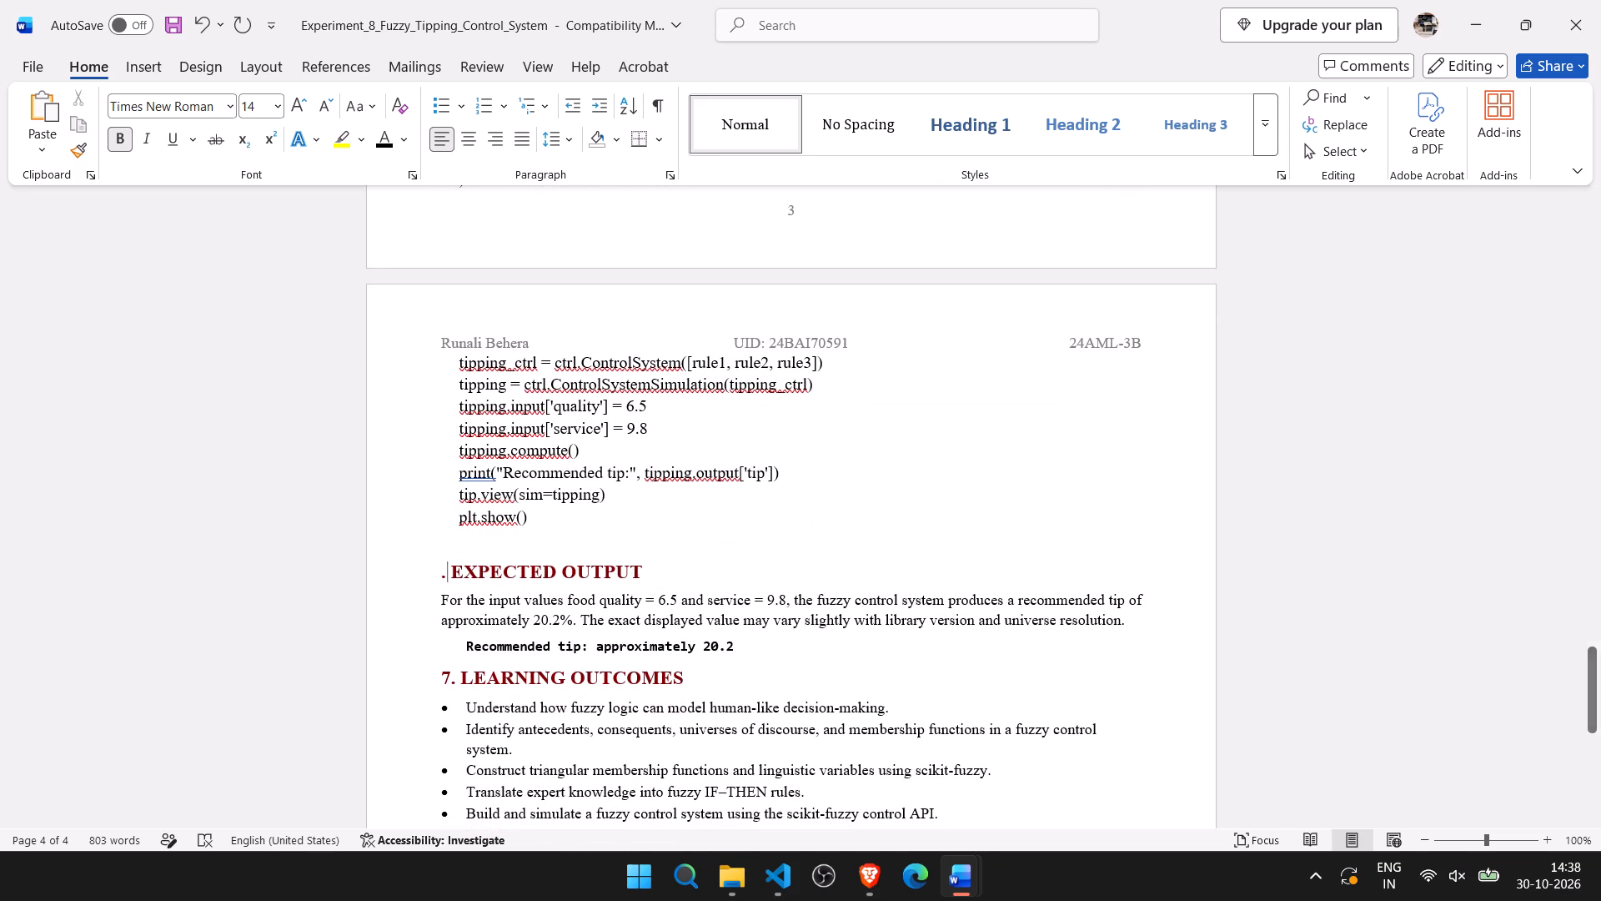
pyautogui.press('7')
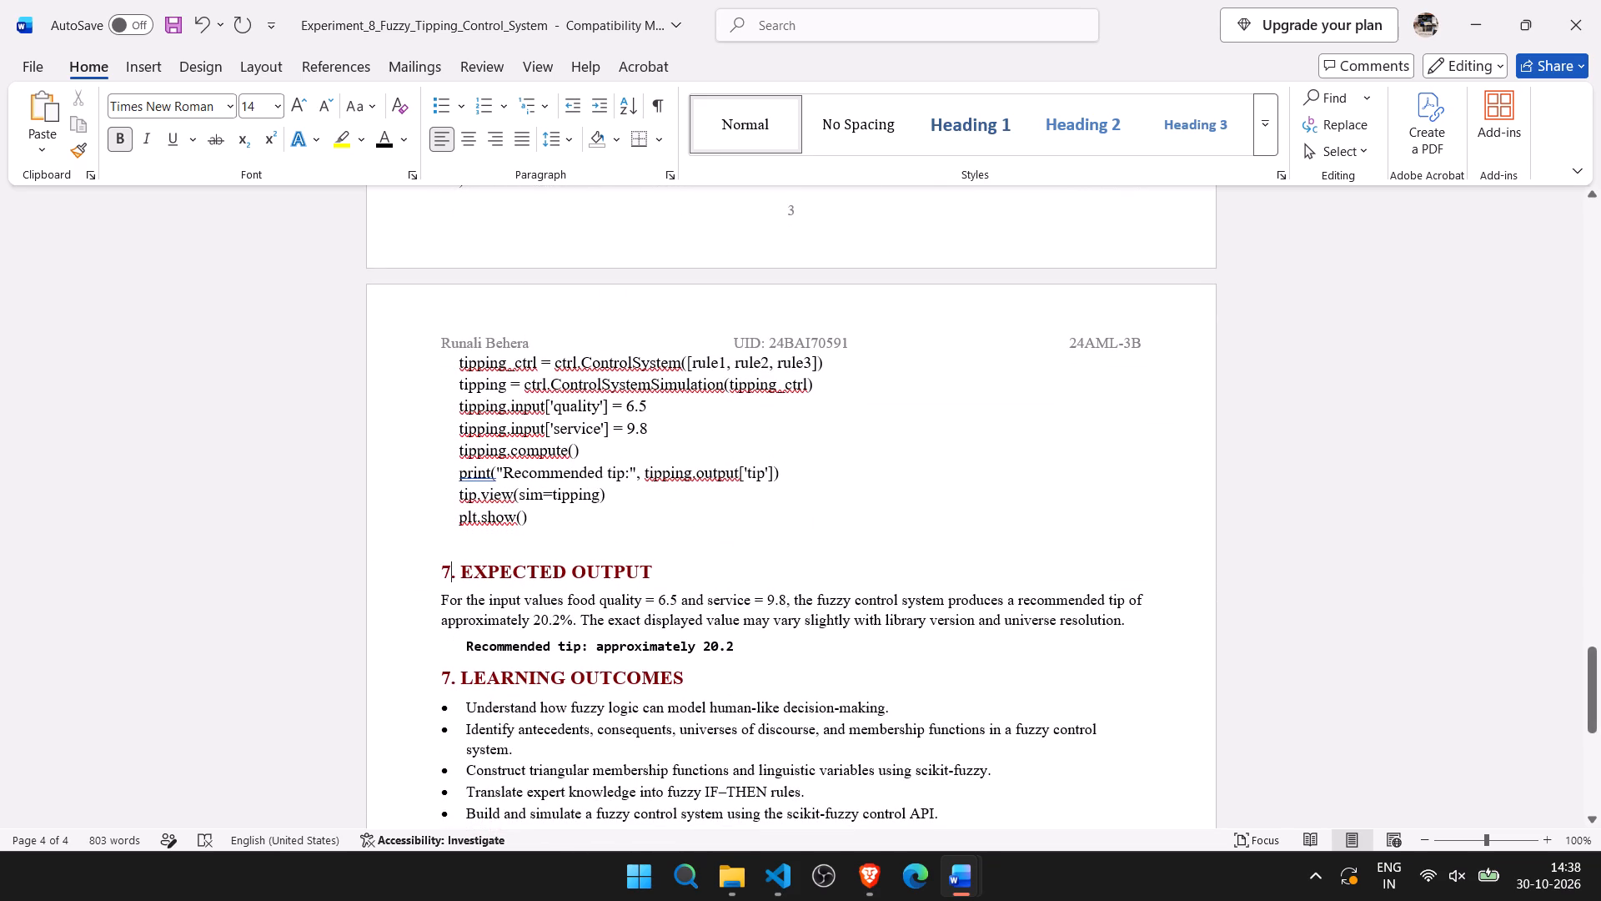
pyautogui.moveTo(570, 571); pyautogui.dragTo(456, 569)
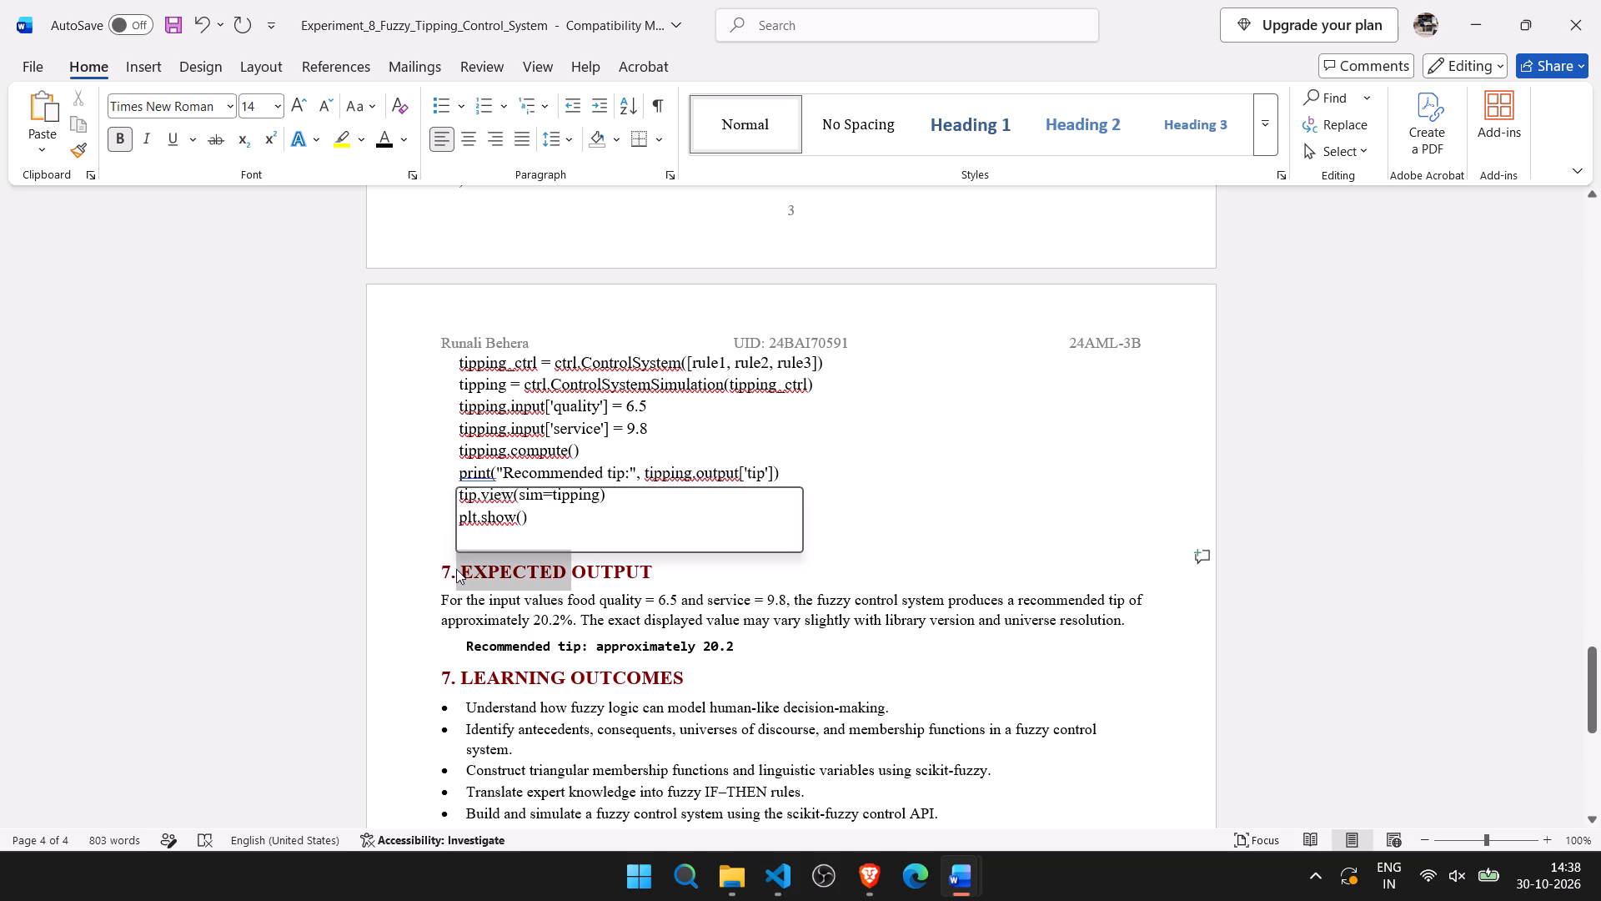
pyautogui.press('BackSpace')
# Set the font colour of the "7. OUTPUT" heading to black.
pyautogui.moveTo(558, 571); pyautogui.dragTo(406, 571)
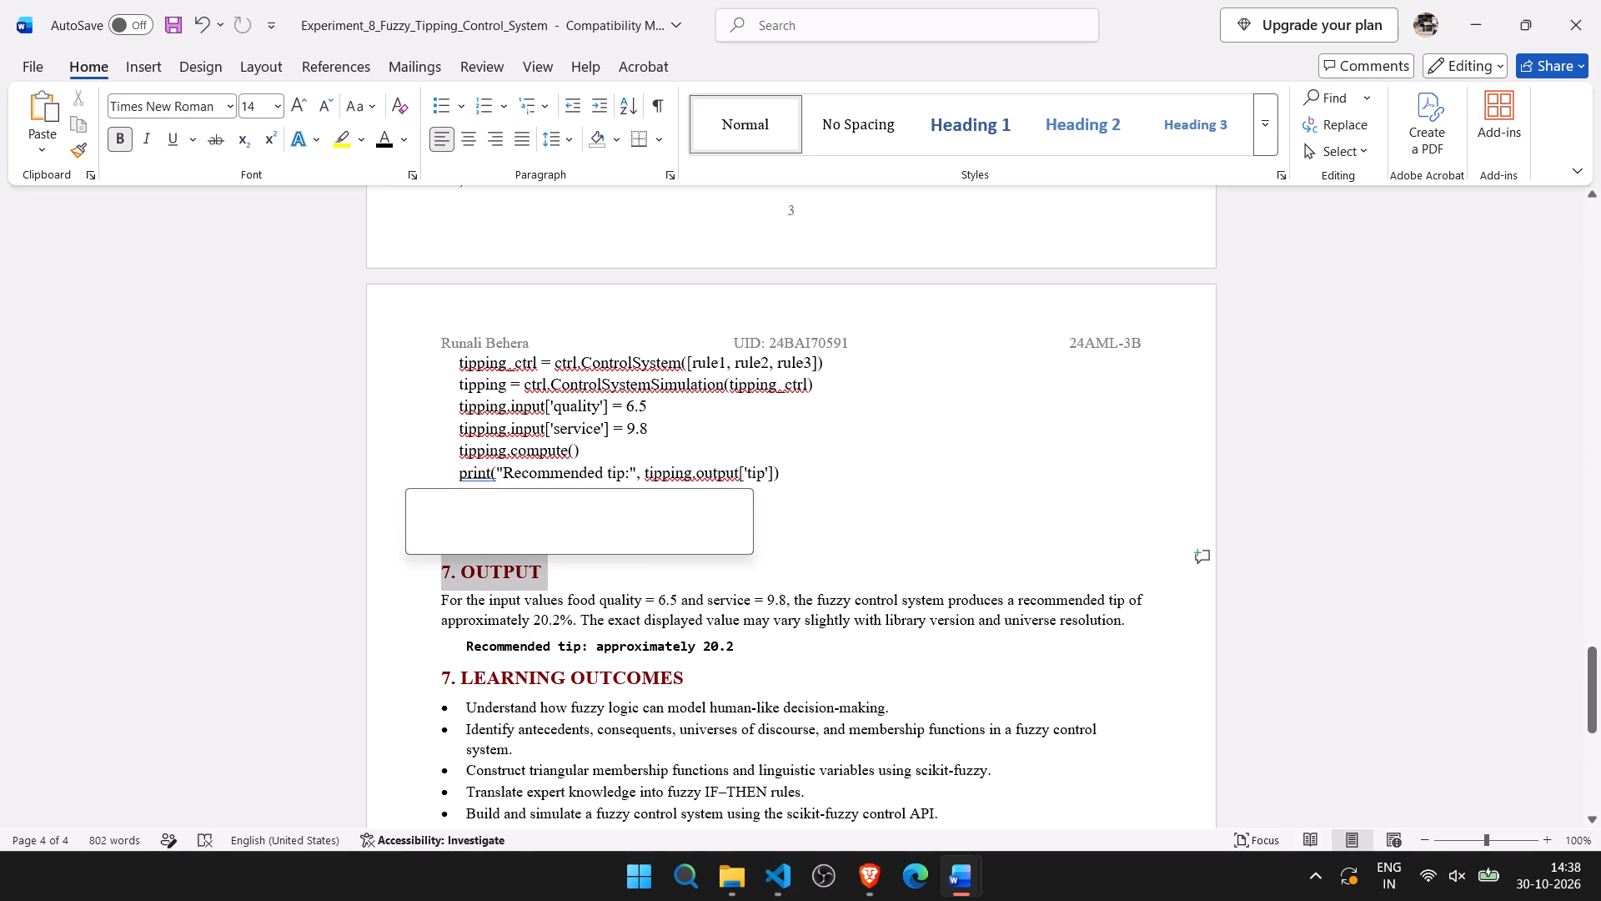
pyautogui.click(536, 535)
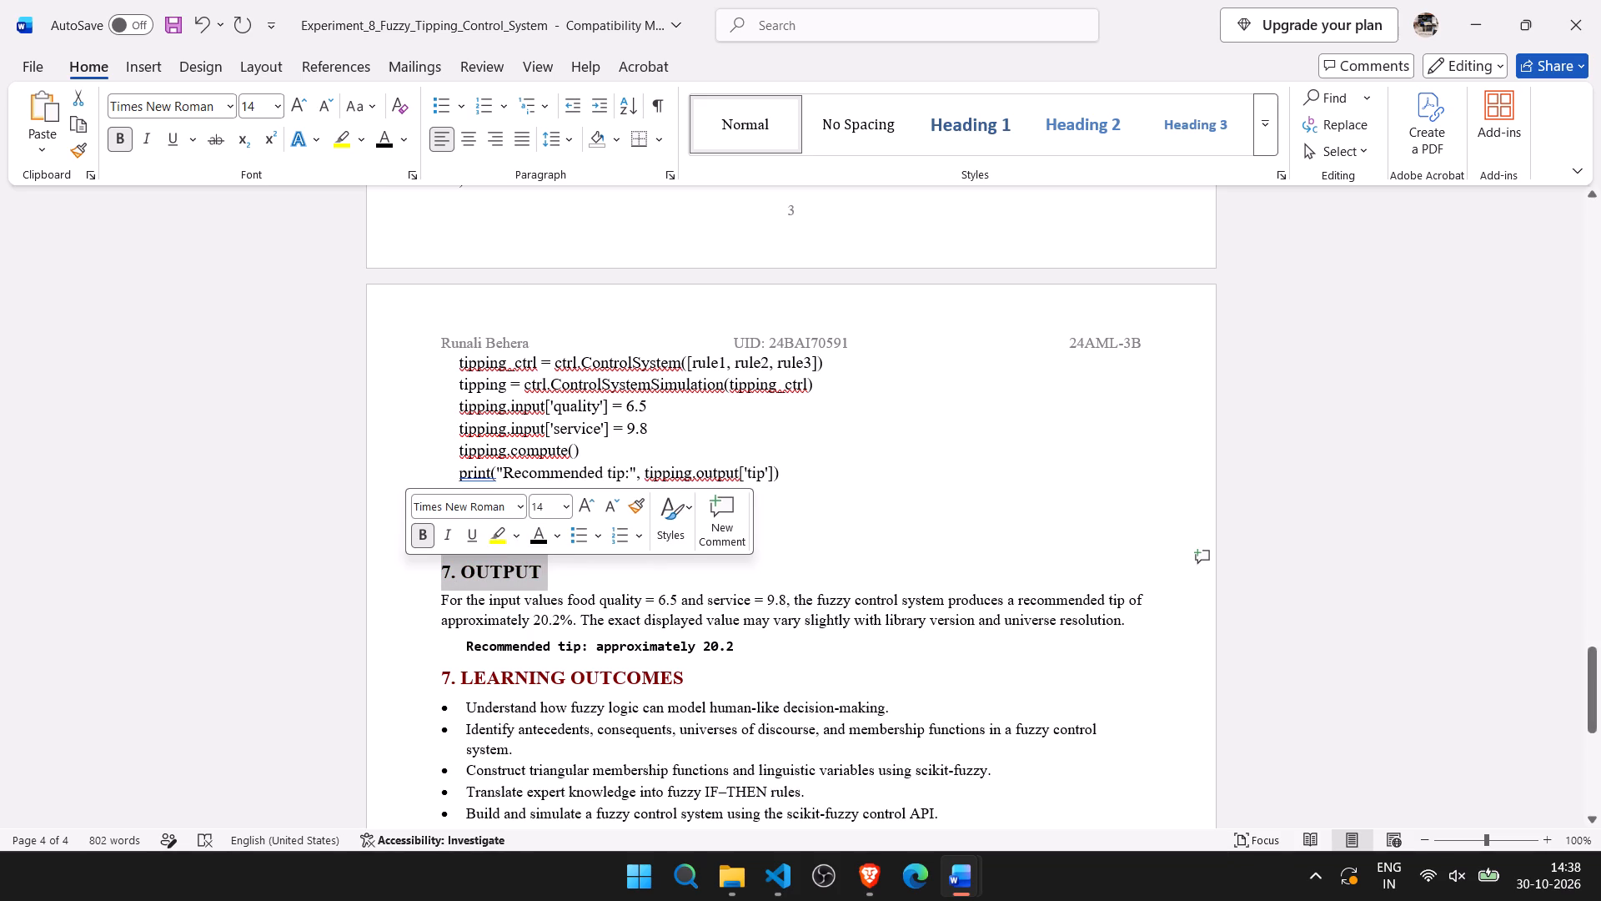
# Switch to the Soft_Computing-Exp-8 Colab notebook in the browser and capture a screenshot of the quality membership graph in the output.
pyautogui.click(843, 793)
pyautogui.click(751, 719)
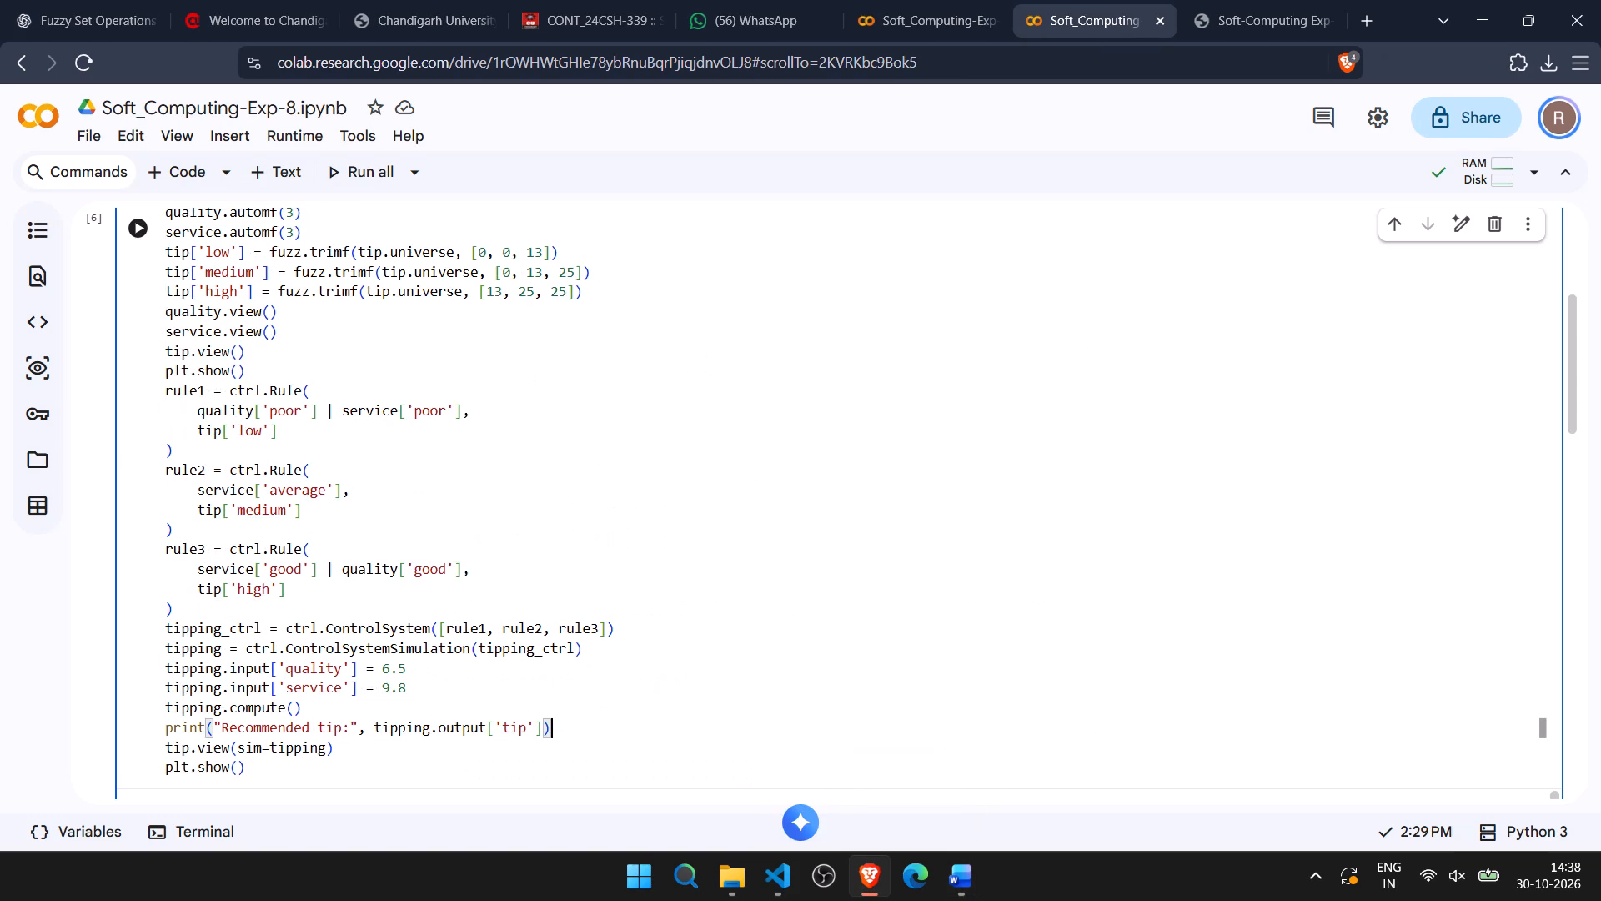
pyautogui.scroll(-3, 751, 719)
pyautogui.scroll(-3, 700, 436)
pyautogui.scroll(1, 700, 436)
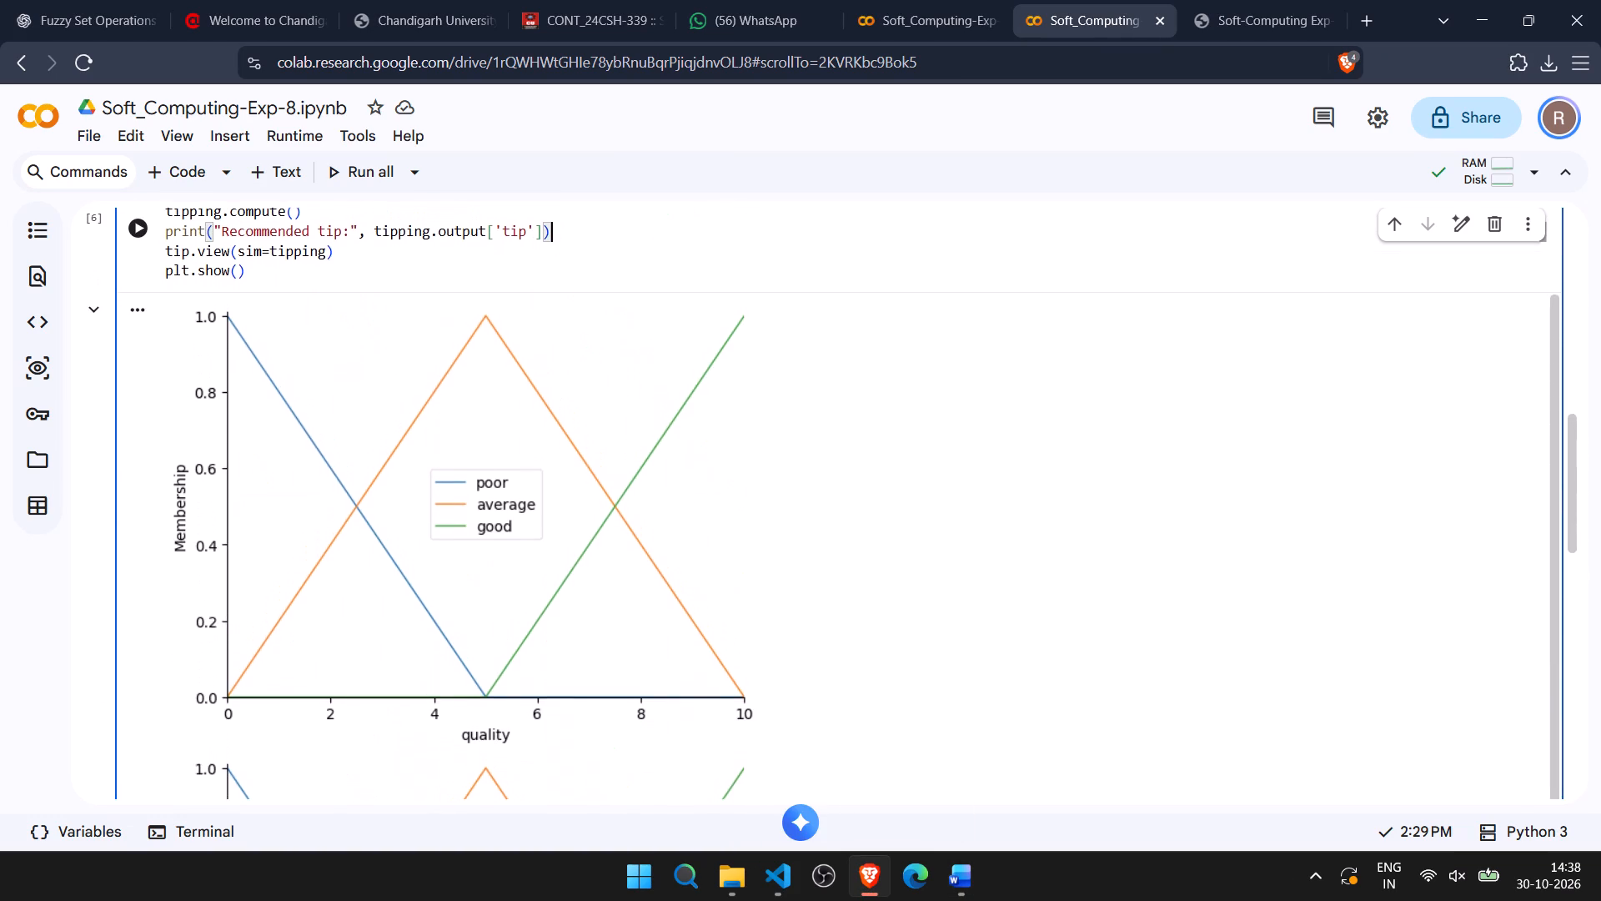
pyautogui.scroll(1, 700, 436)
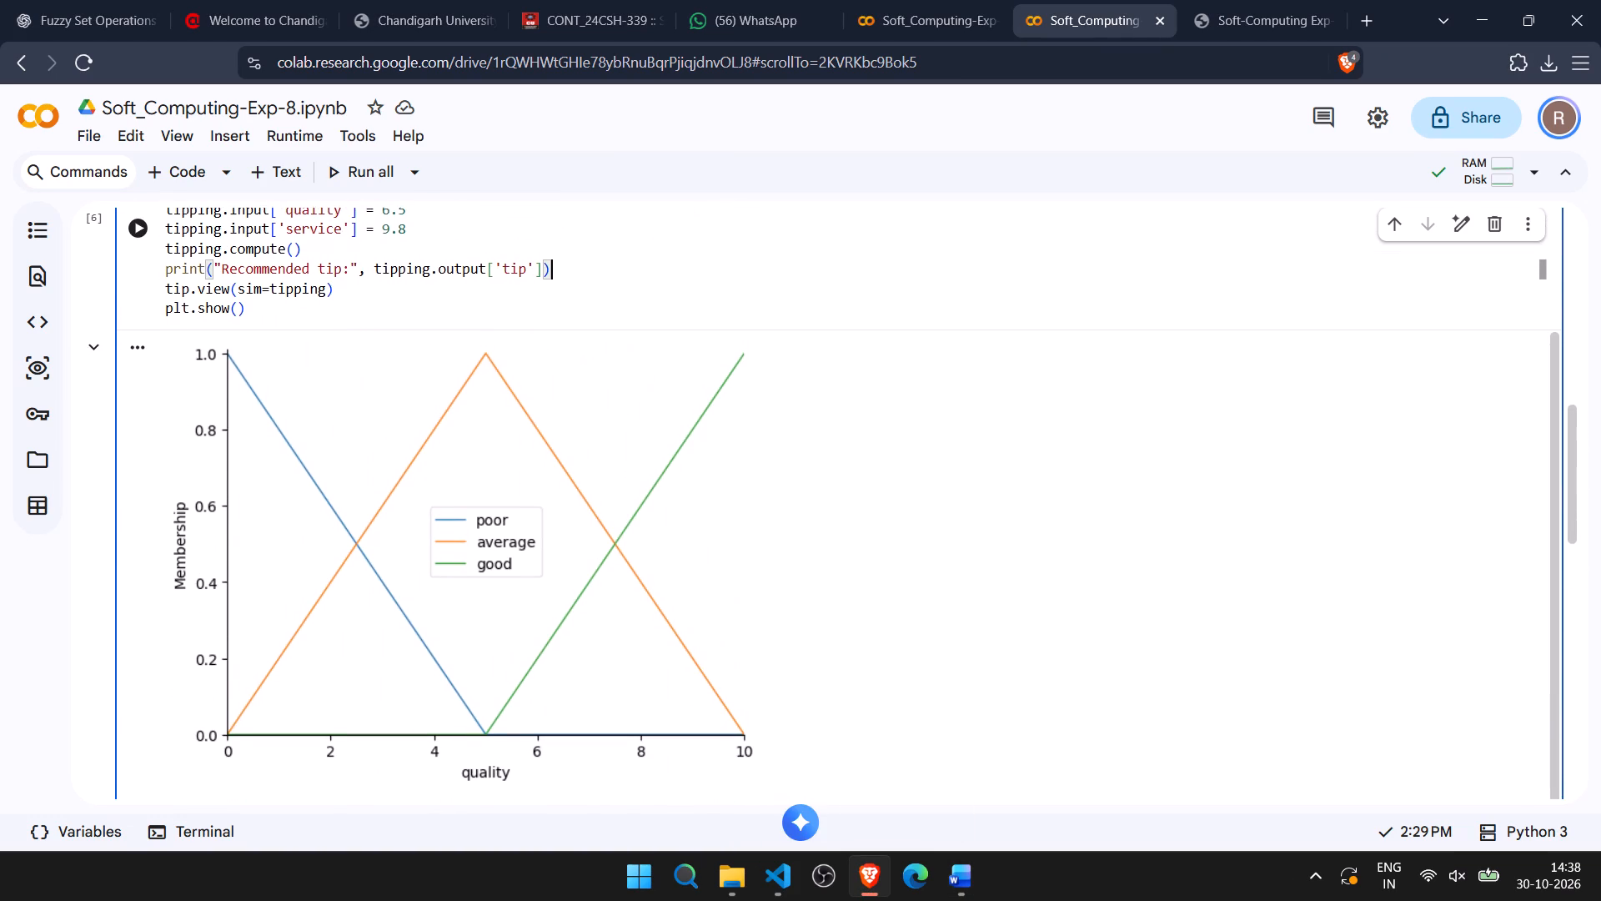
pyautogui.scroll(1, 700, 436)
pyautogui.press('Print')
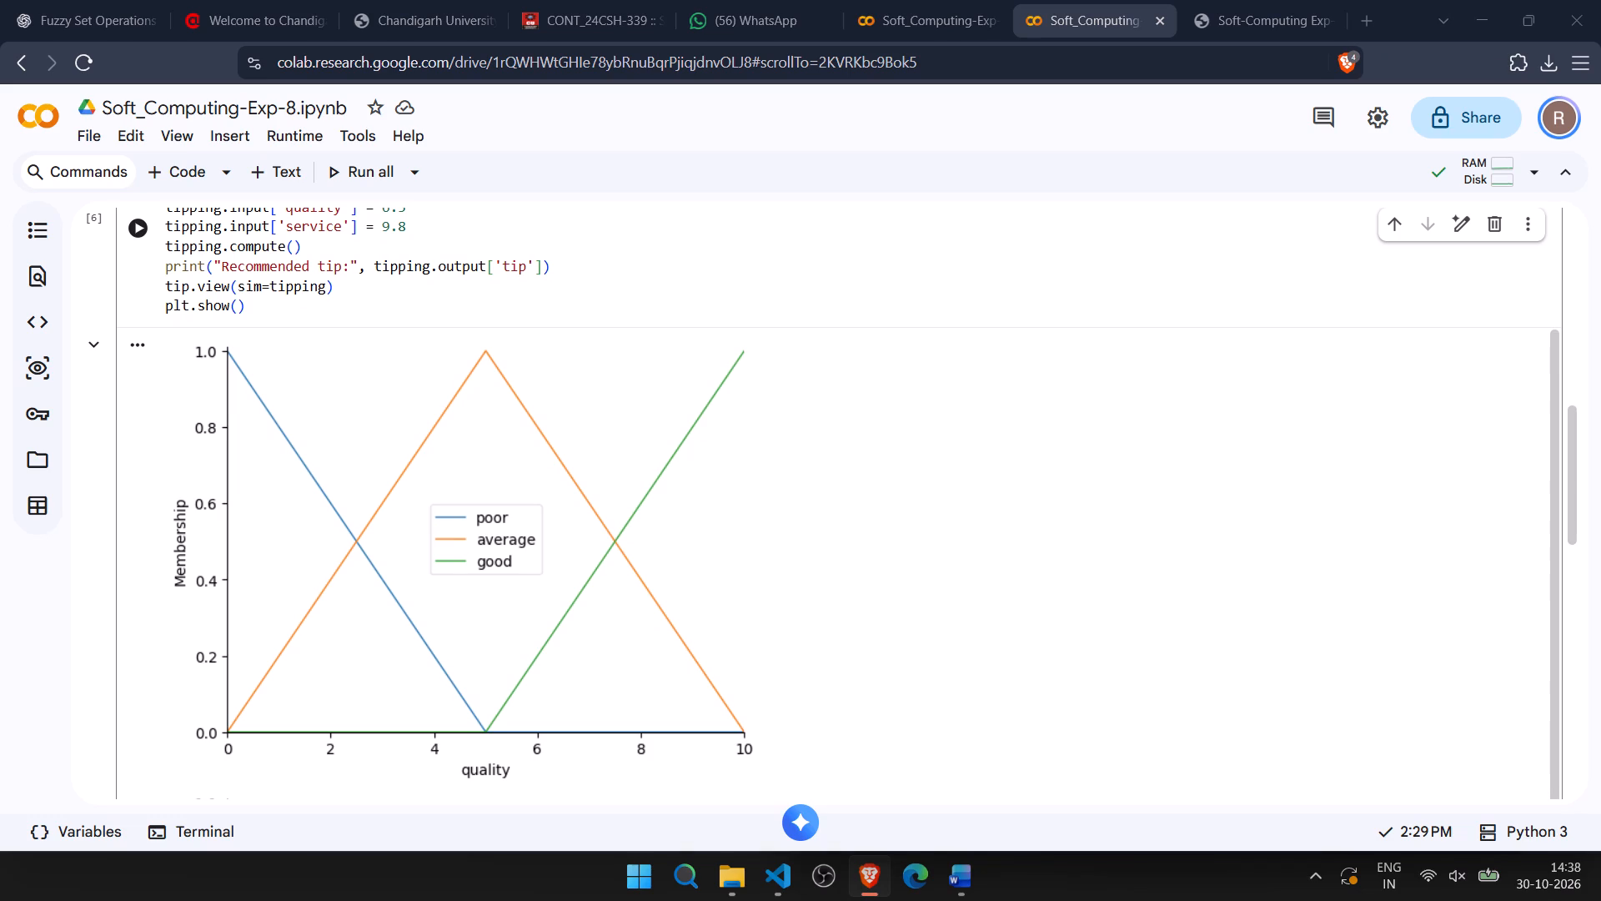
pyautogui.moveTo(86, 312); pyautogui.dragTo(815, 798)
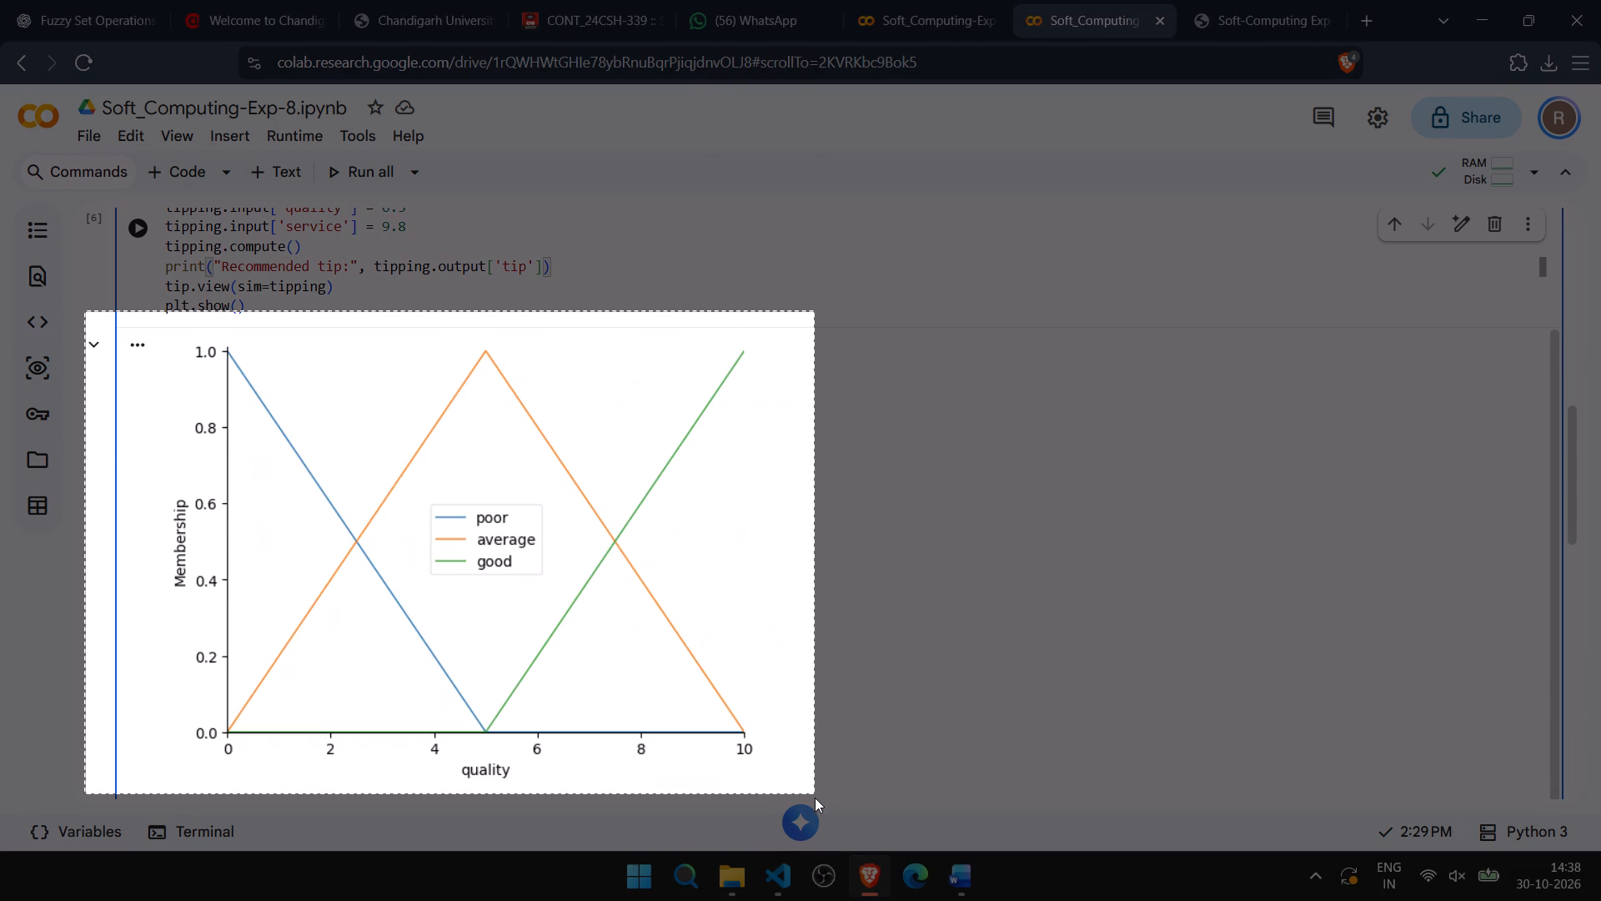
pyautogui.moveTo(815, 798); pyautogui.dragTo(778, 784)
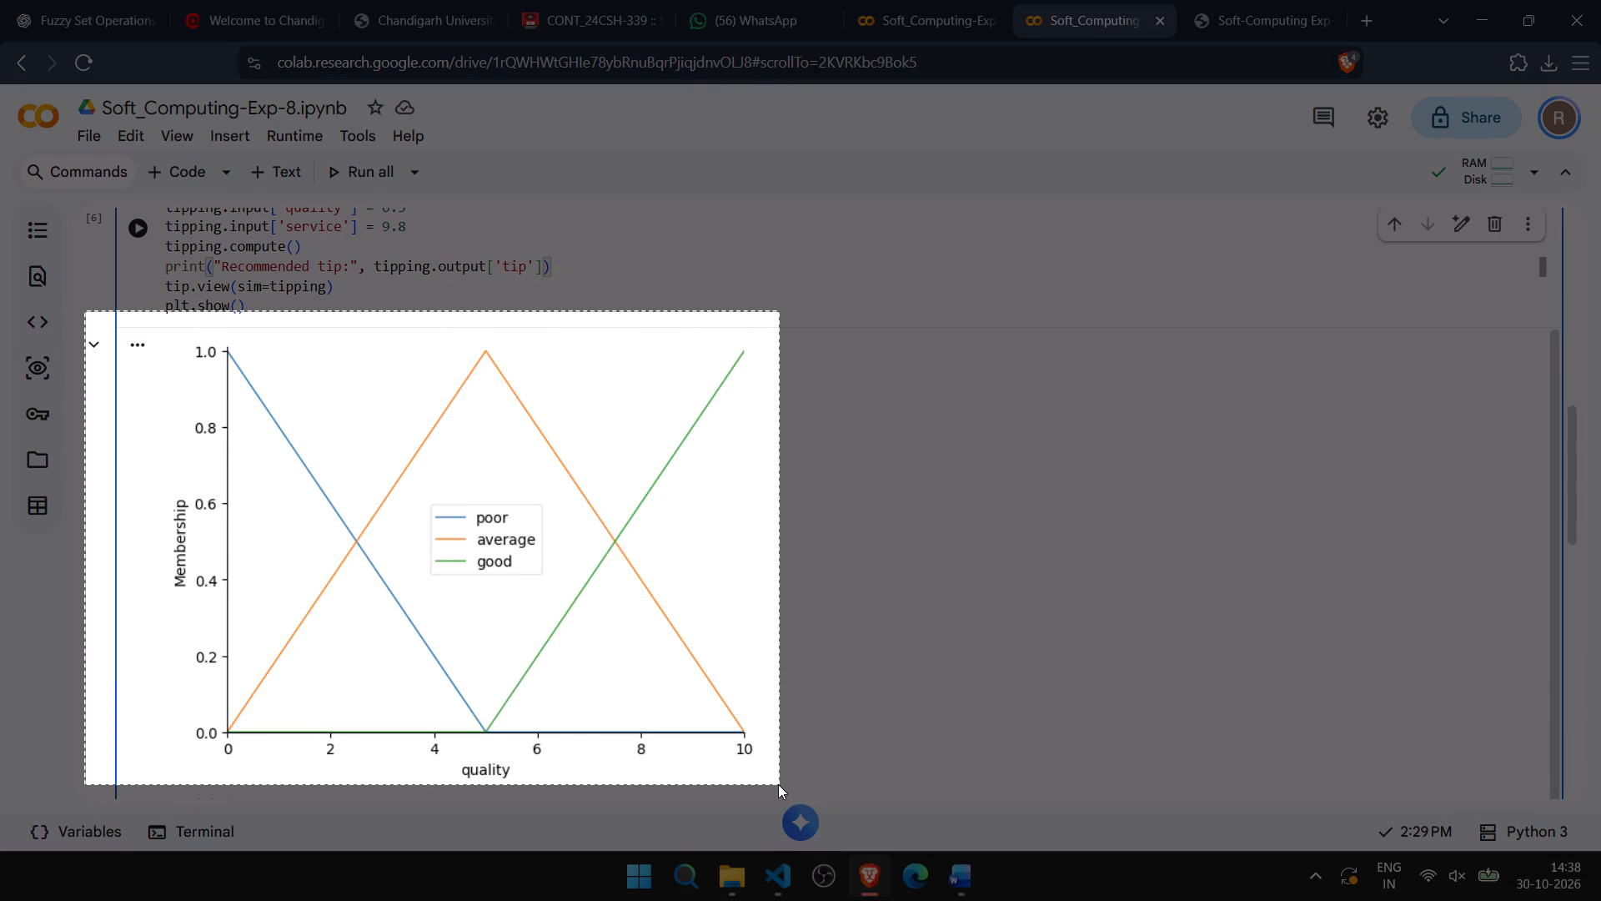
pyautogui.moveTo(778, 784); pyautogui.dragTo(770, 784)
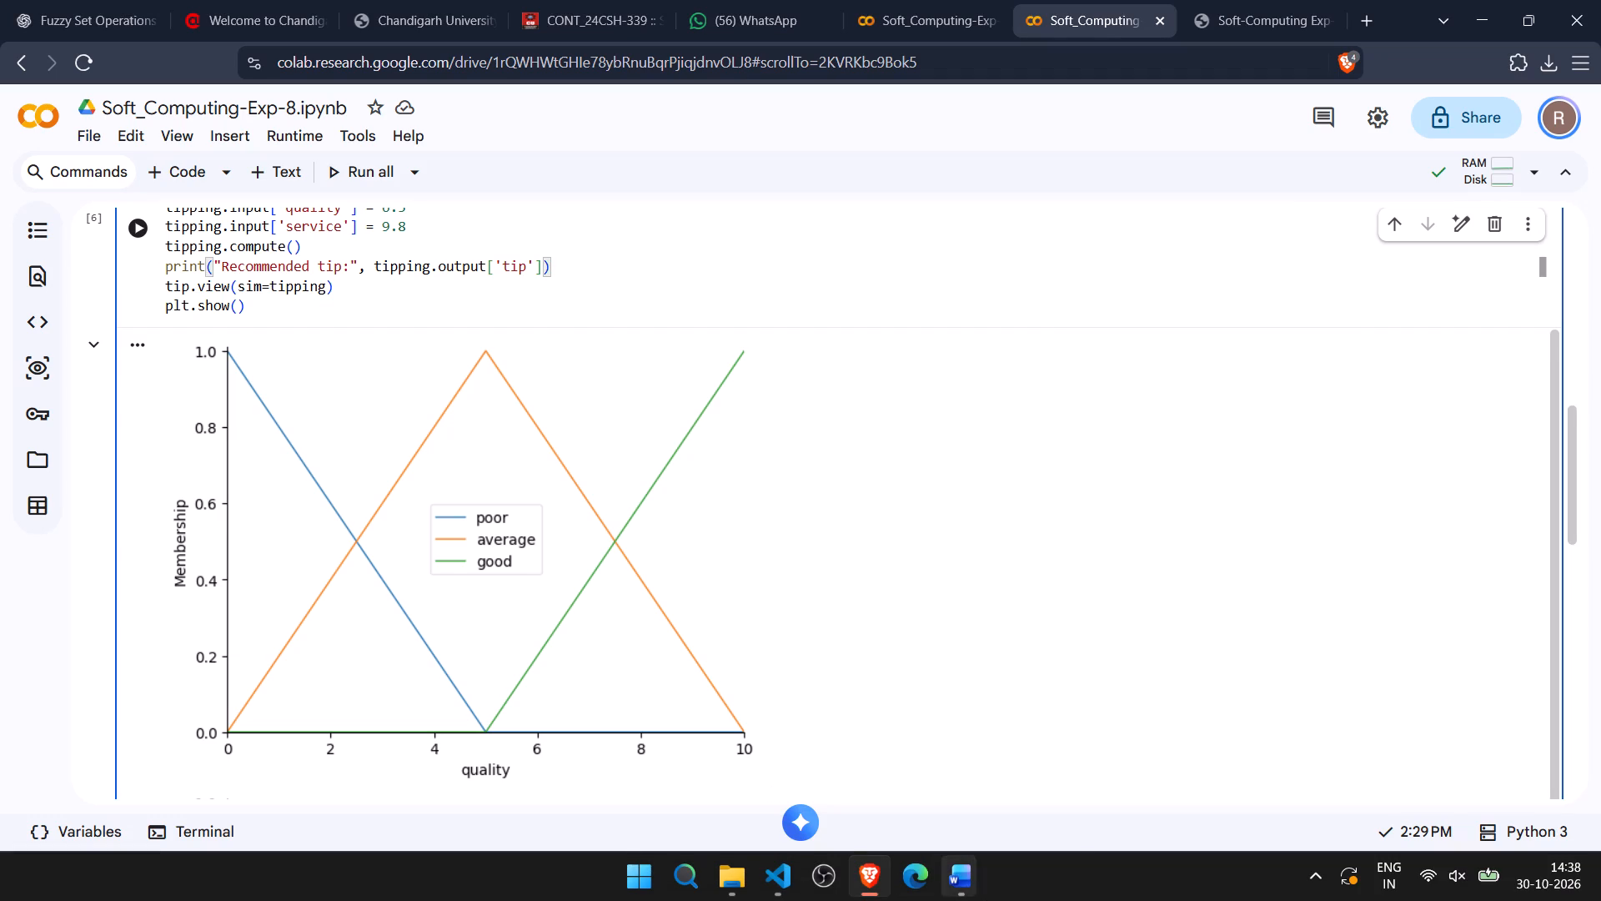
# Back in the Word report, replace the text under "7. OUTPUT" with the captured quality membership graph and select the picture.
pyautogui.click(1131, 793)
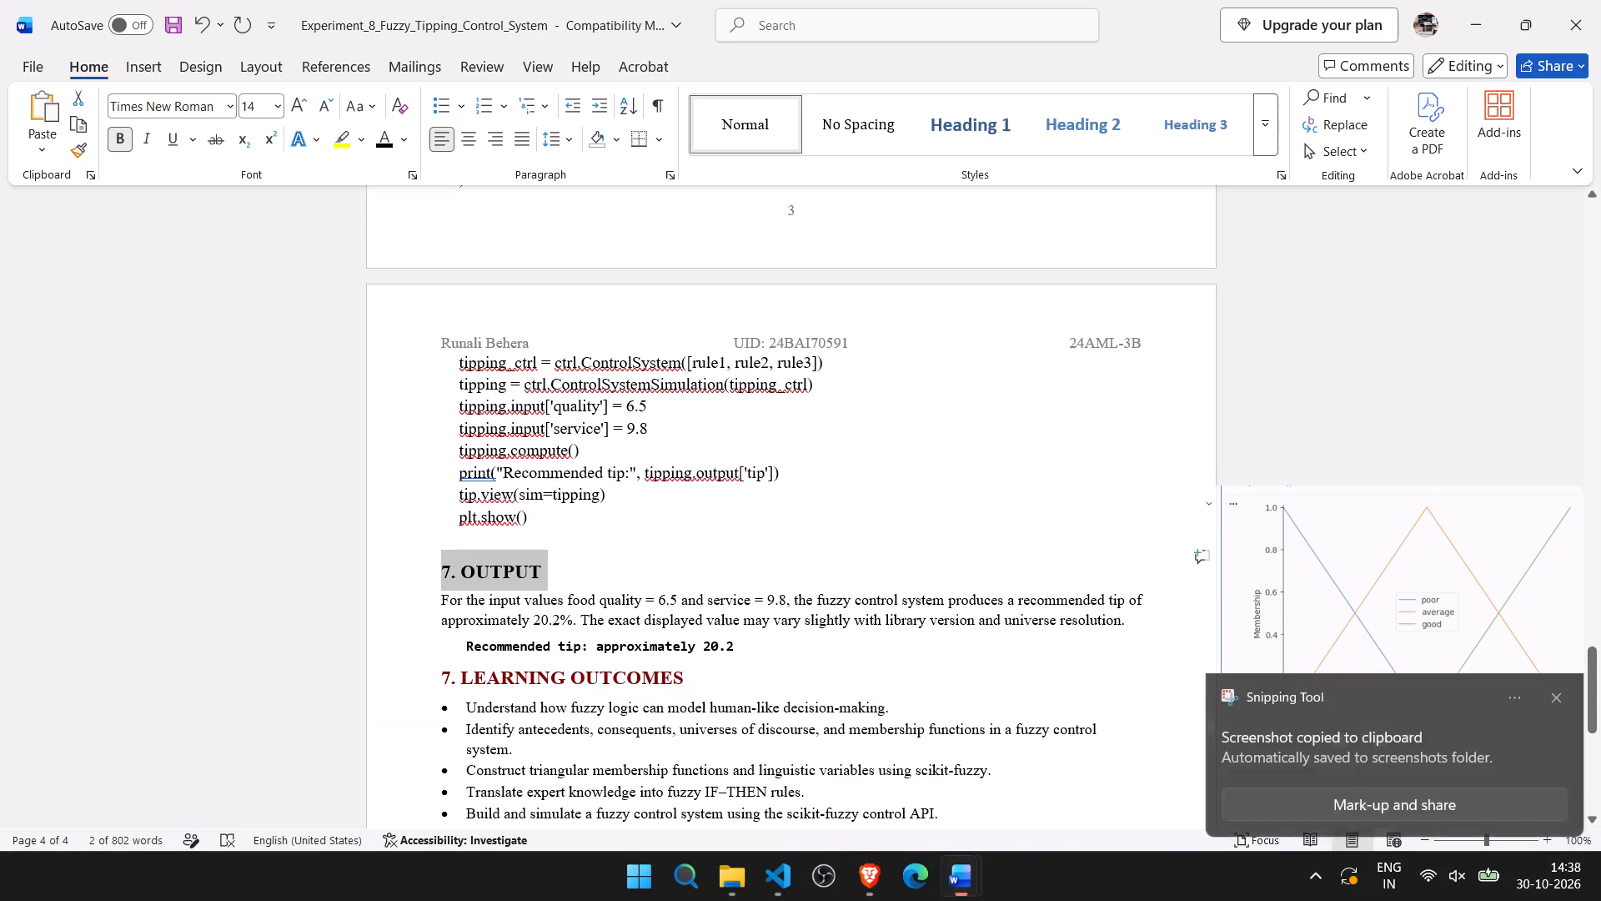
pyautogui.click(766, 653)
pyautogui.moveTo(746, 647); pyautogui.dragTo(560, 621)
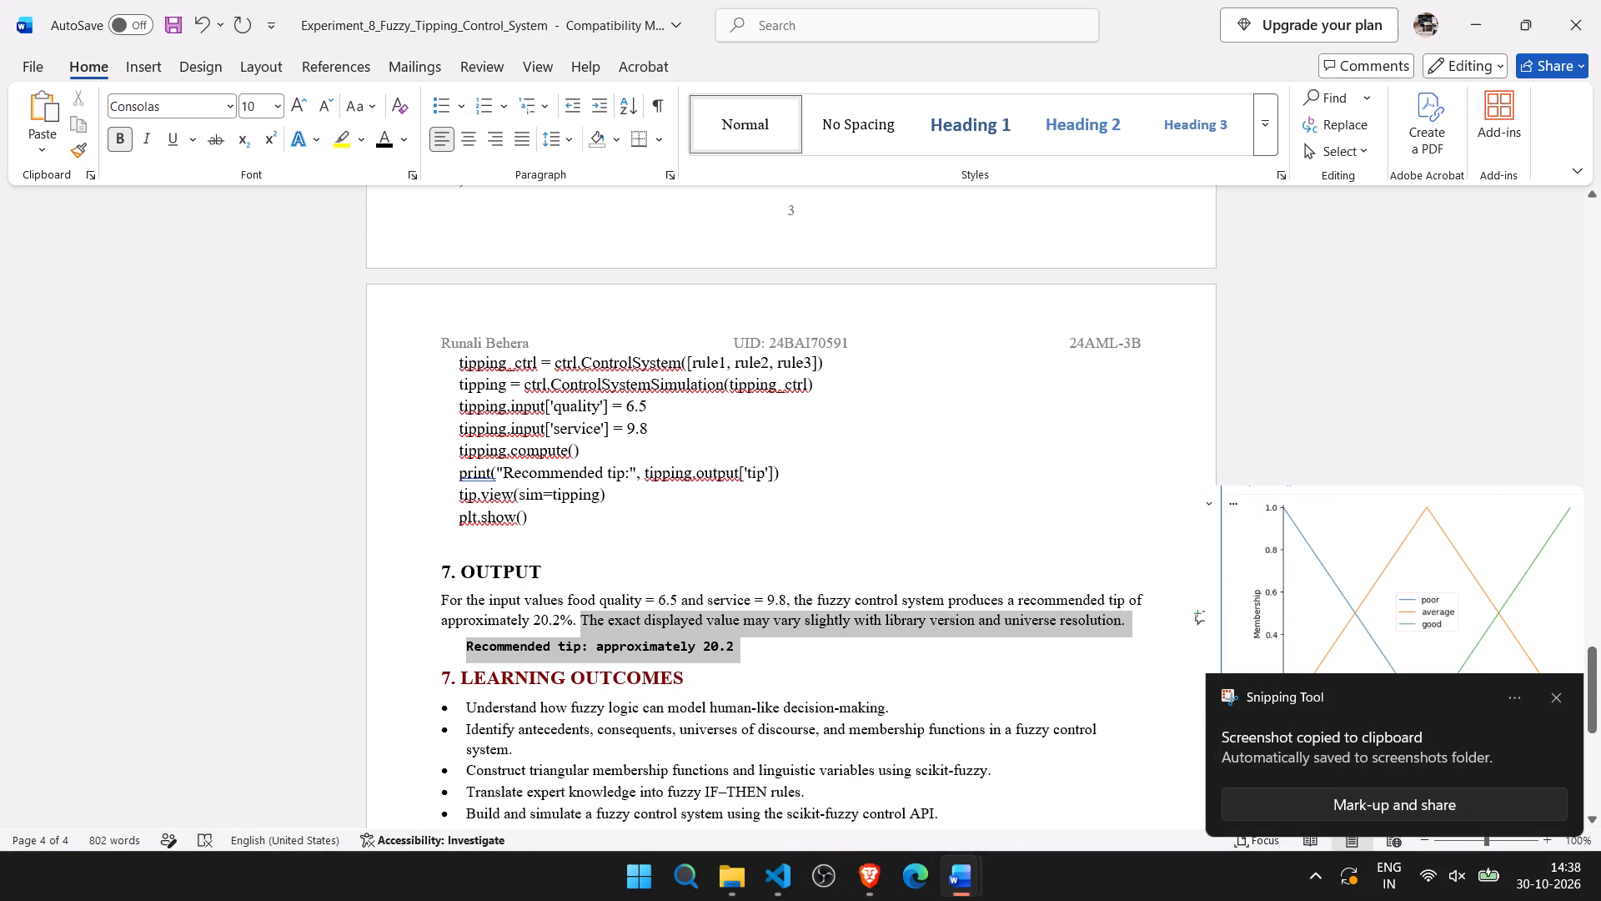
pyautogui.moveTo(560, 621); pyautogui.dragTo(442, 600)
pyautogui.hotkey('ctrl', 'v')
pyautogui.click(568, 626)
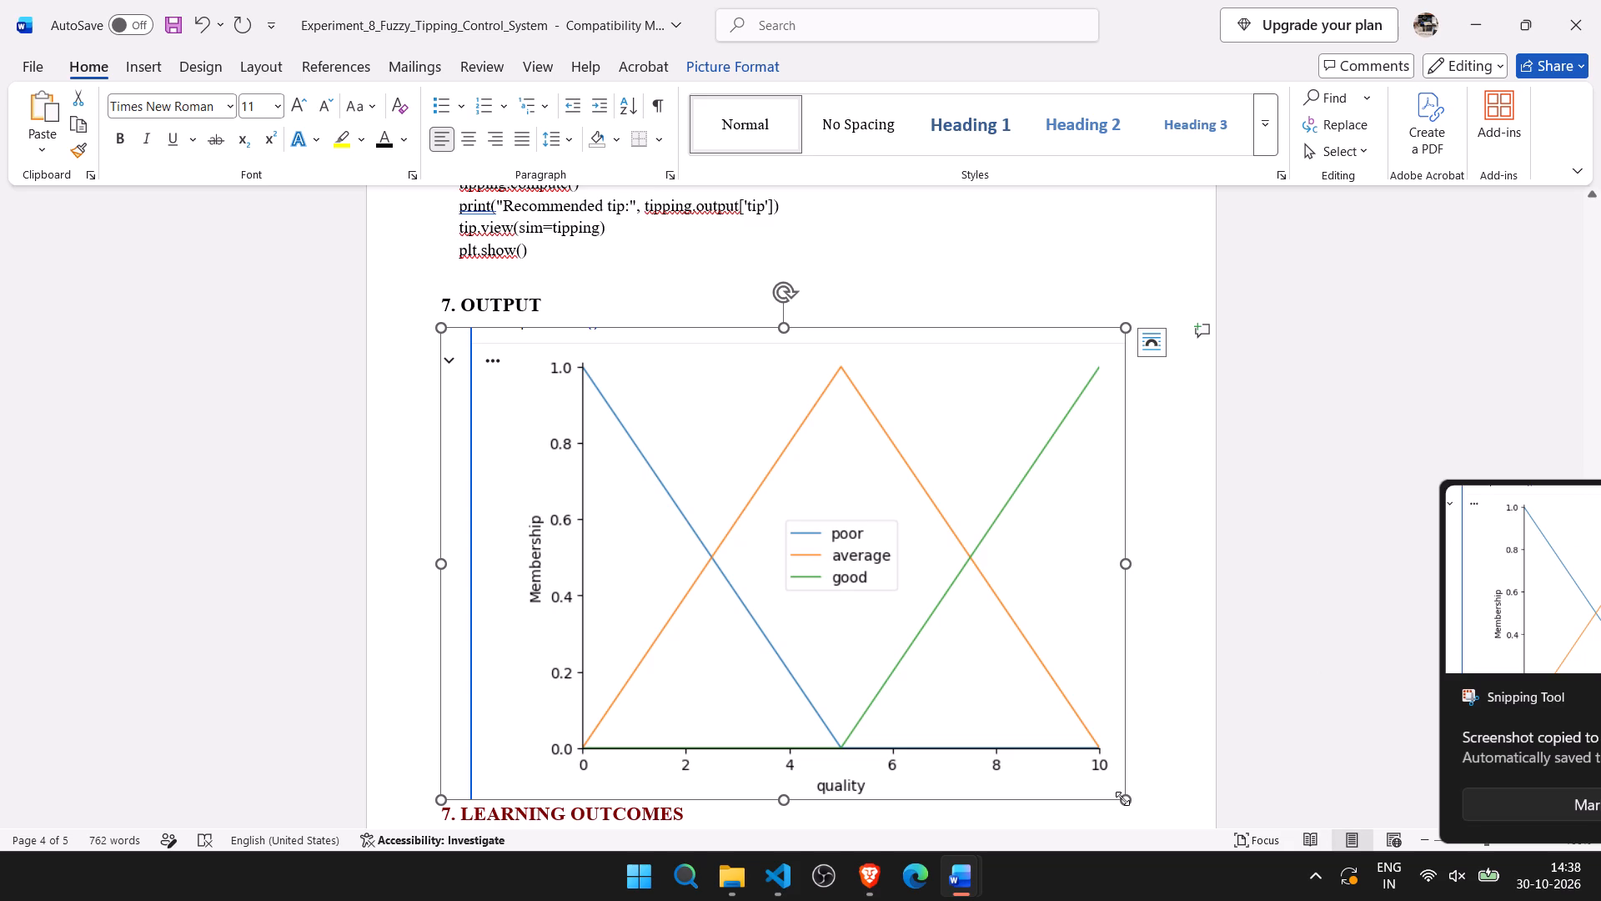
# Shrink the quality membership graph under "7. OUTPUT" proportionally to about two-thirds of its size.
pyautogui.moveTo(1122, 798); pyautogui.dragTo(899, 601)
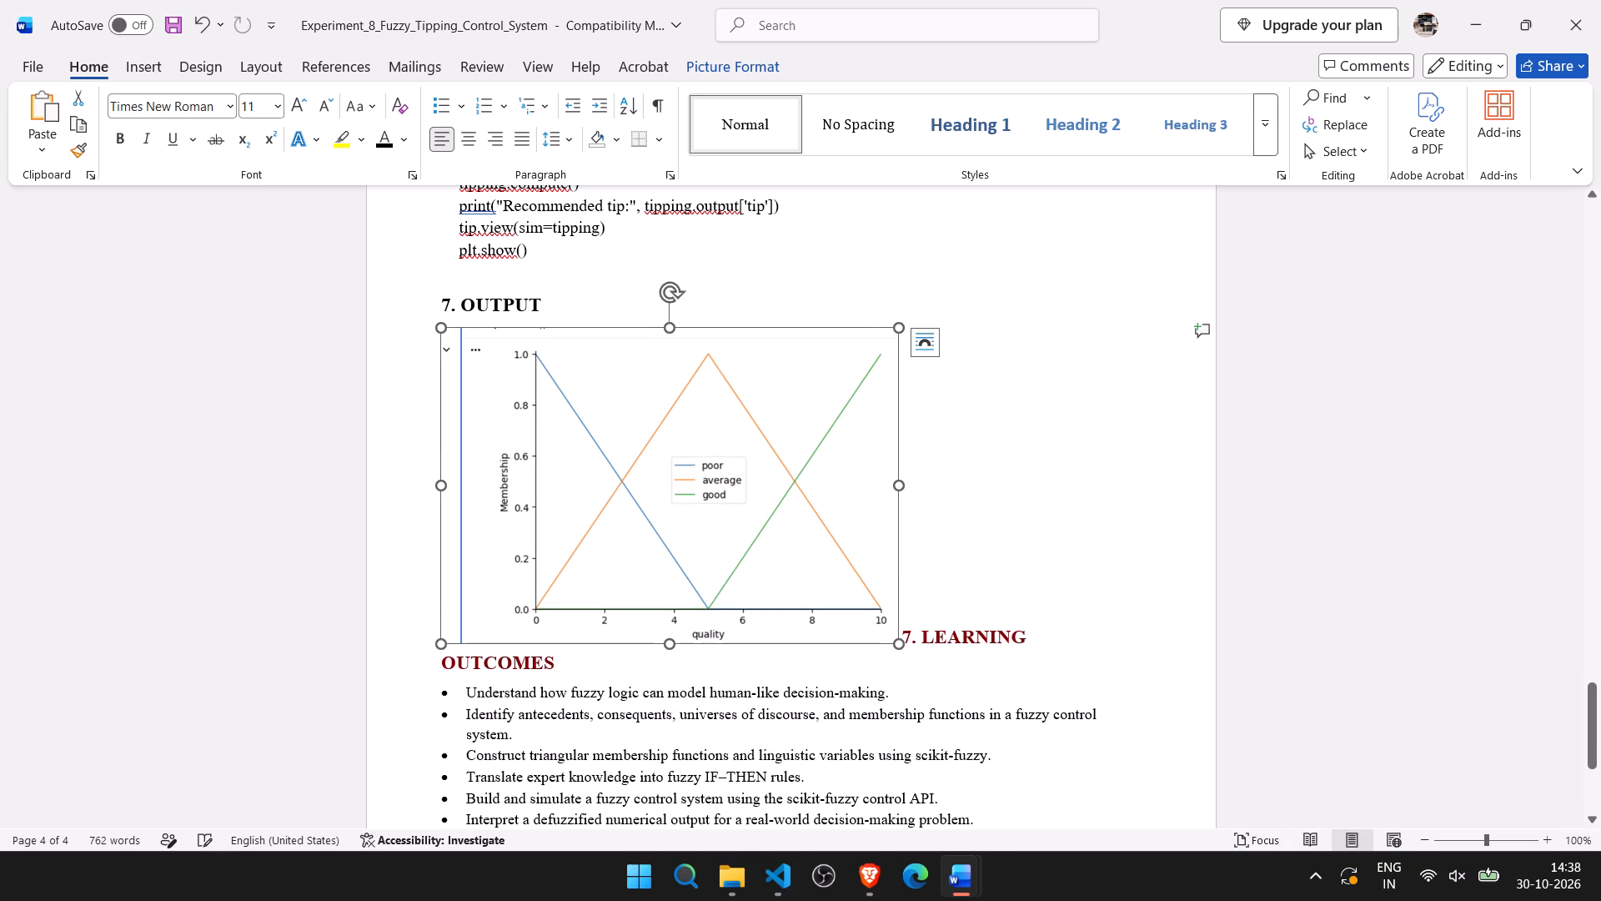
# Move the "7. LEARNING OUTCOMES" heading below the quality graph and leave an empty line between them for another picture.
pyautogui.click(906, 637)
pyautogui.press('Return')
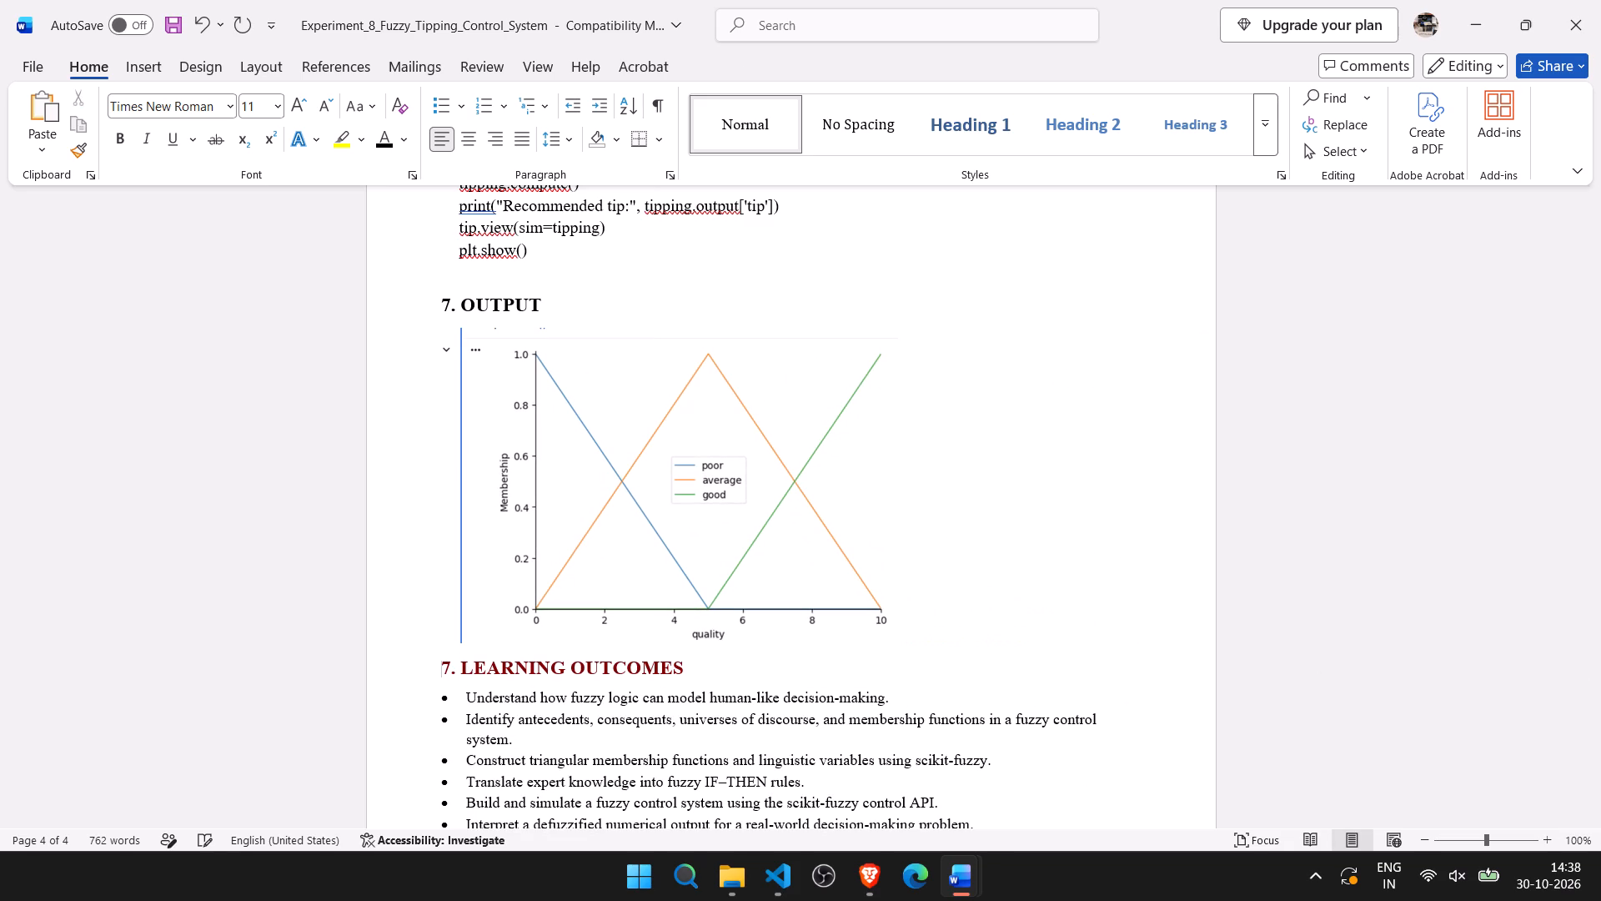
pyautogui.press('Return')
pyautogui.press('Up')
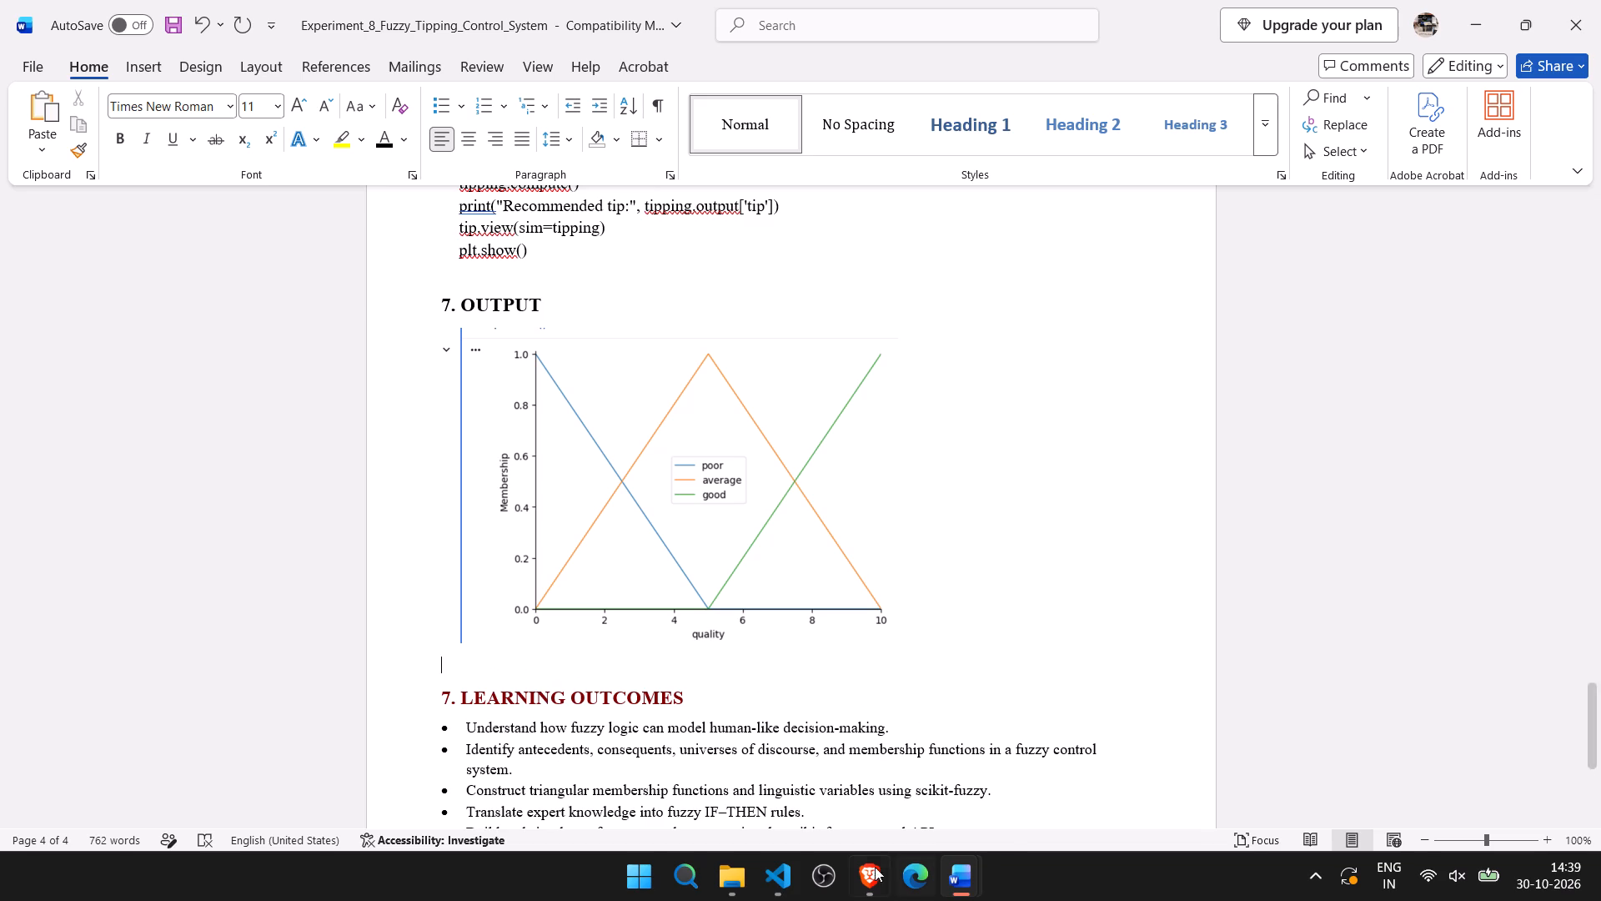
# Switch to the Soft_Computing-Exp-8 Colab notebook in the browser and capture a screenshot of the service membership graph.
pyautogui.click(869, 788)
pyautogui.scroll(-1, 813, 697)
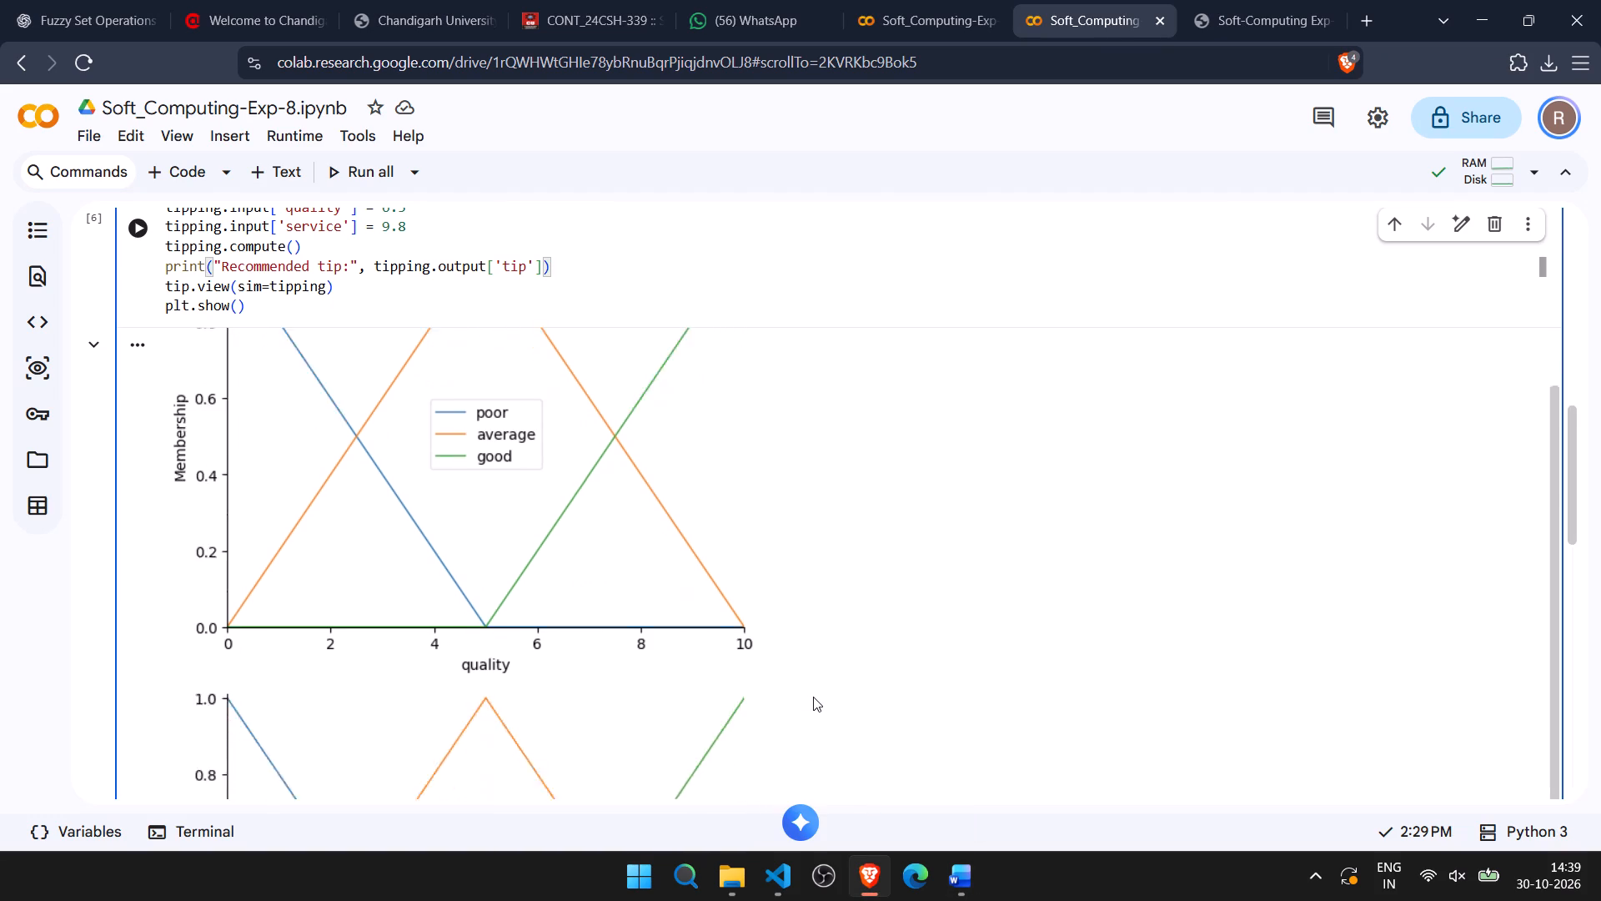
pyautogui.scroll(-3, 813, 697)
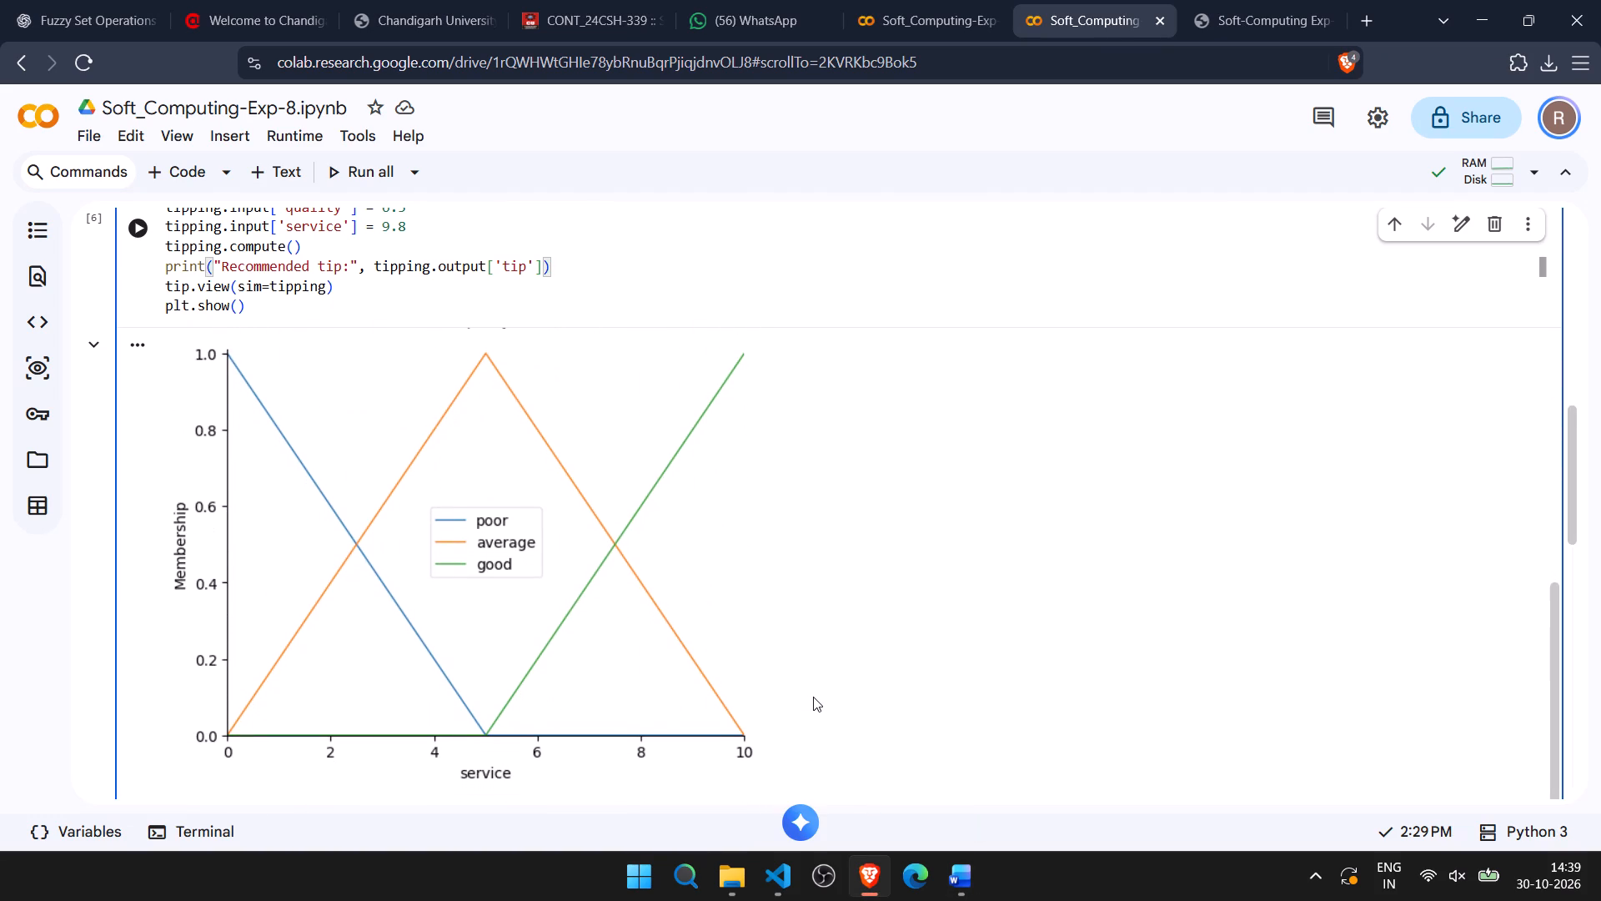
pyautogui.scroll(-2, 813, 697)
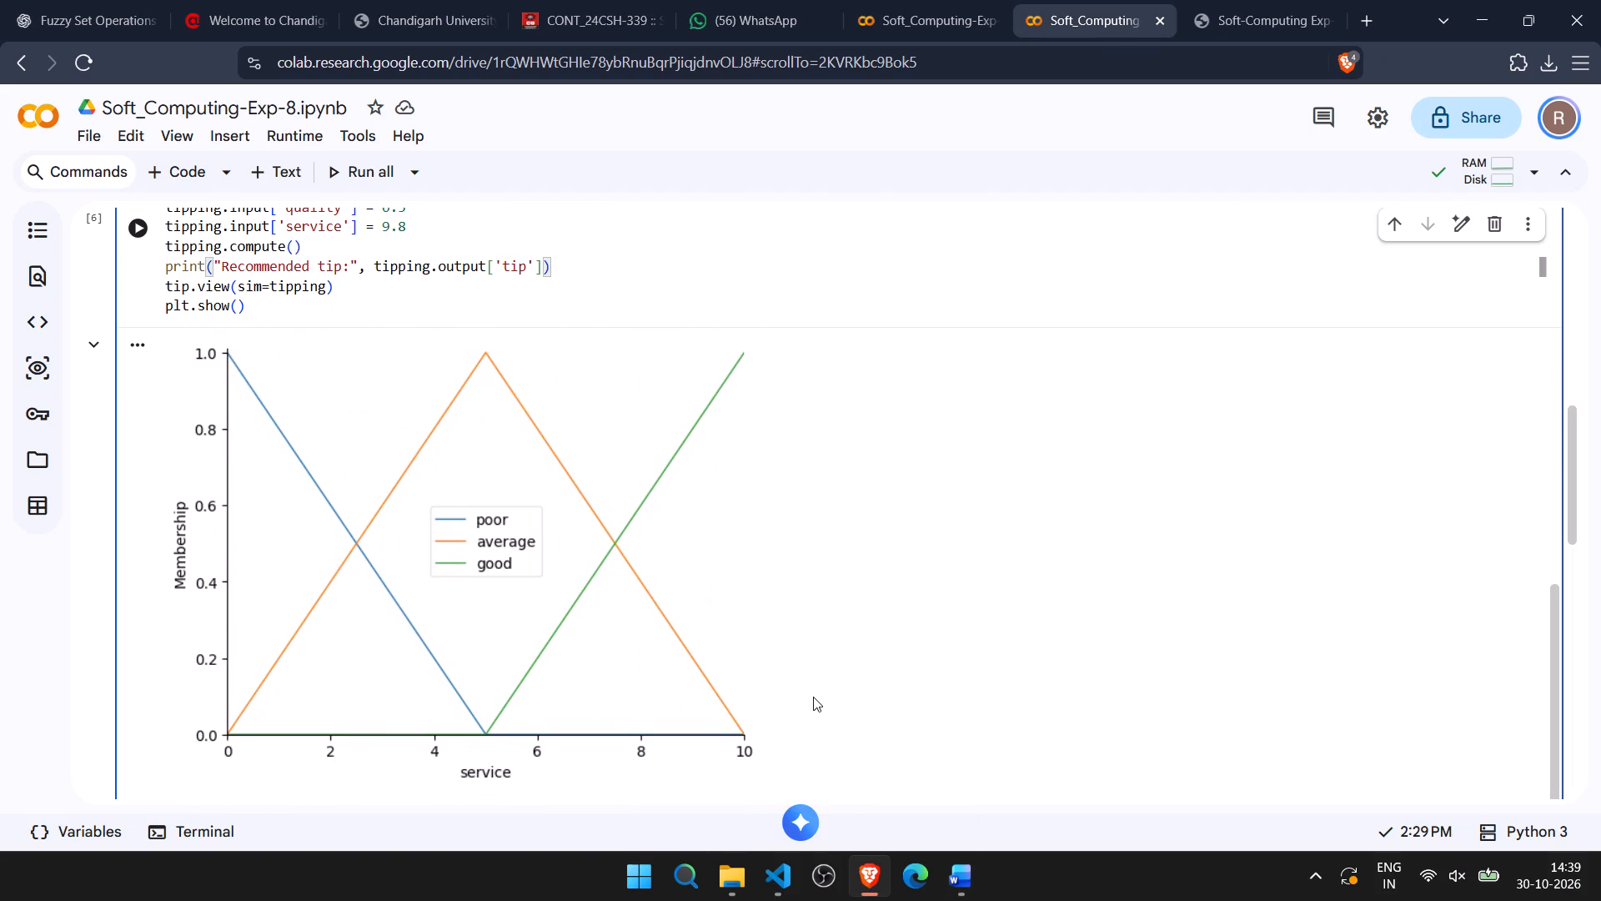
pyautogui.press('Print')
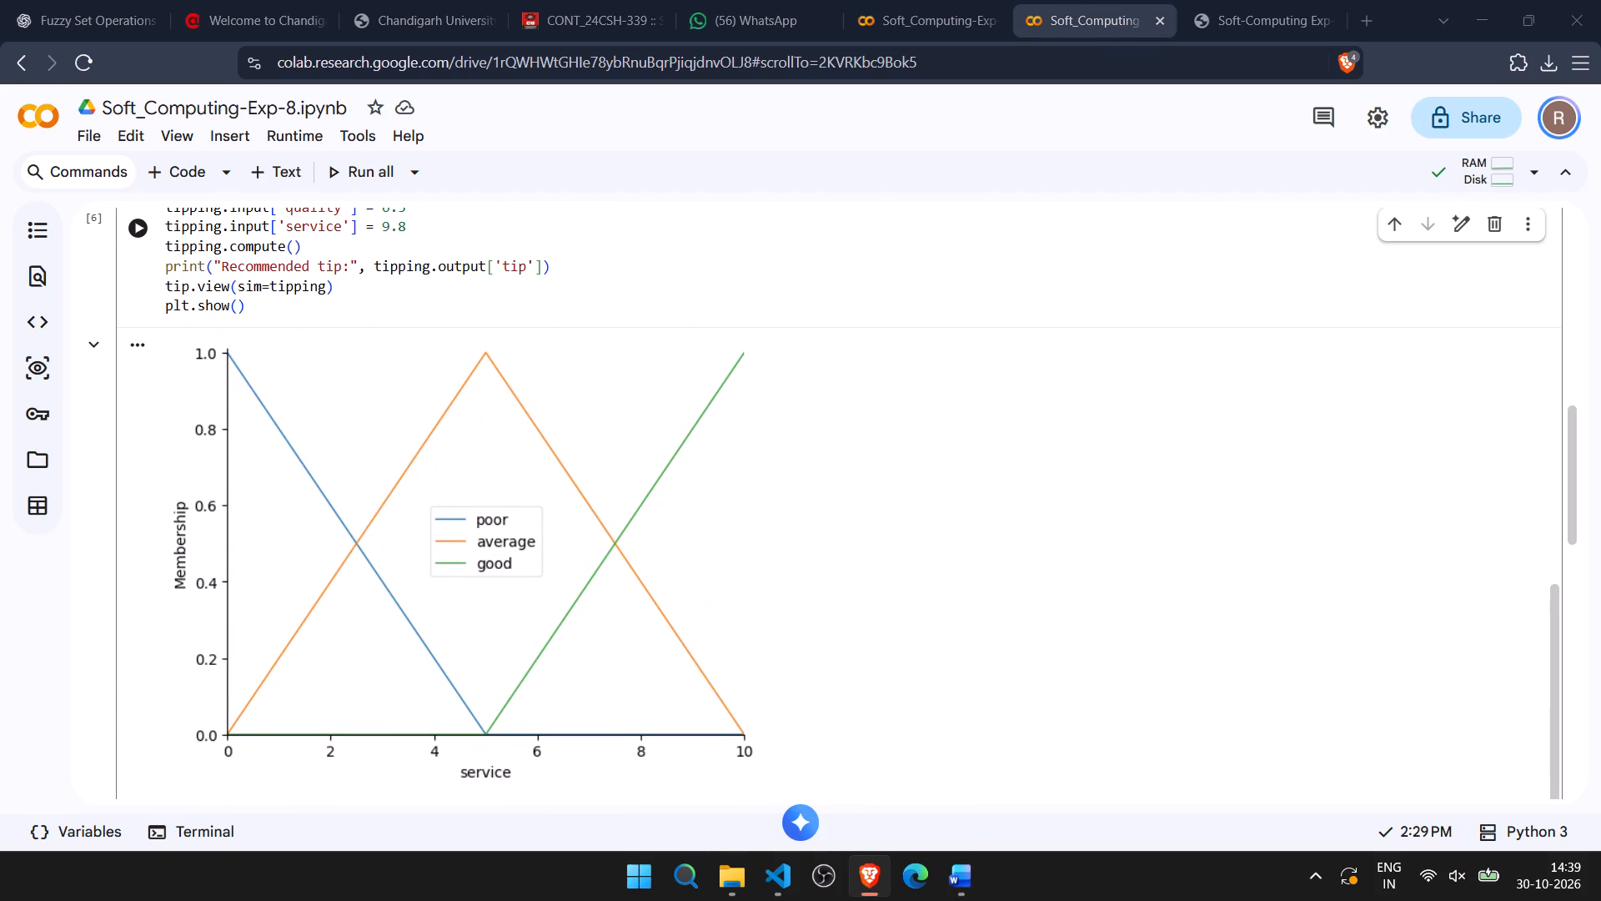
pyautogui.moveTo(85, 325); pyautogui.dragTo(794, 788)
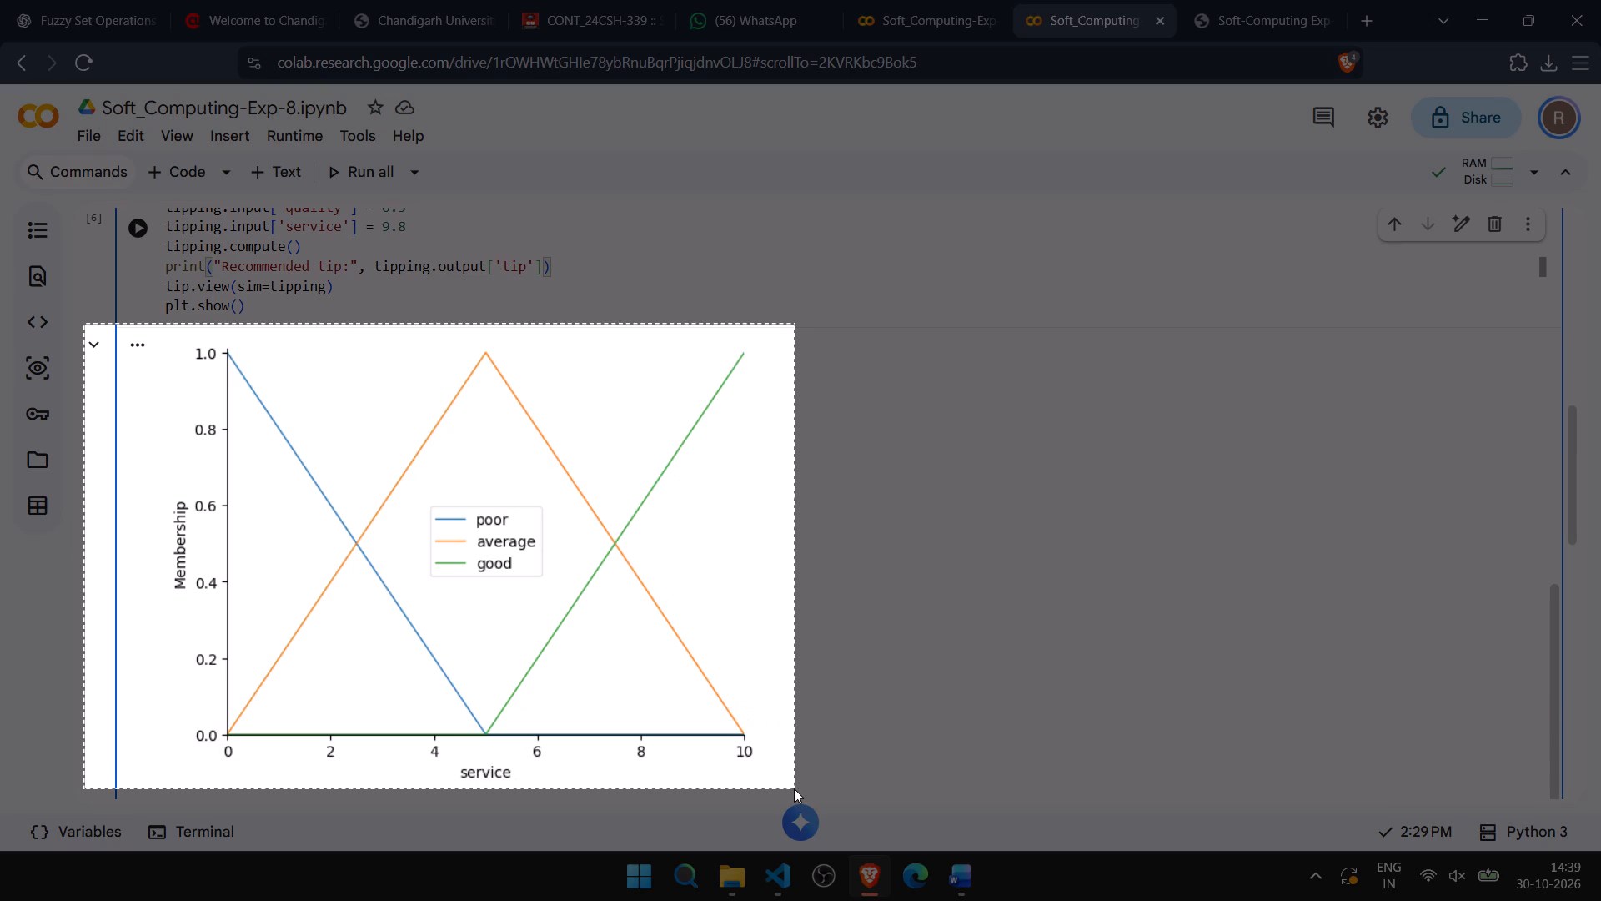
pyautogui.moveTo(794, 788); pyautogui.dragTo(779, 783)
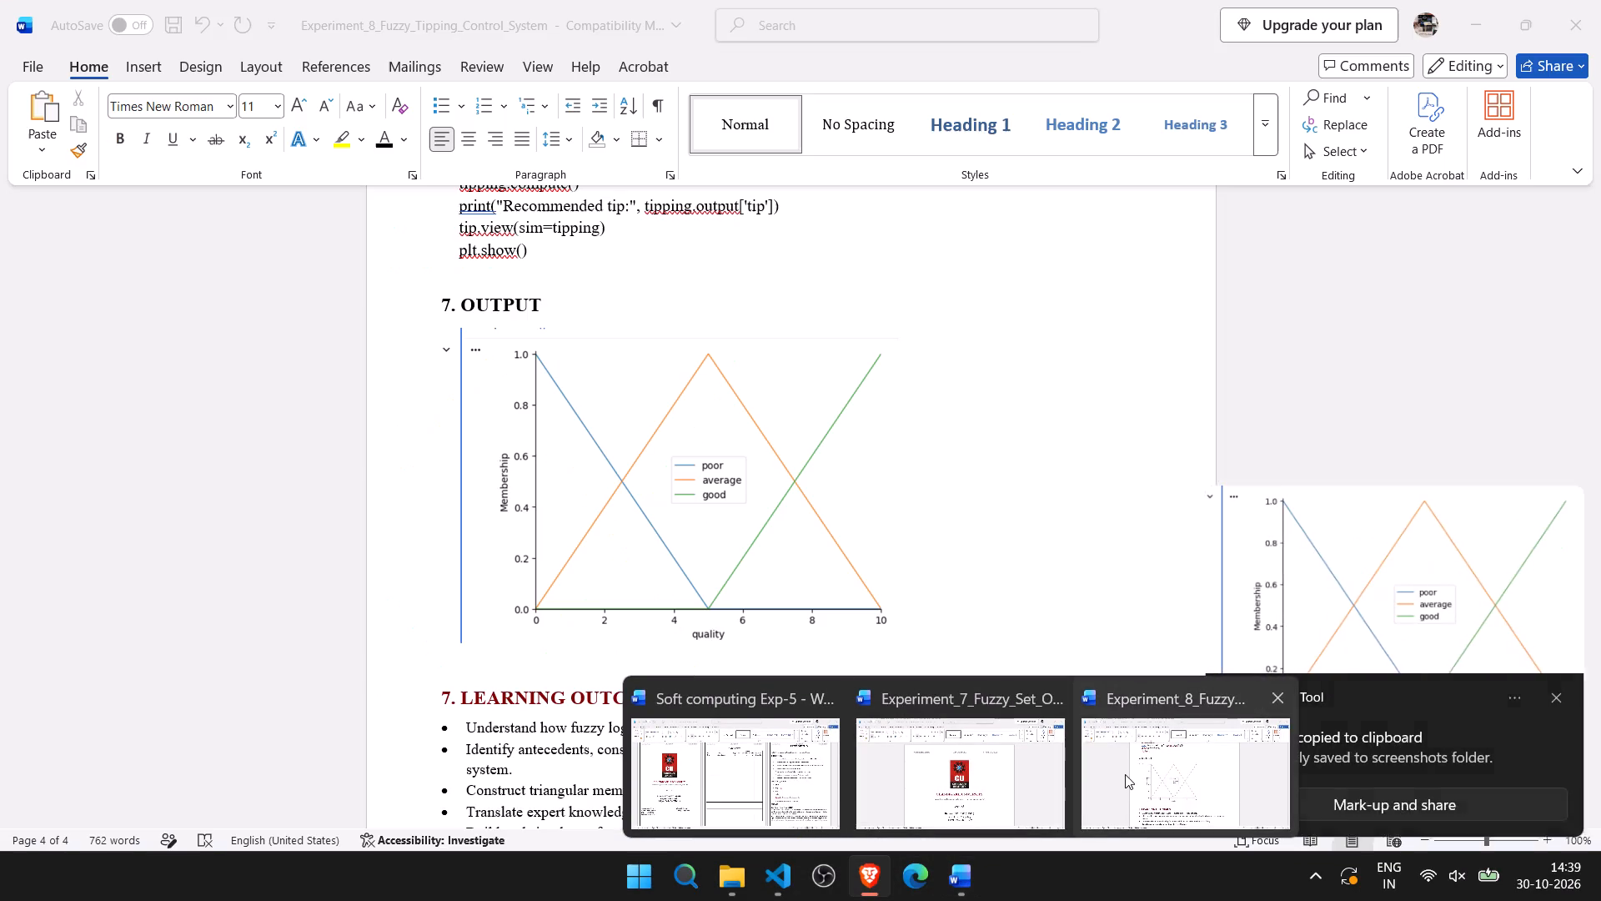
# Back in the Experiment 8 Word report, paste the service graph below the quality graph and shrink it to about 70% size.
pyautogui.click(1125, 774)
pyautogui.hotkey('ctrl', 'v')
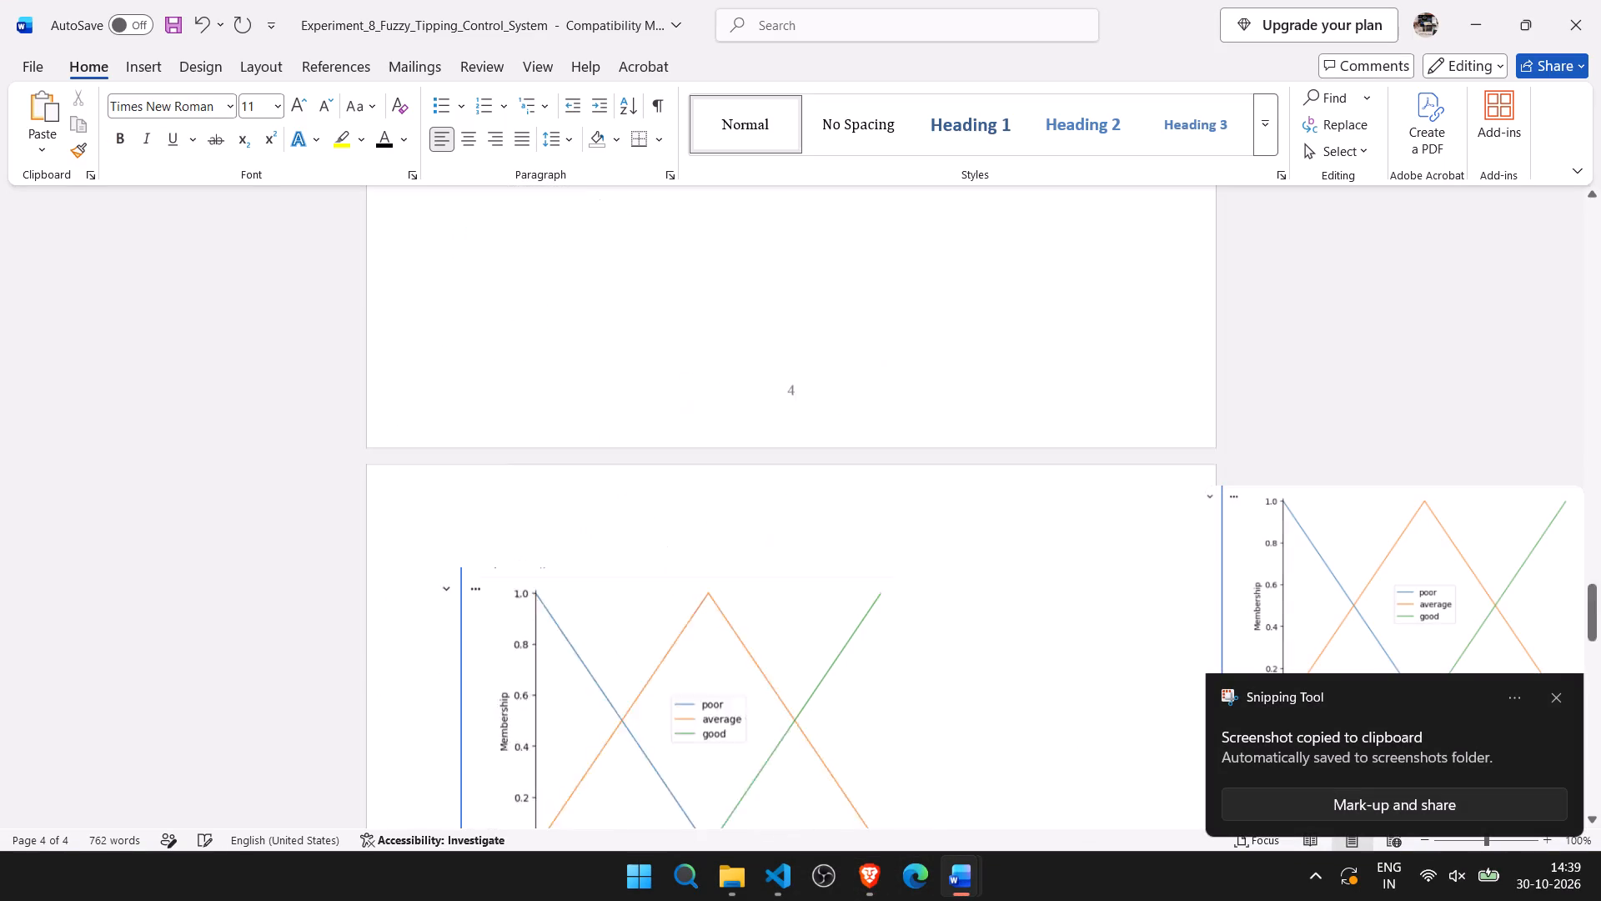
pyautogui.click(761, 614)
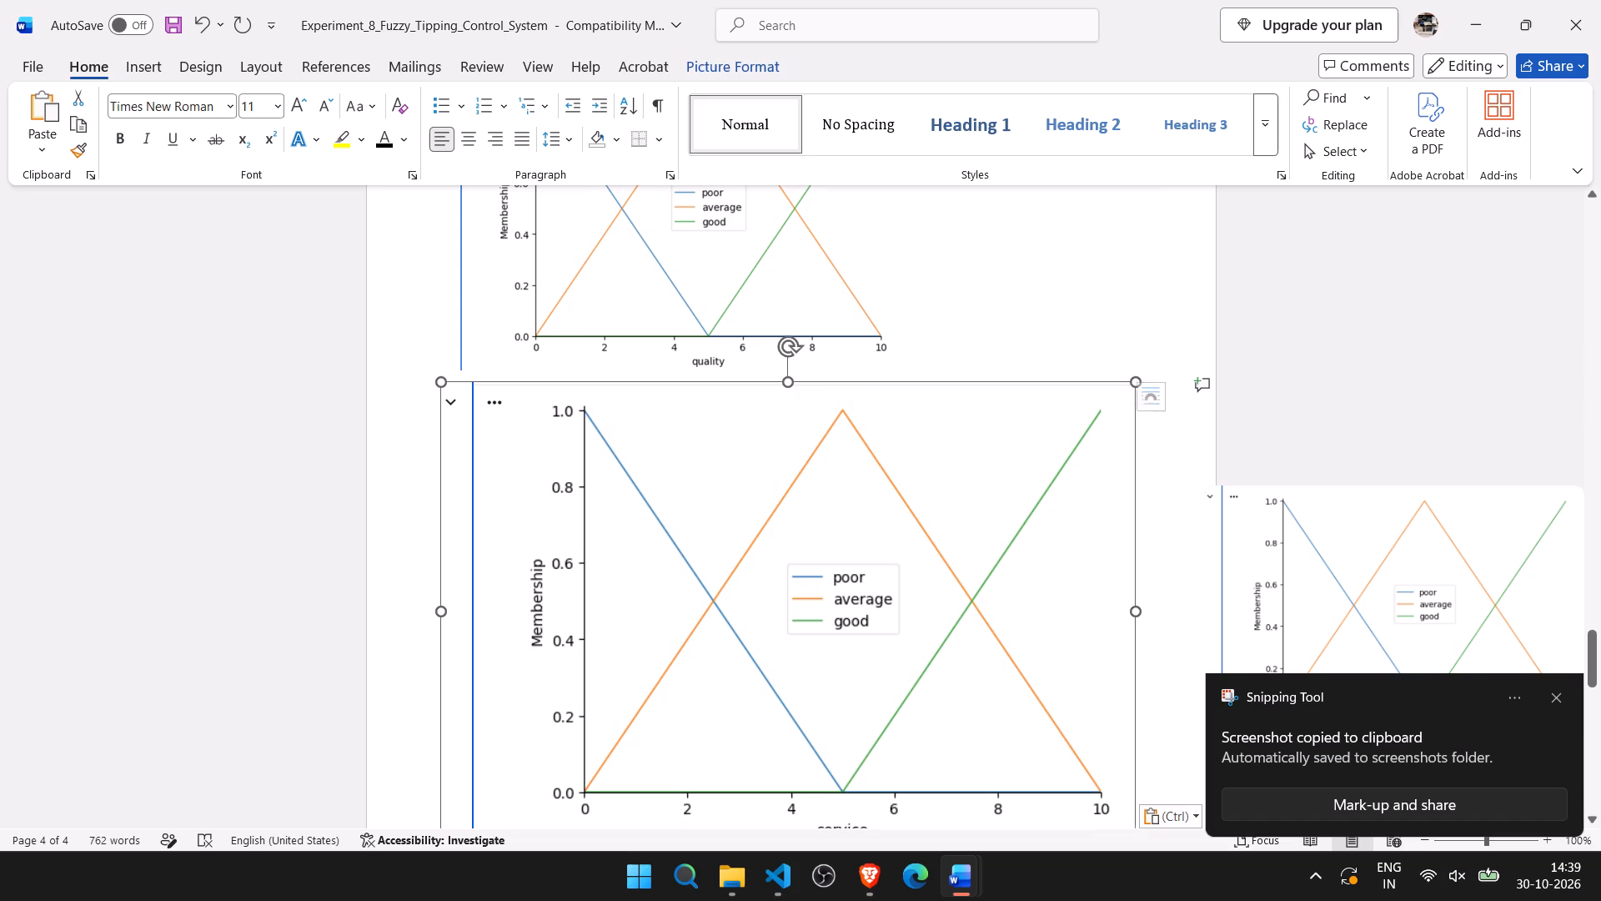
pyautogui.scroll(-1, 877, 695)
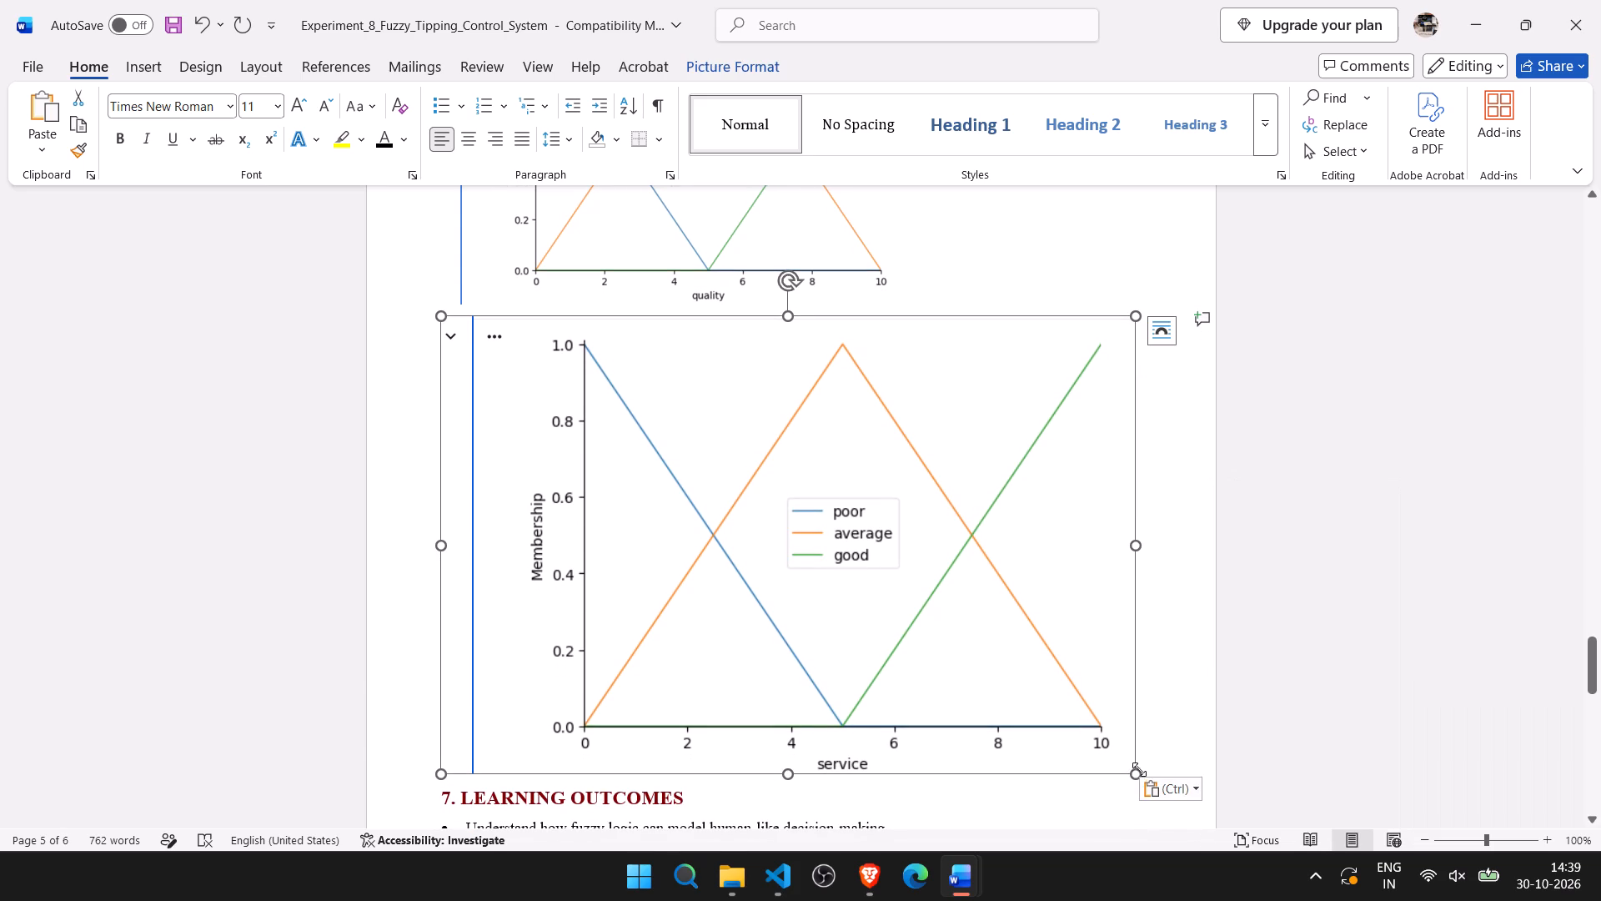
pyautogui.moveTo(1137, 772); pyautogui.dragTo(923, 618)
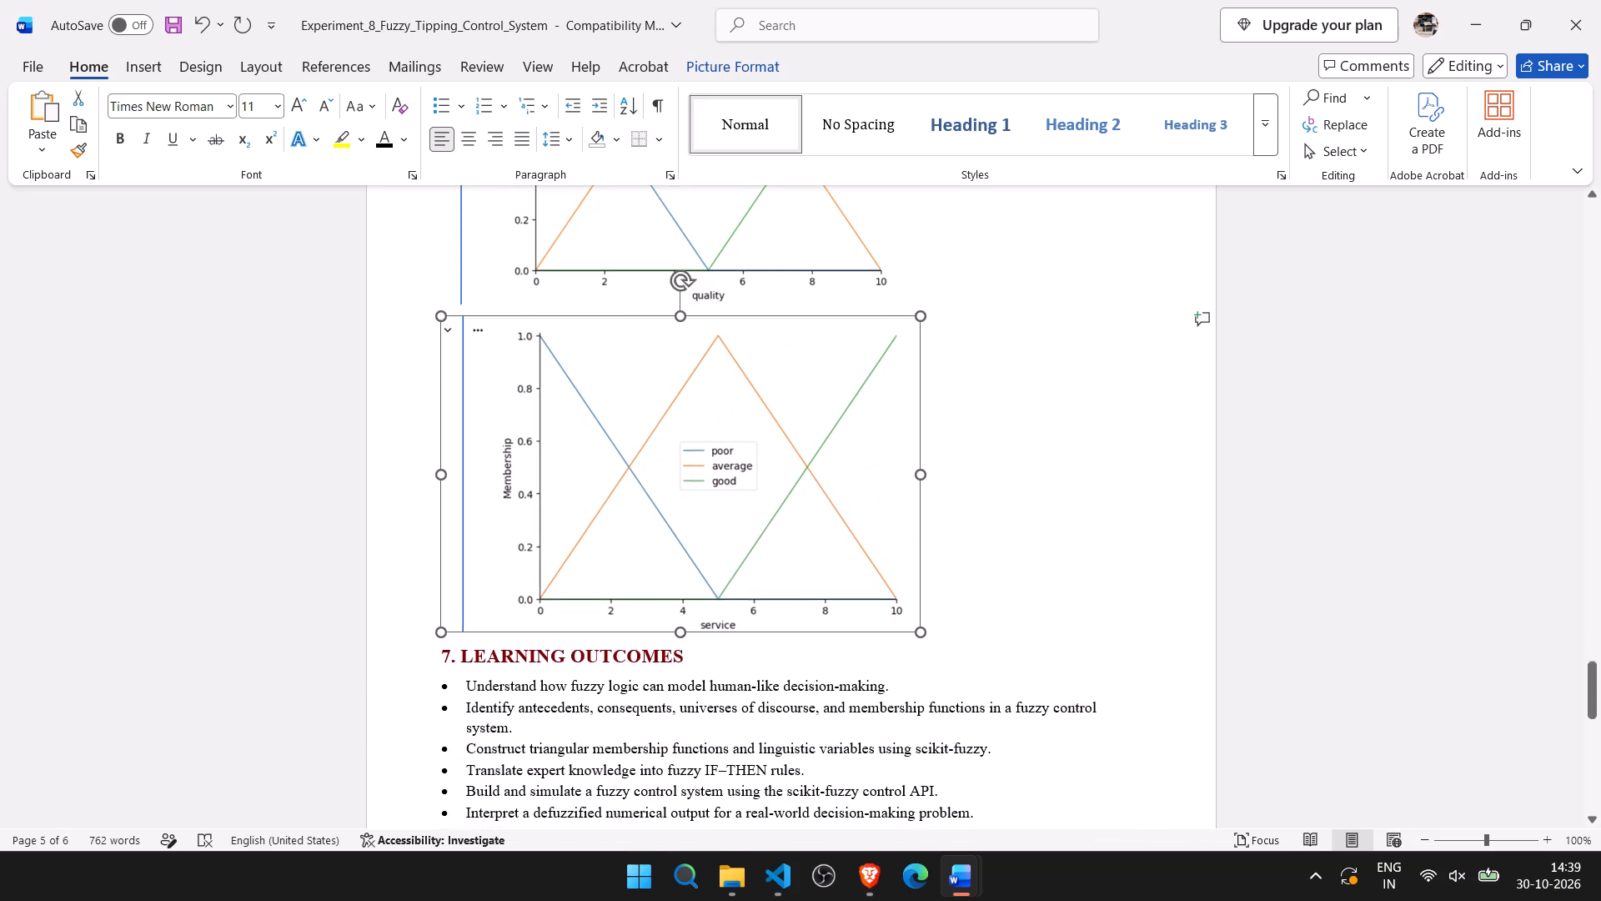
pyautogui.moveTo(923, 618); pyautogui.dragTo(926, 621)
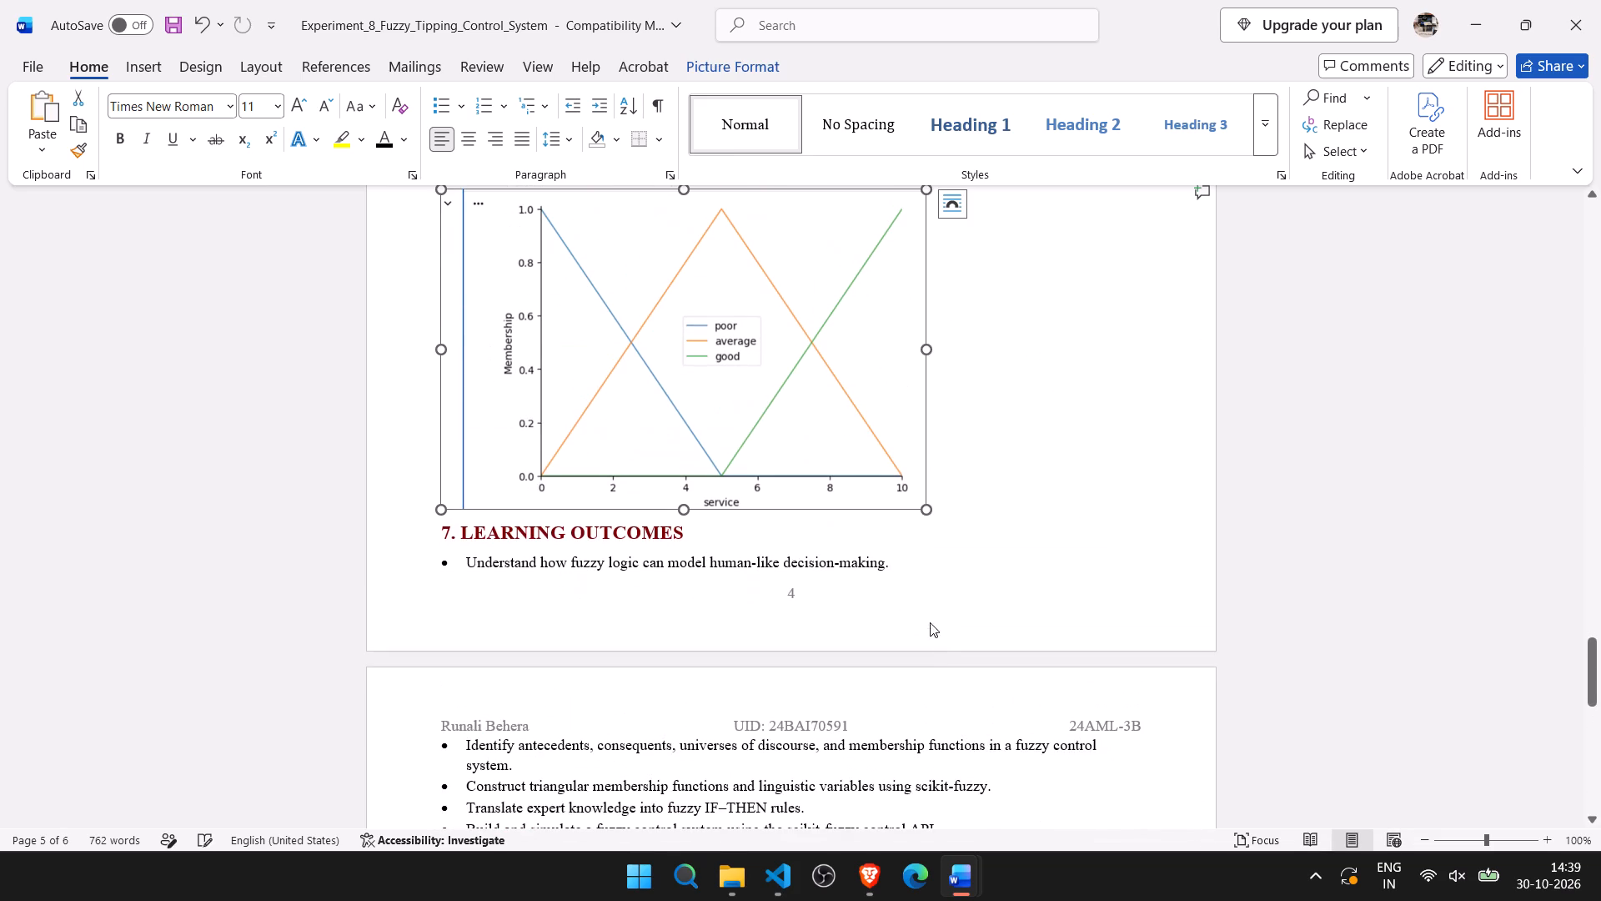
# Insert a new line after the service graph, before the "7. LEARNING OUTCOMES" heading.
pyautogui.click(945, 498)
pyautogui.press('Return')
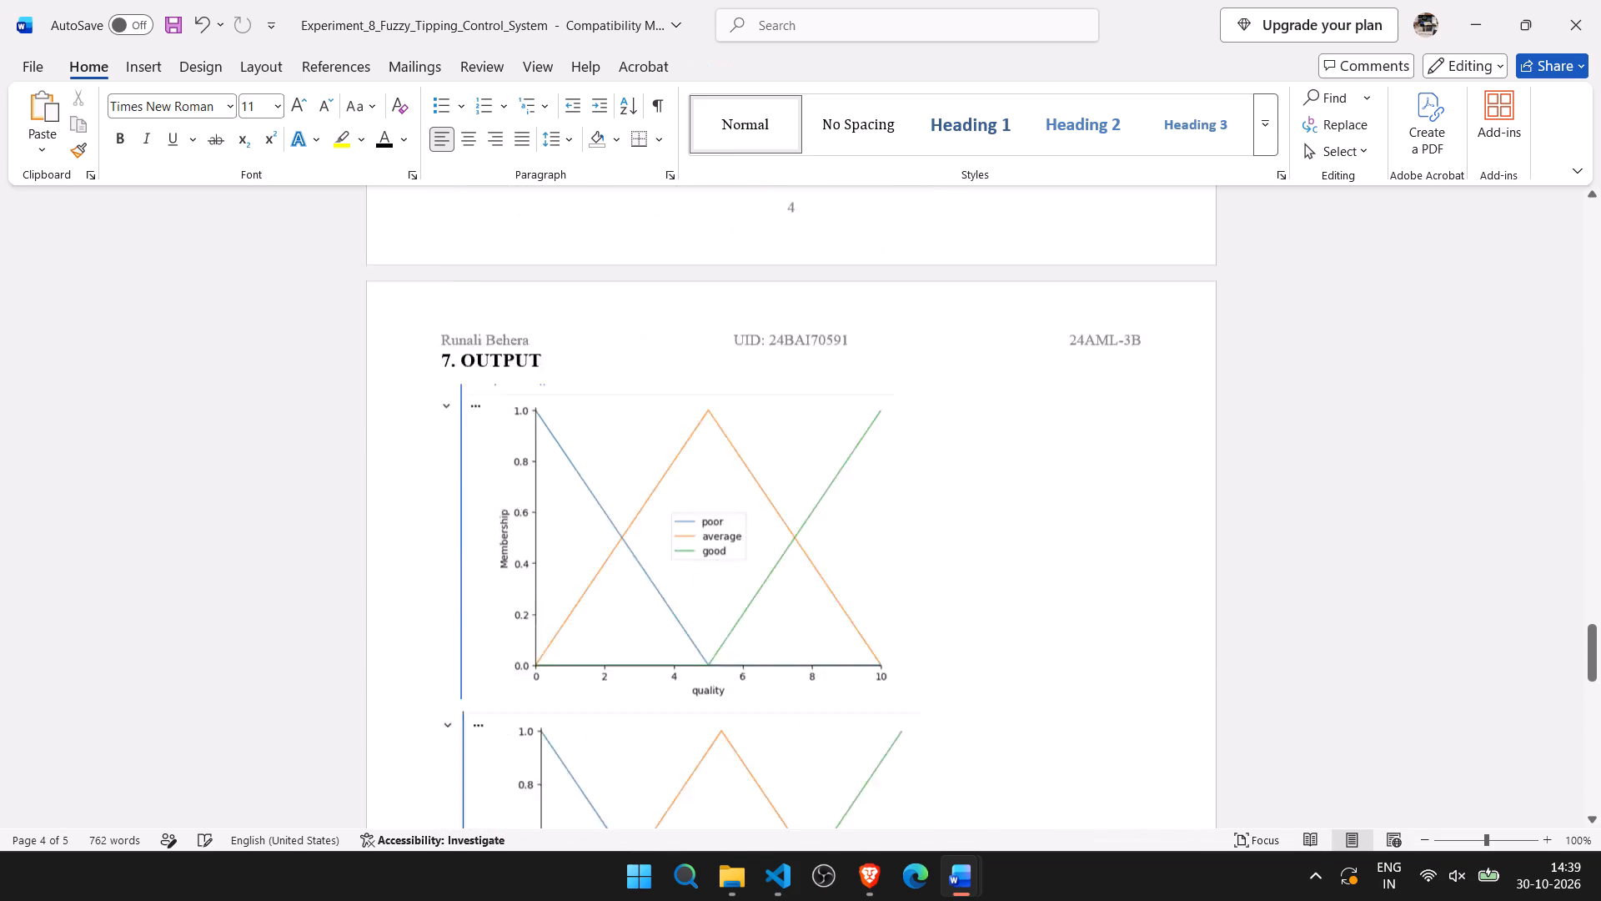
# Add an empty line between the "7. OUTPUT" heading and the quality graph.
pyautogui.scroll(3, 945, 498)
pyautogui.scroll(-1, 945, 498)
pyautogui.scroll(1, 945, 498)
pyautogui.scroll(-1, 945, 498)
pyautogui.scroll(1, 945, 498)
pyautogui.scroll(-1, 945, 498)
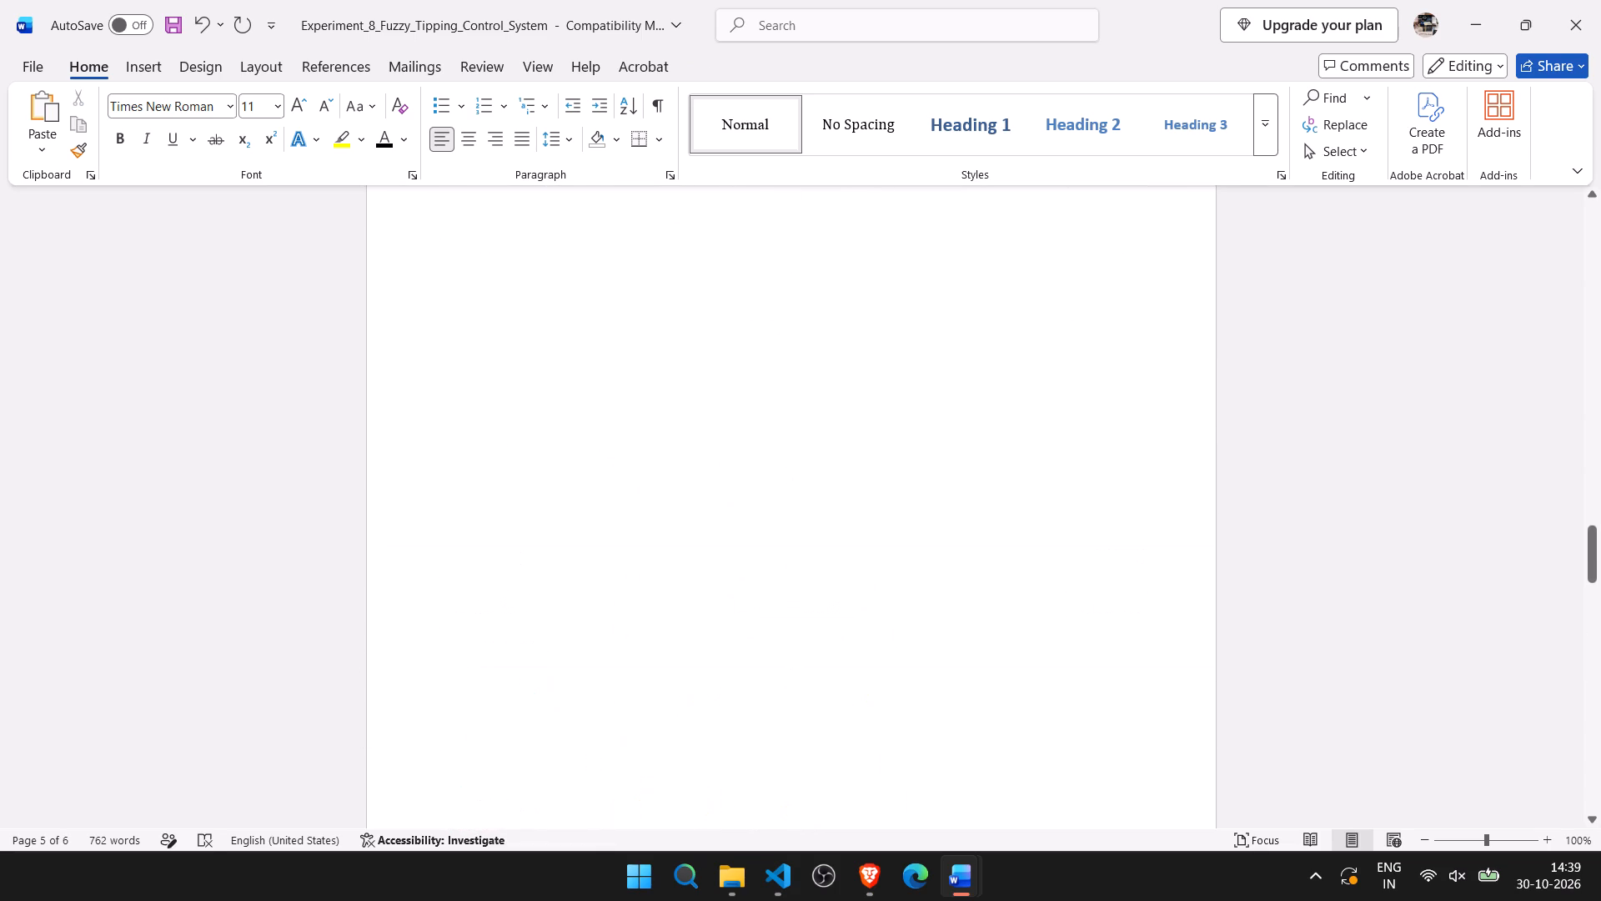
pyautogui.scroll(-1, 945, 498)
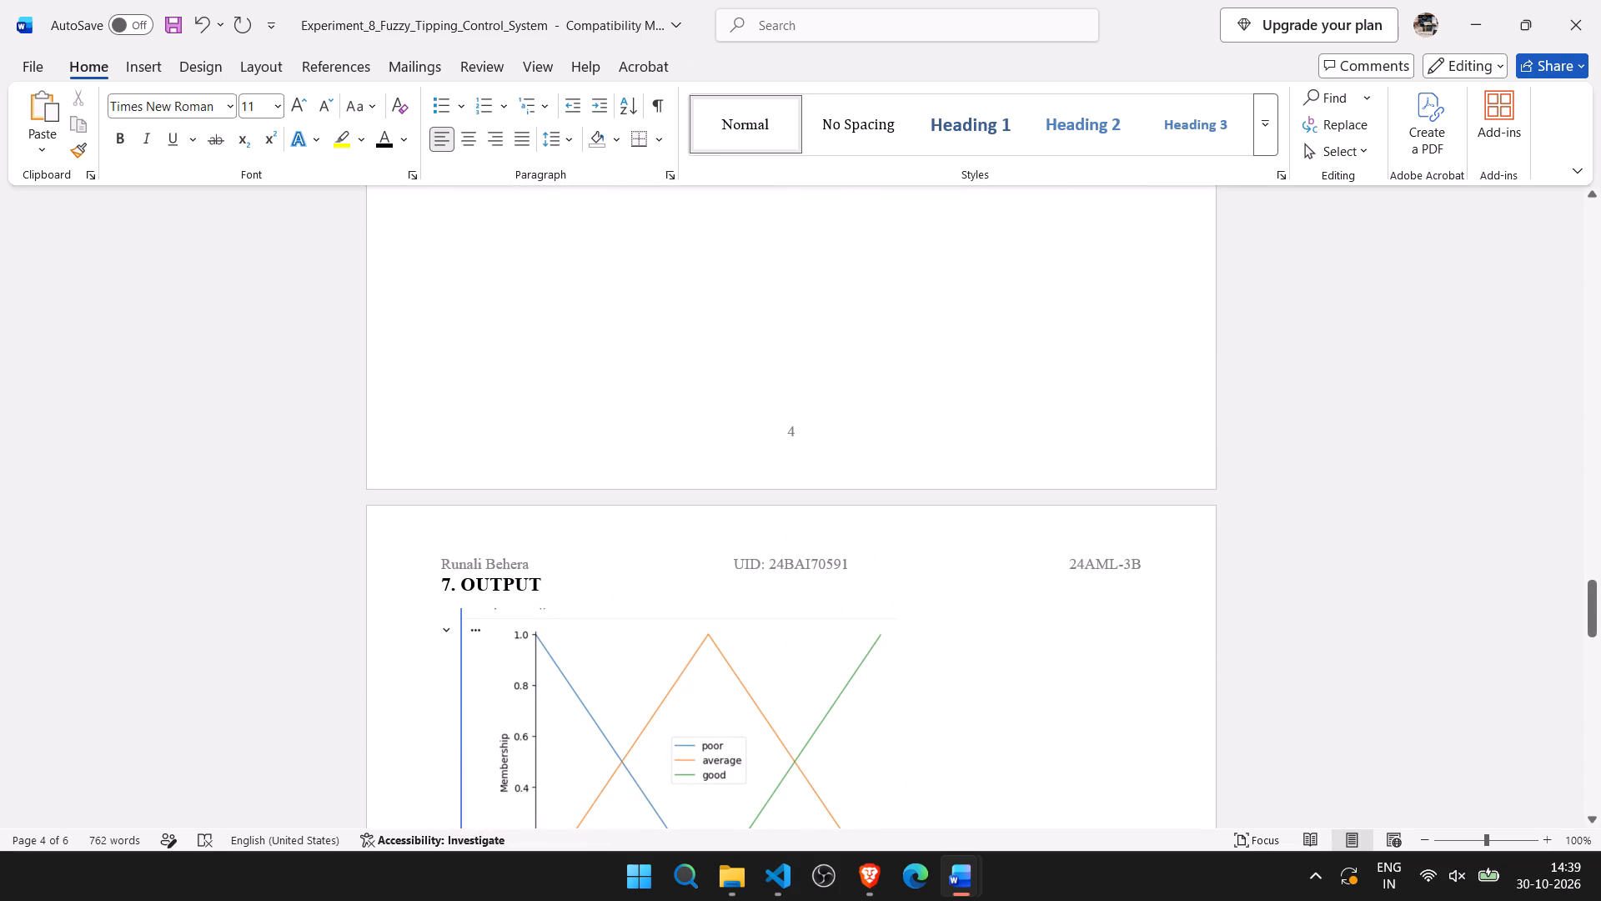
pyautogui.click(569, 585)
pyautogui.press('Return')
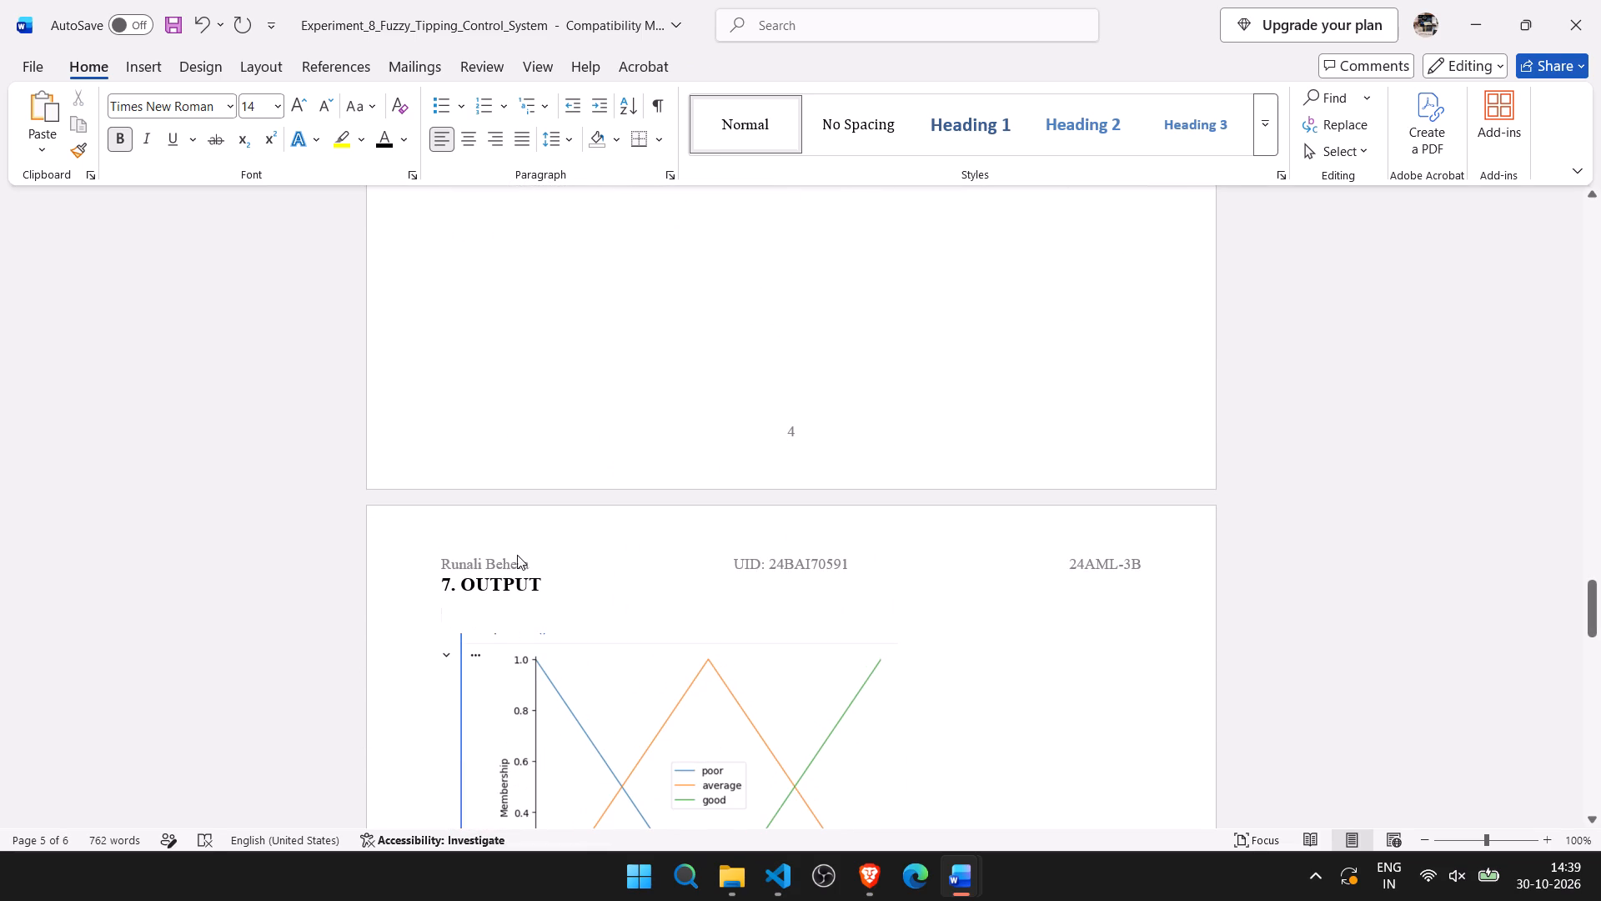
# Pull the "7. OUTPUT" heading up onto the line directly below the code's last line, plt.show().
pyautogui.click(435, 585)
pyautogui.press('BackSpace')
pyautogui.press('BackSpace')
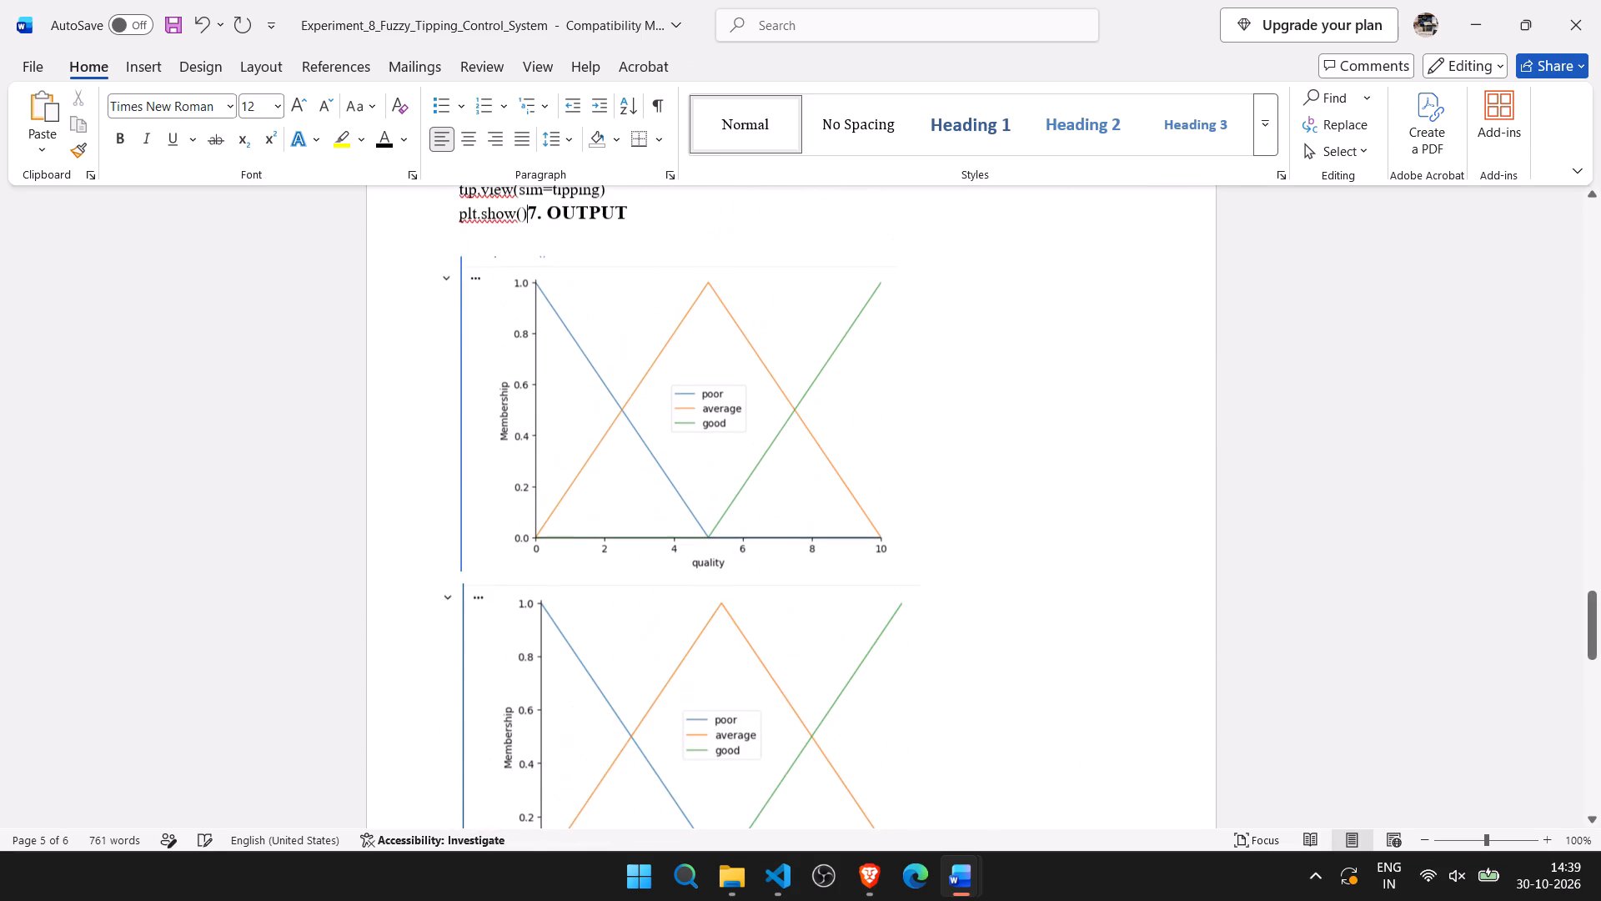
pyautogui.press('Return')
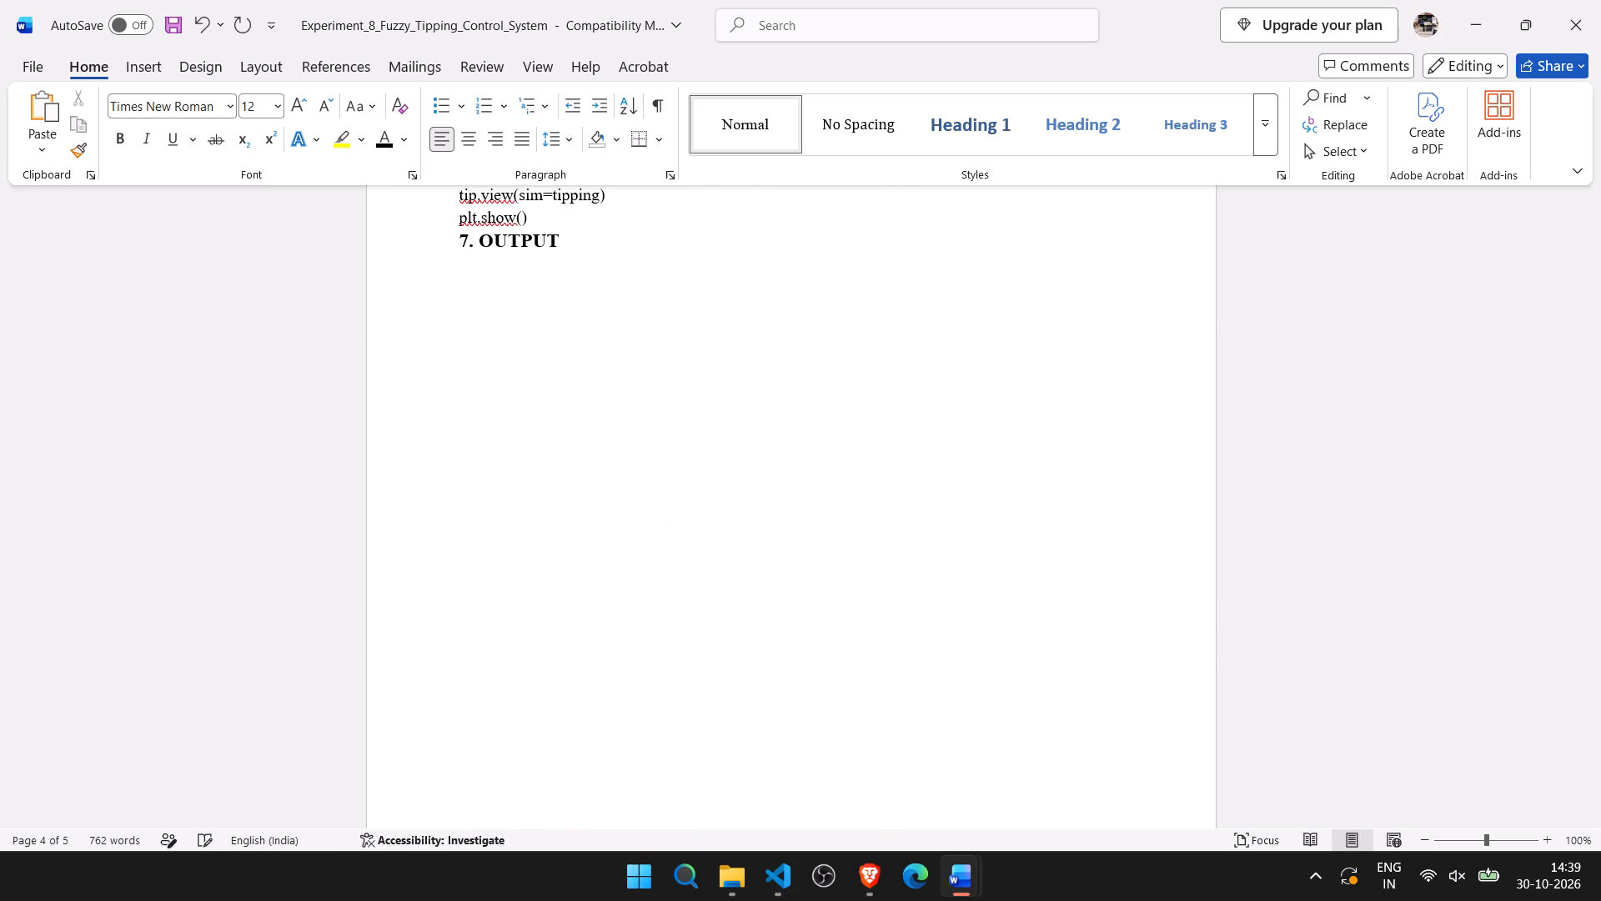
# Add an empty line between the quality graph and the service graph.
pyautogui.scroll(-2, 500, 467)
pyautogui.scroll(-1, 690, 591)
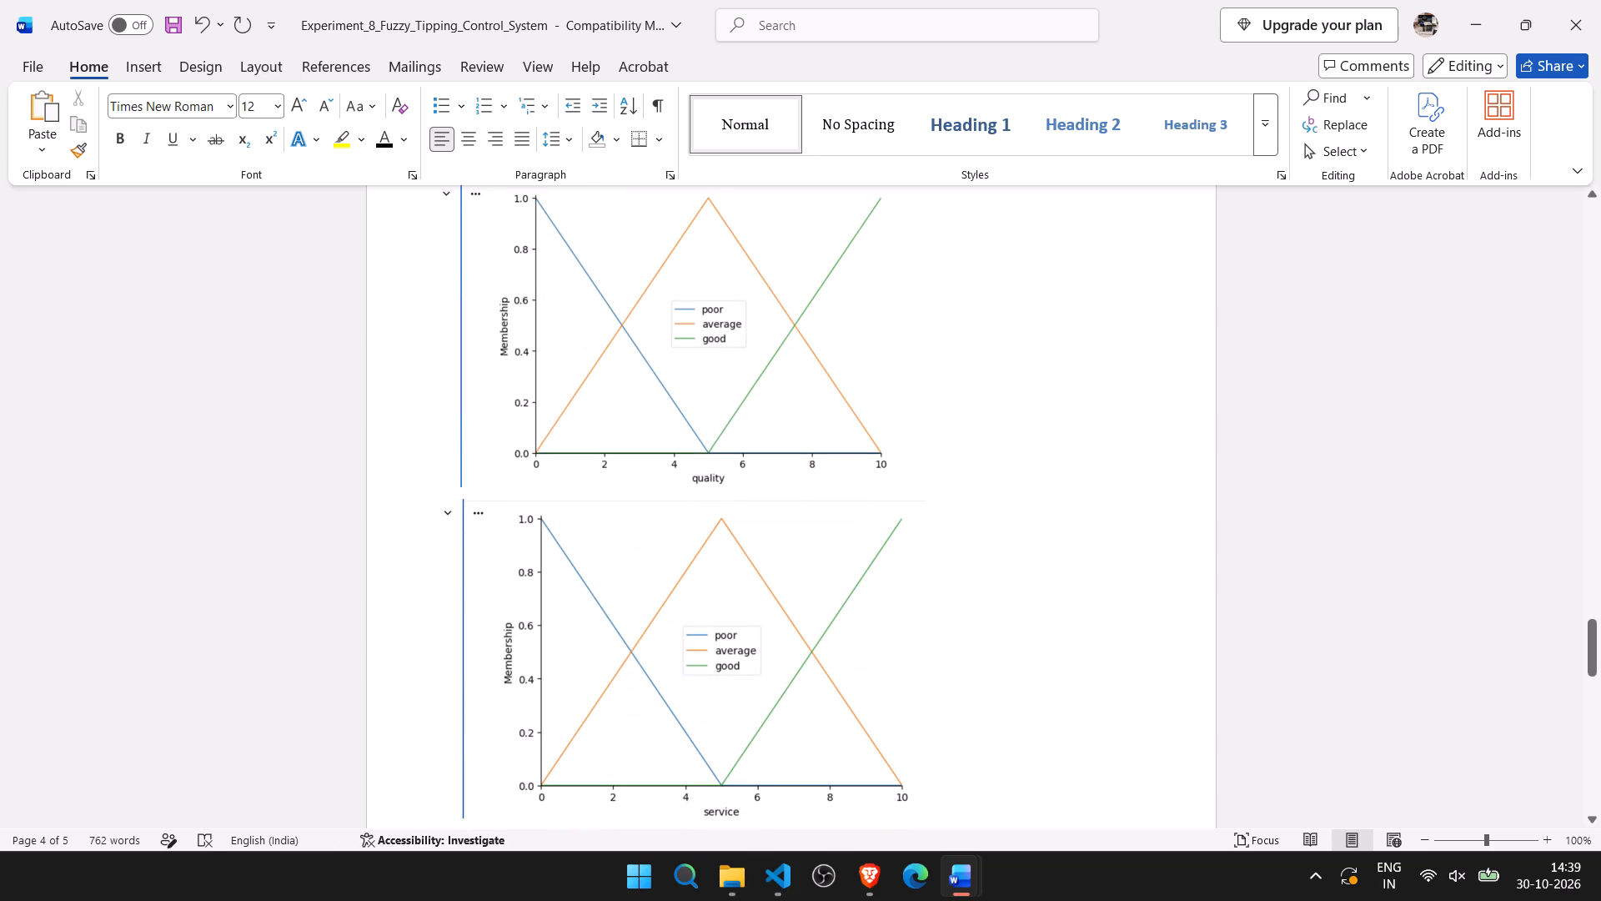
pyautogui.click(937, 476)
pyautogui.click(954, 485)
pyautogui.press('Return')
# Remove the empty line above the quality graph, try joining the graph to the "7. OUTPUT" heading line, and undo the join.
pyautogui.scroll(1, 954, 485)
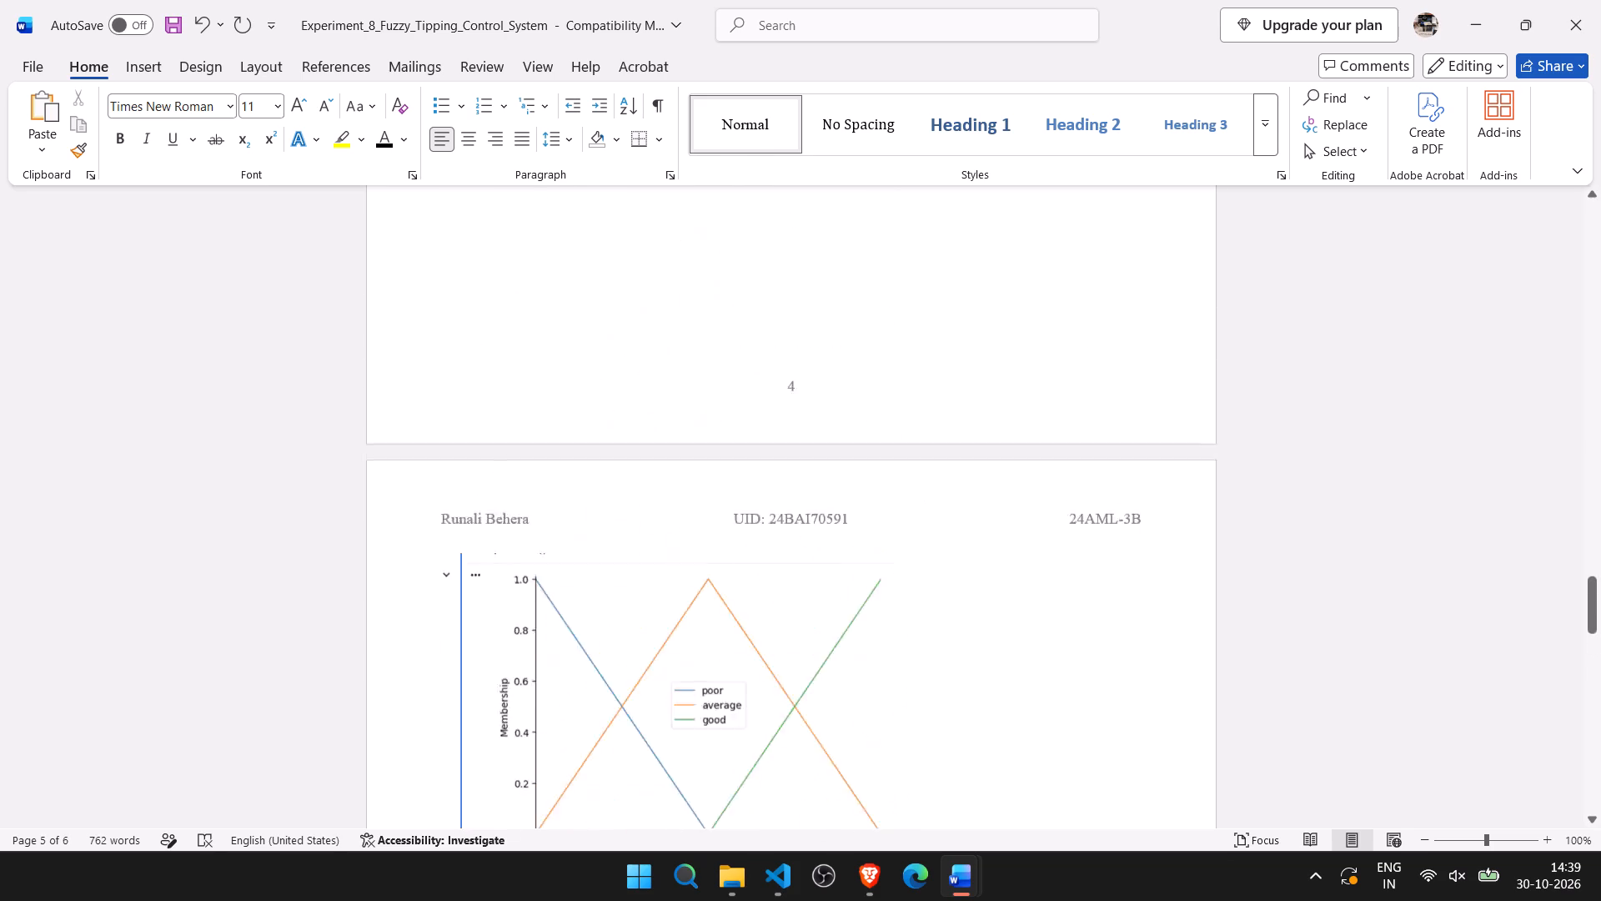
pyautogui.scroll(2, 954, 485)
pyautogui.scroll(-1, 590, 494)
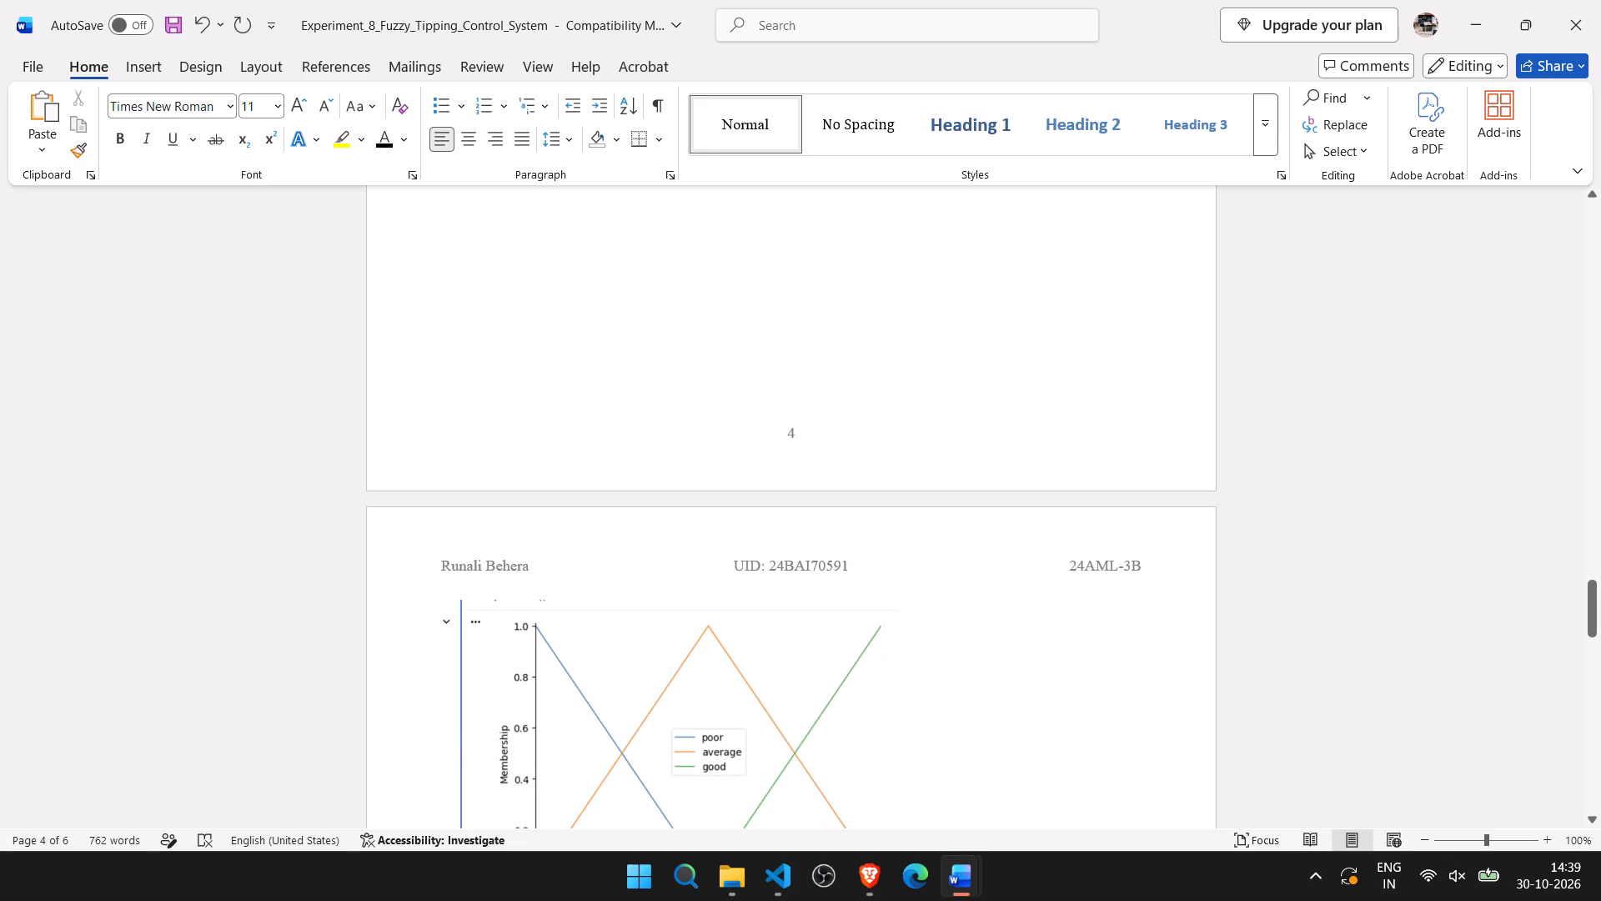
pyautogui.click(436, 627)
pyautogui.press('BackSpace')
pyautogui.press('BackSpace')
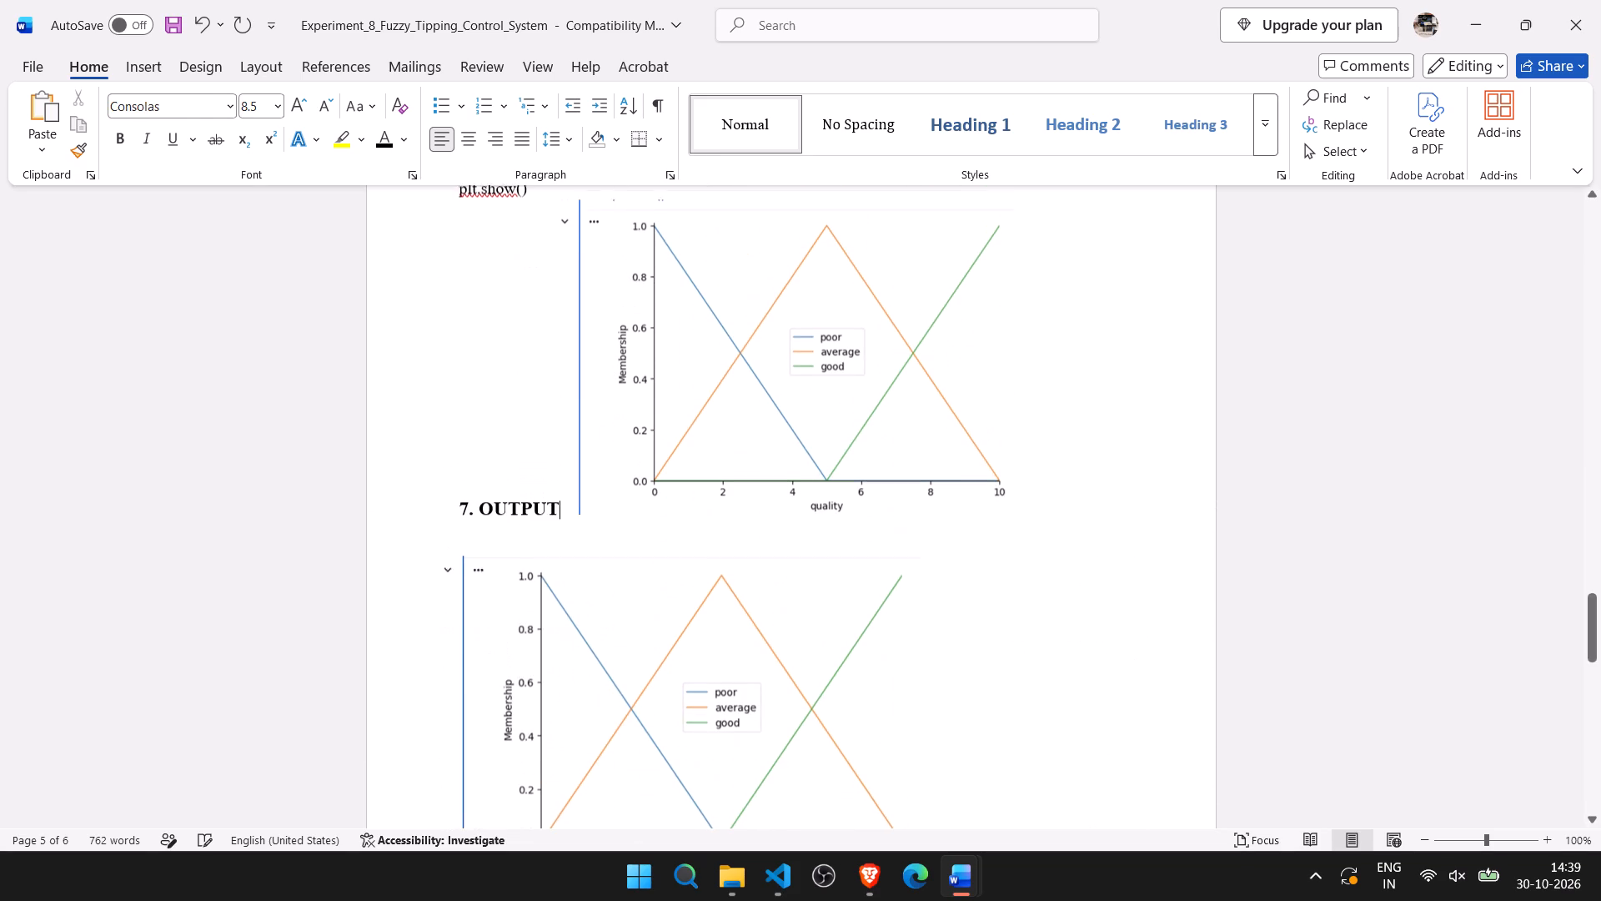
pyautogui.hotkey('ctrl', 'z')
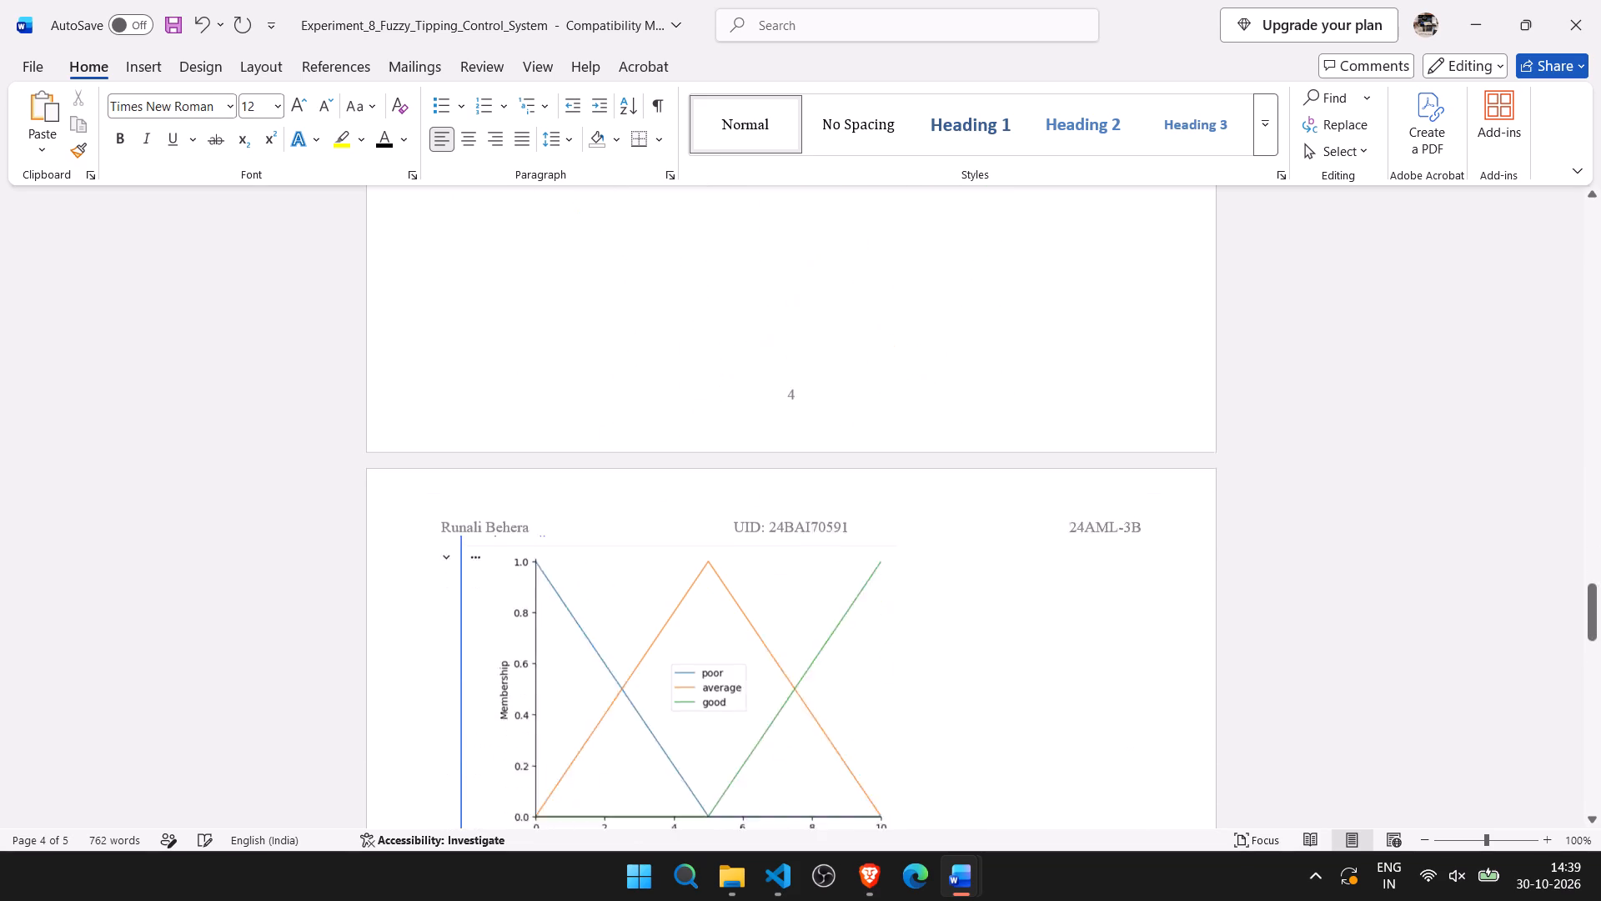
# Select the quality graph on the page following the "7. OUTPUT" heading.
pyautogui.scroll(2, 562, 611)
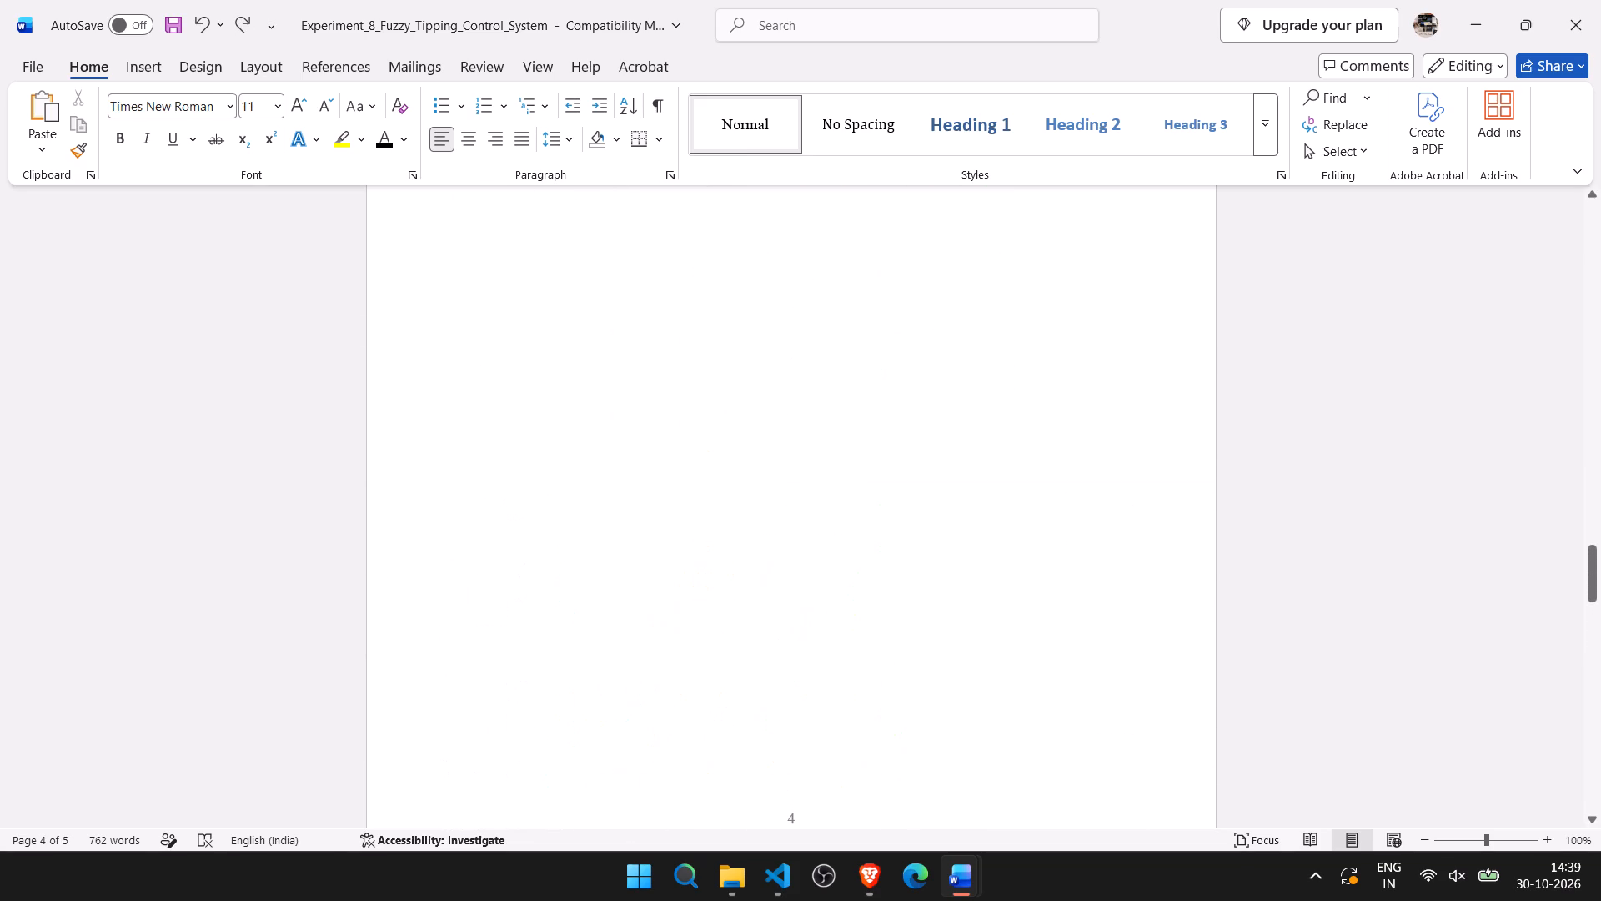
pyautogui.scroll(-1, 562, 617)
pyautogui.click(603, 546)
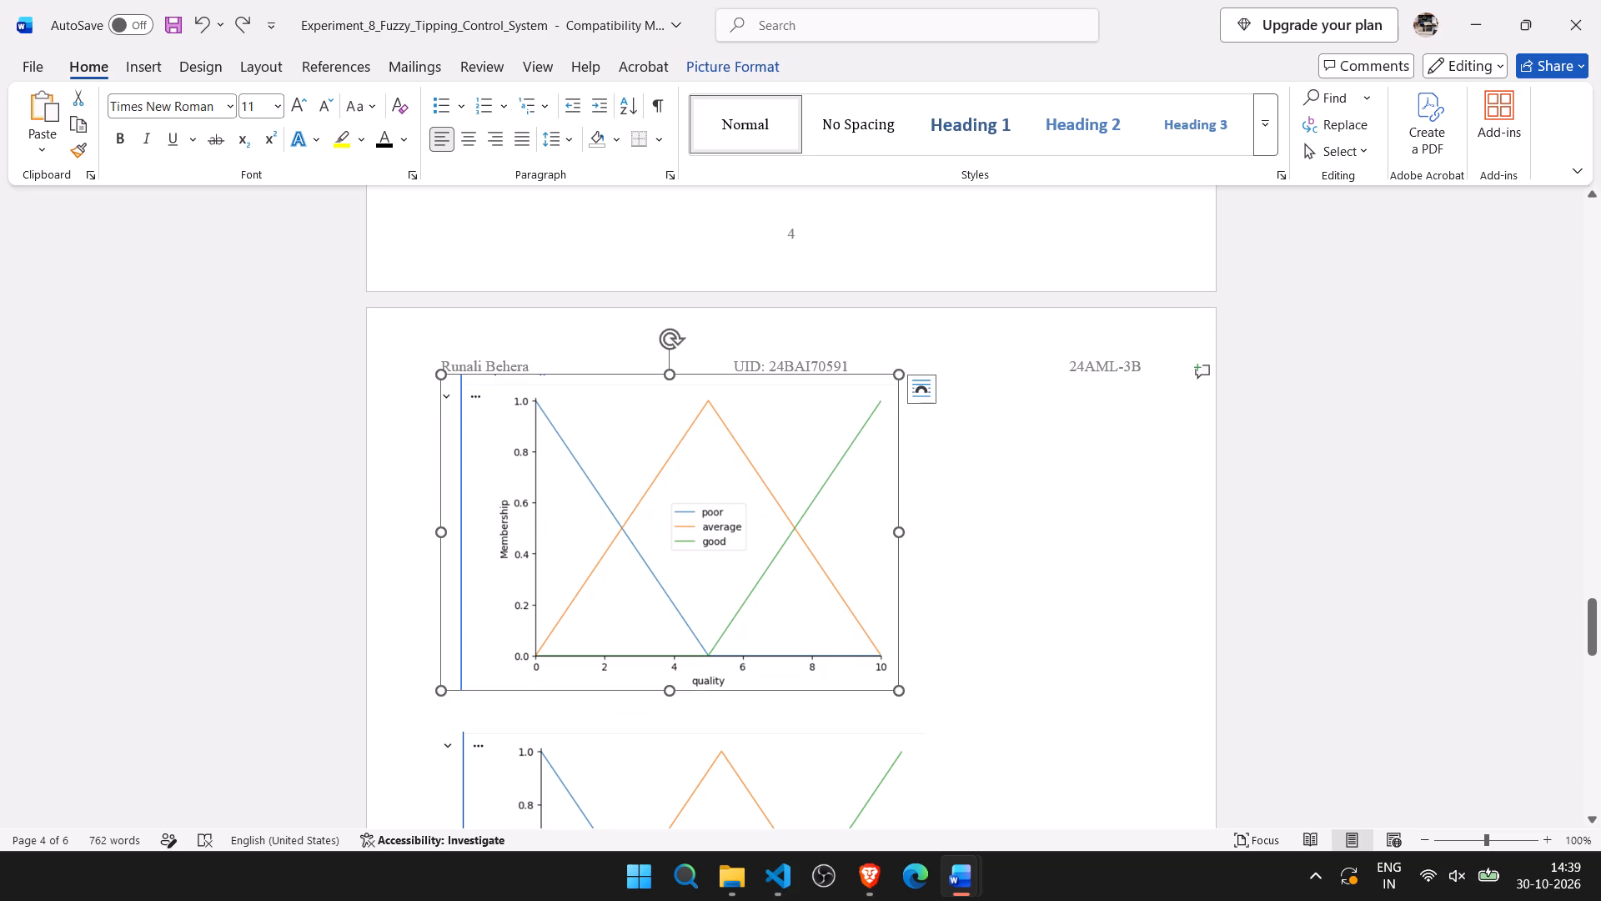
pyautogui.scroll(2, 603, 546)
pyautogui.click(566, 490)
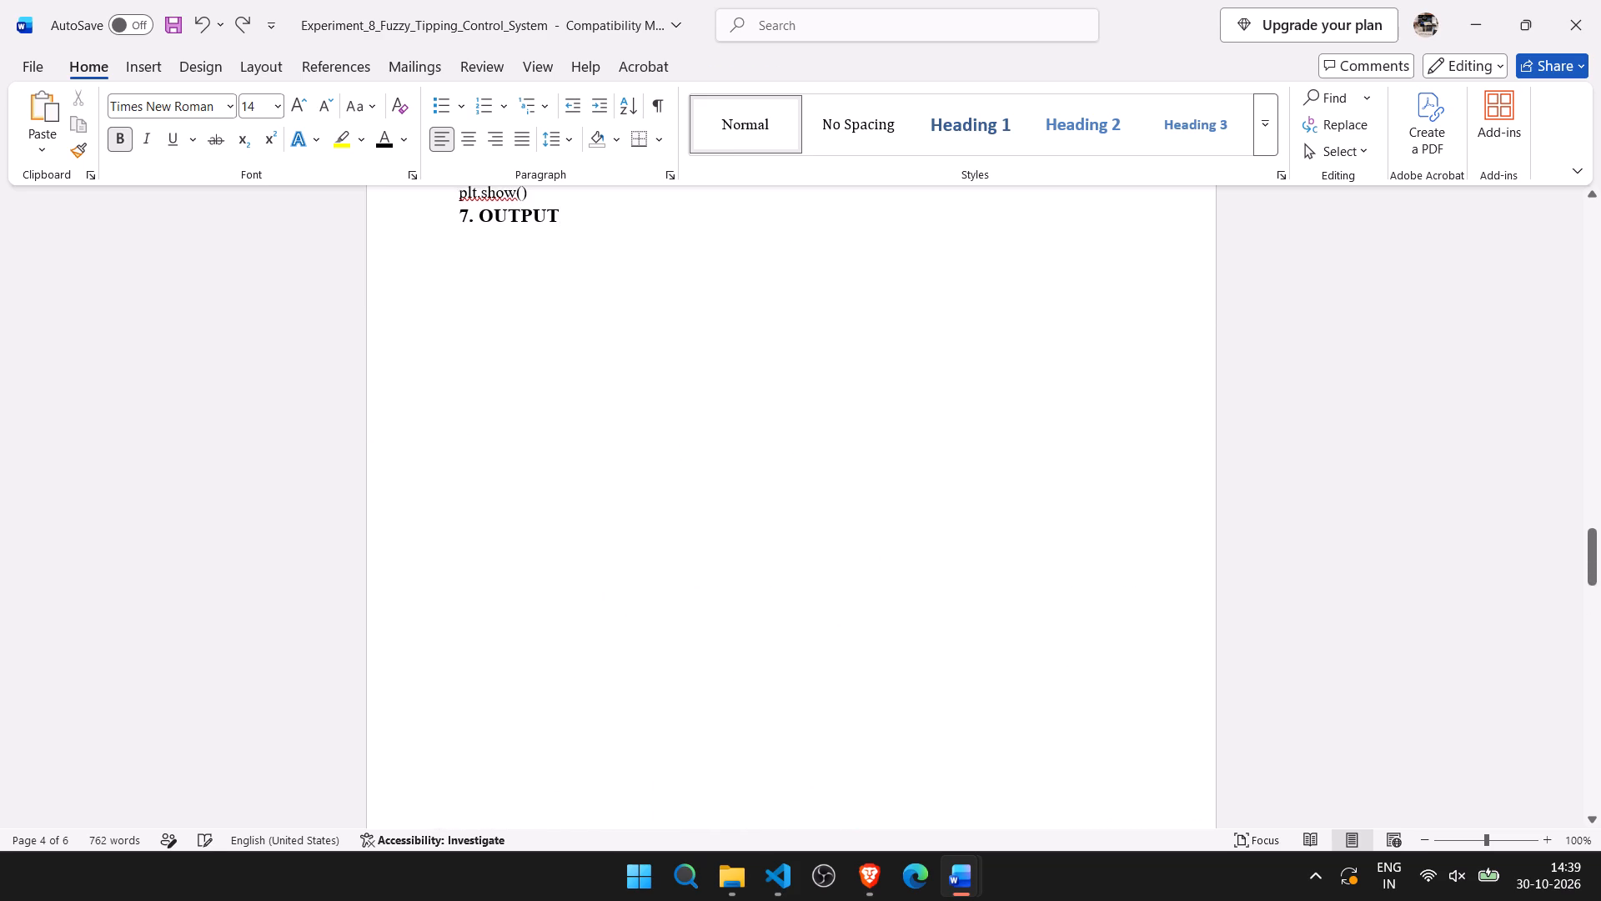
pyautogui.press('Down')
pyautogui.click(578, 548)
pyautogui.scroll(-1, 578, 548)
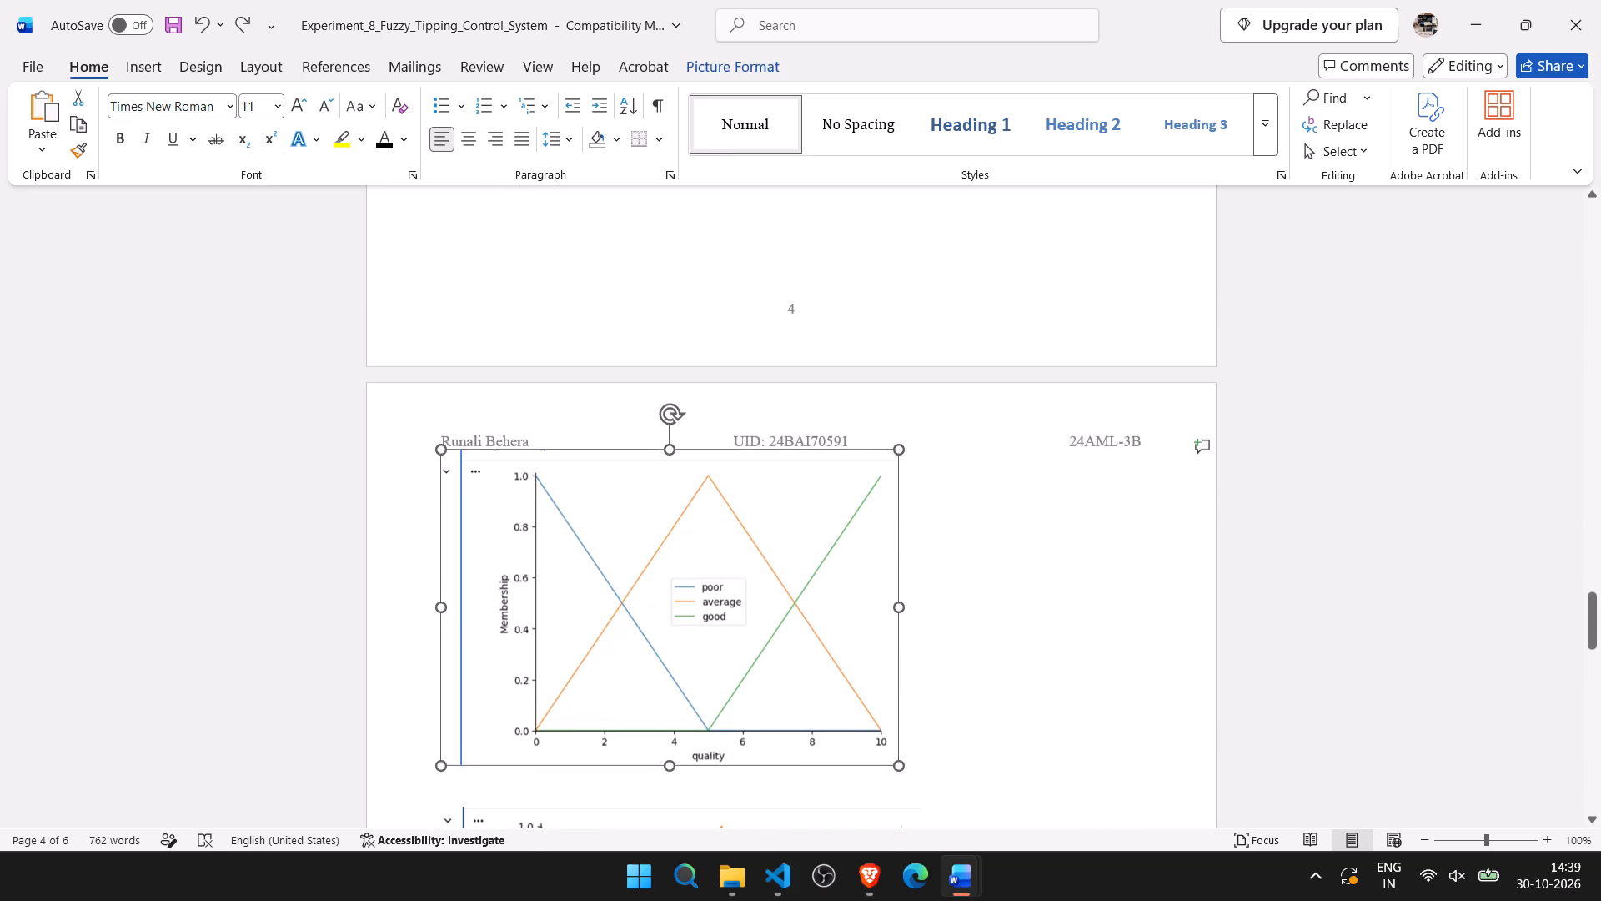
pyautogui.scroll(-1, 578, 548)
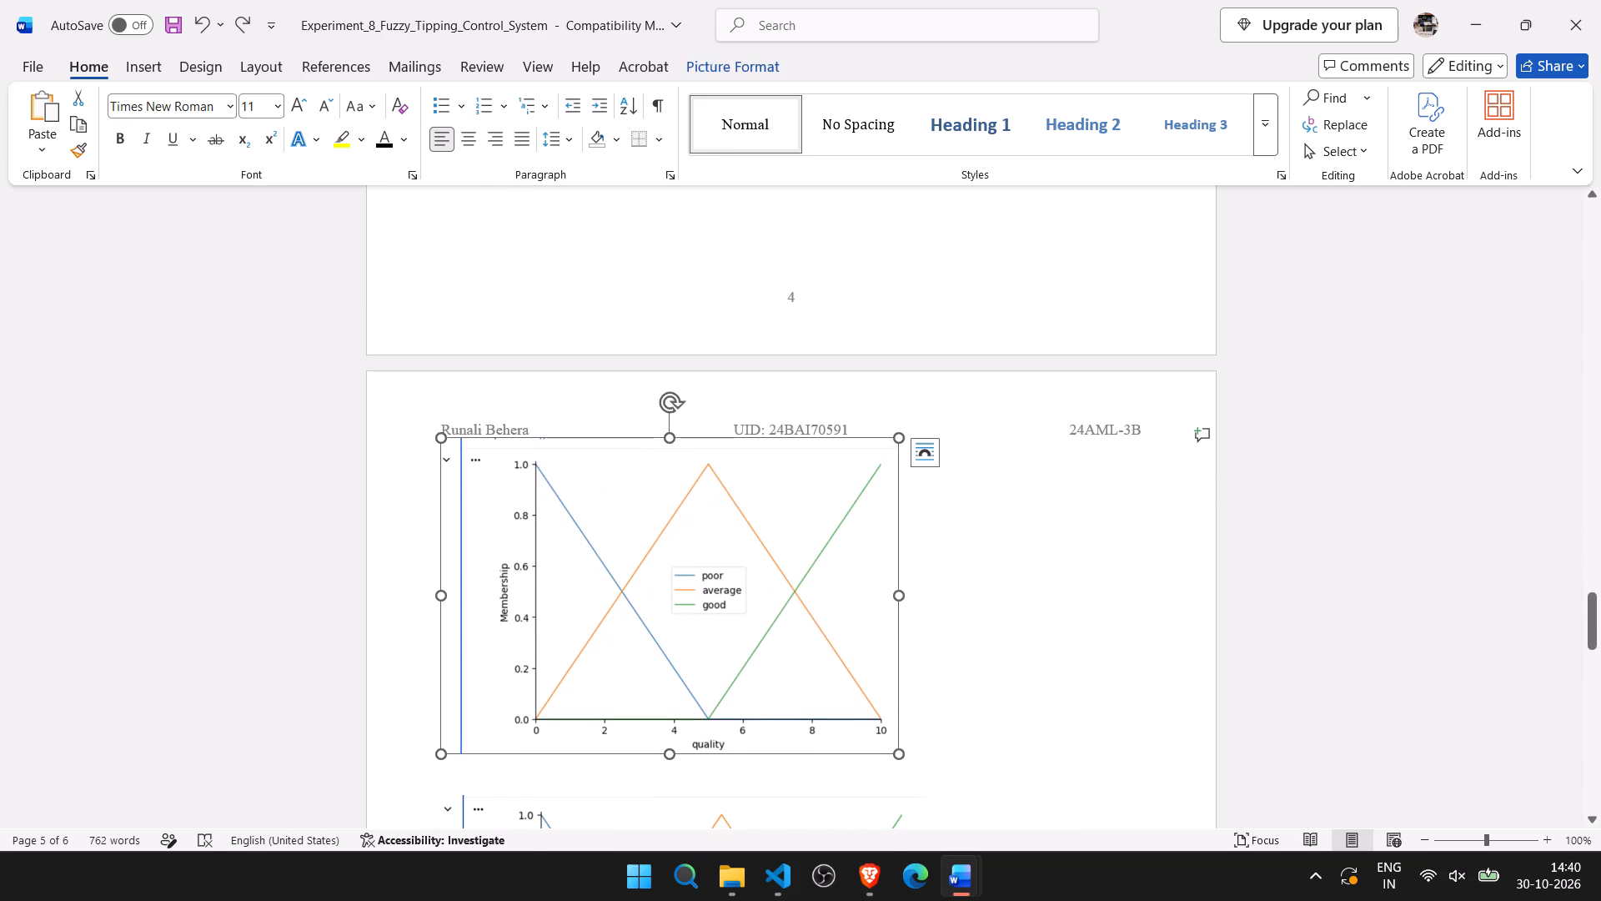